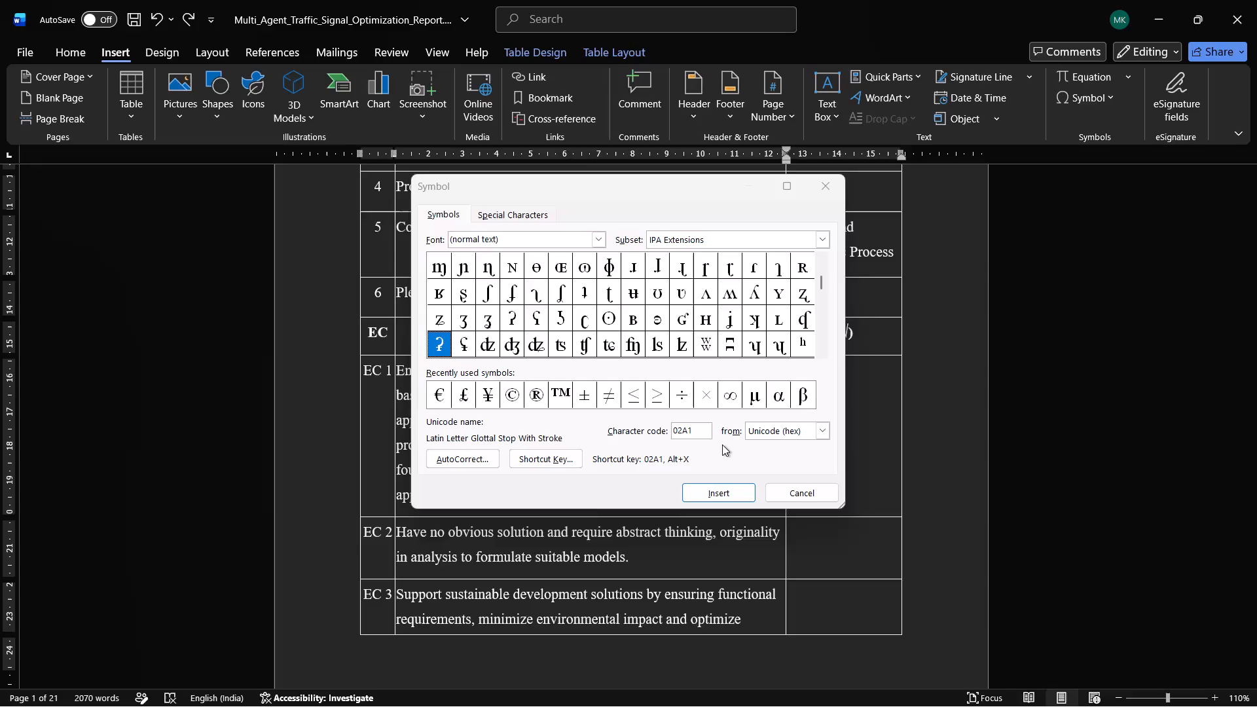
Browse the normal-text symbol grid from IPA Extensions through the modifier letters, combining marks and Greek characters for a suitable symbol.
{"action": "key", "text": "Down"}
{"action": "key", "text": "Down"}
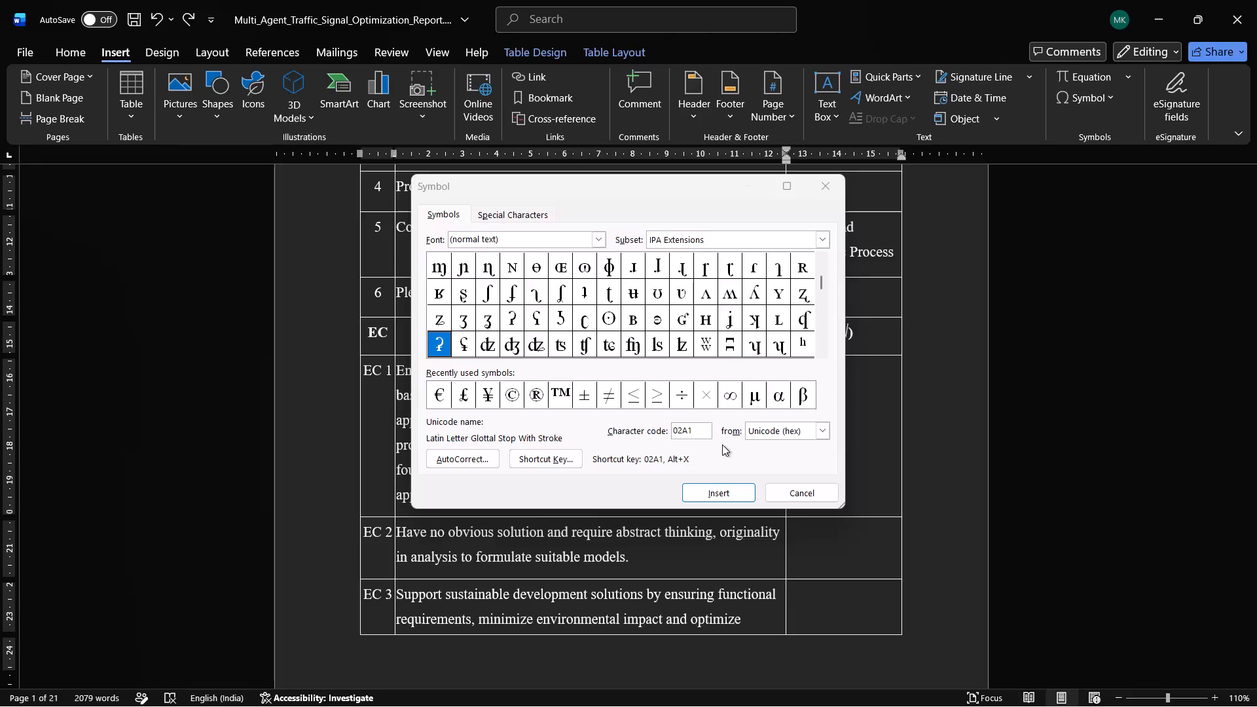
{"action": "left_click", "coordinate": [625, 310]}
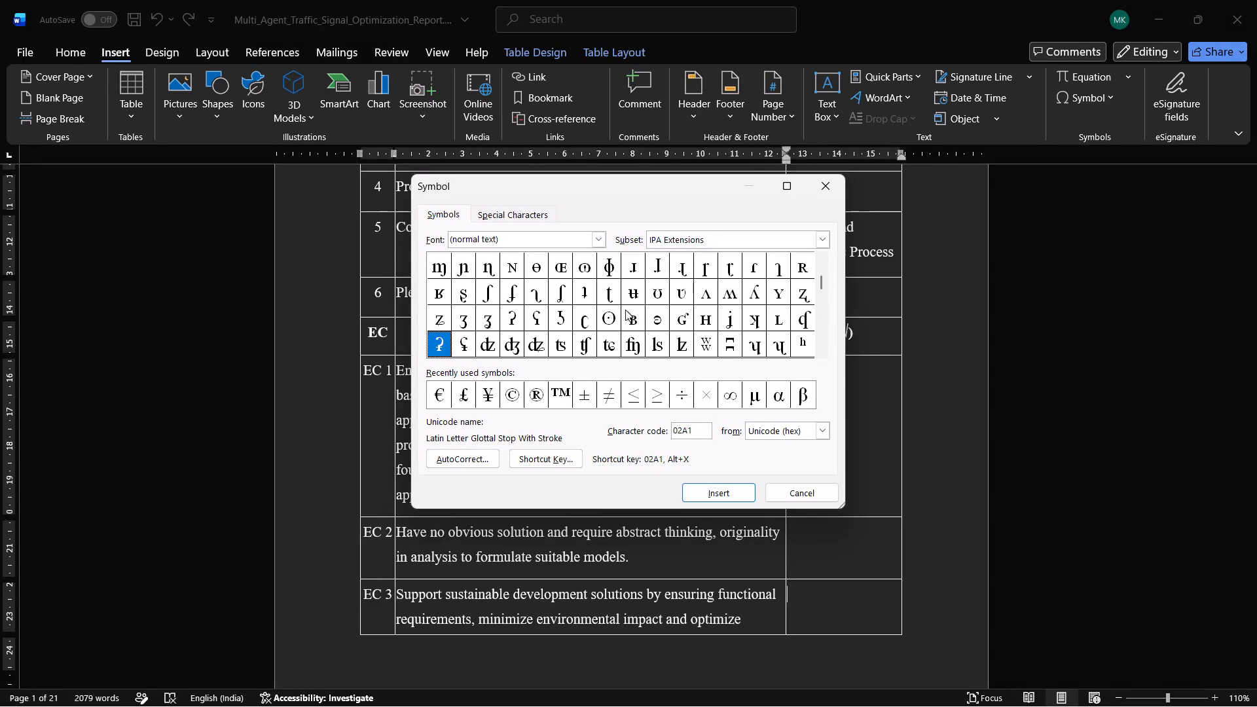
{"action": "key", "text": "Down"}
{"action": "key", "text": "Down"}
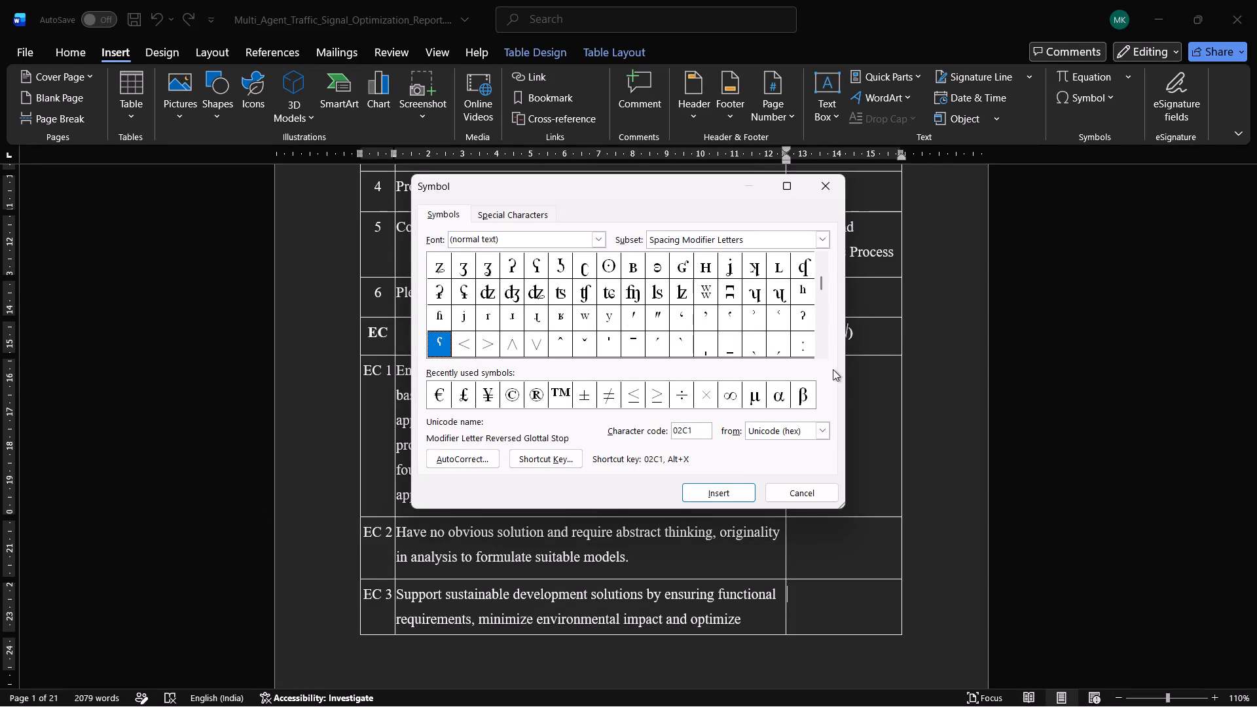
{"action": "key", "text": "Down"}
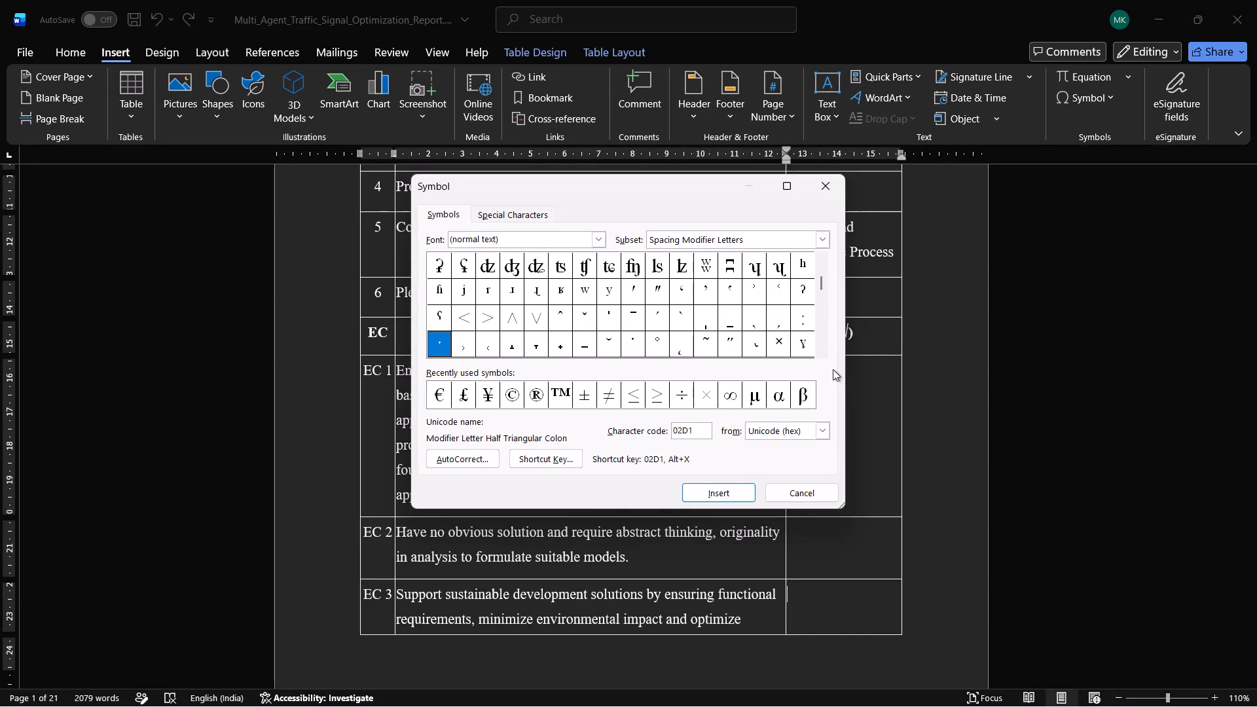
{"action": "key", "text": "Up"}
{"action": "key", "text": "Down"}
{"action": "key", "text": "Right"}
{"action": "key", "text": "Up"}
{"action": "key", "text": "Right"}
{"action": "key", "text": "Down"}
{"action": "key", "text": "Right"}
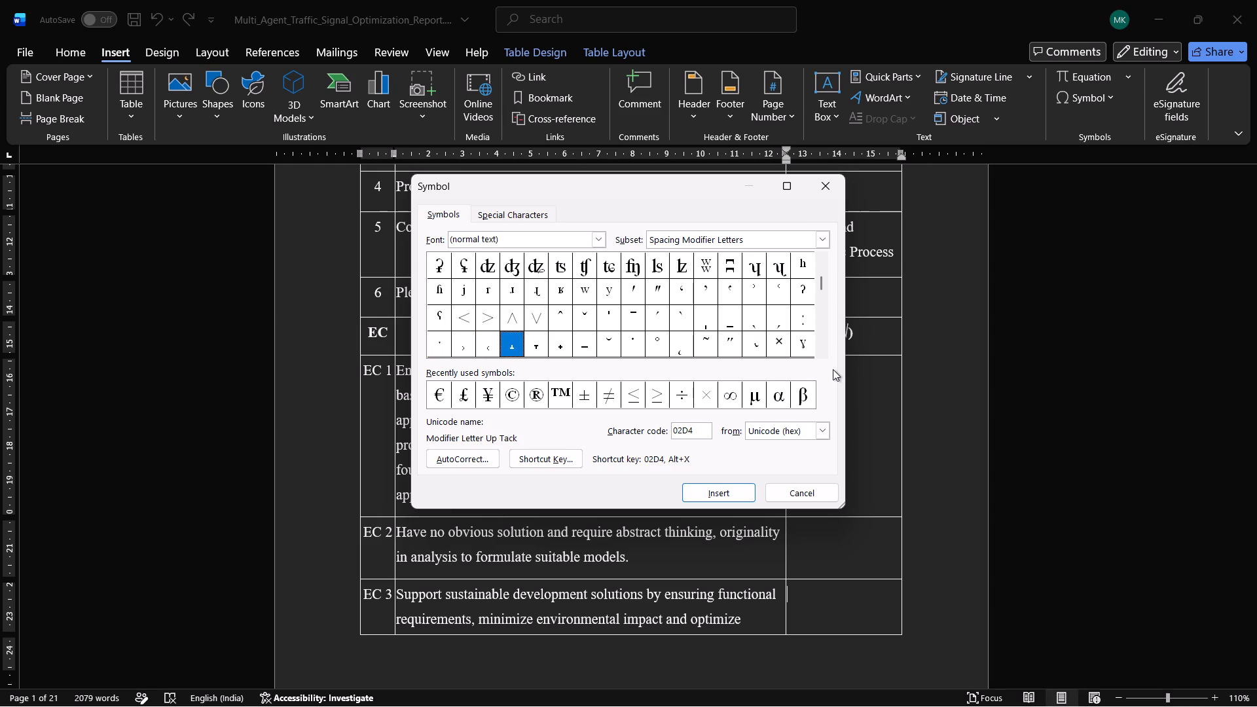
{"action": "key", "text": "Down"}
{"action": "key", "text": "Right"}
{"action": "key", "text": "Right"}
{"action": "key", "text": "Right"}
{"action": "key", "text": "Down"}
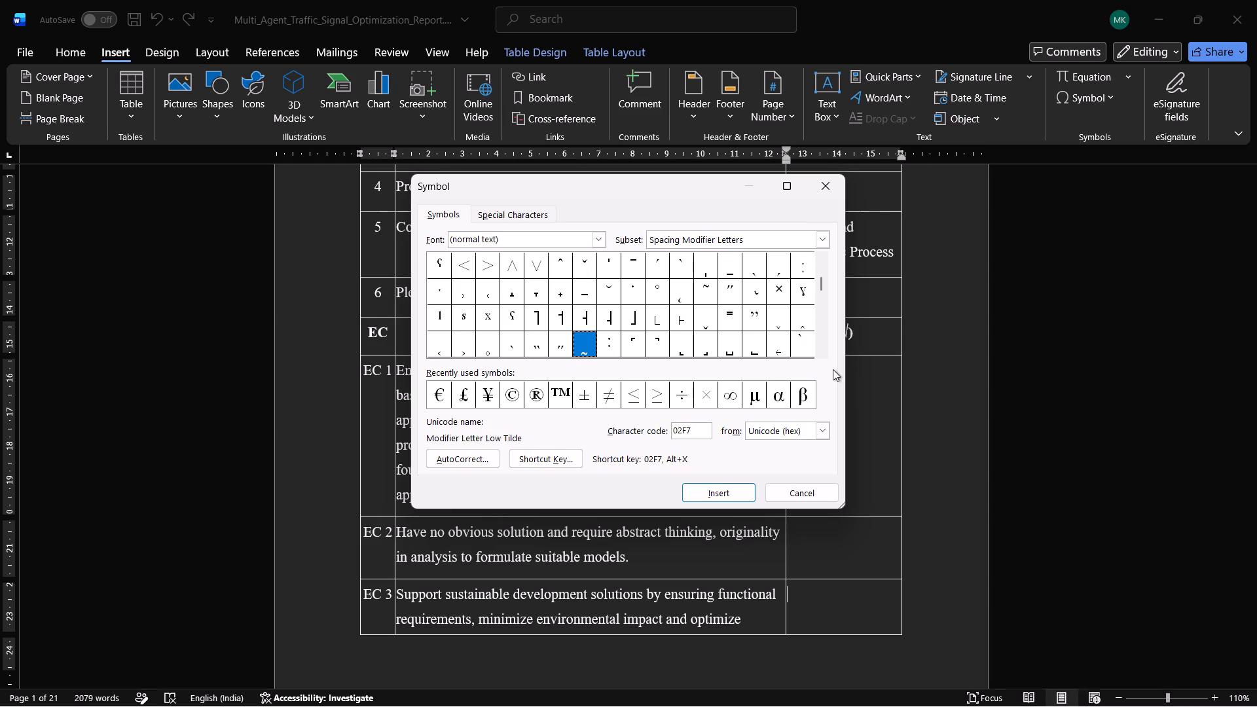
{"action": "key", "text": "Right"}
{"action": "key", "text": "Right"}
{"action": "key", "text": "Left"}
{"action": "key", "text": "Left"}
{"action": "key", "text": "Down"}
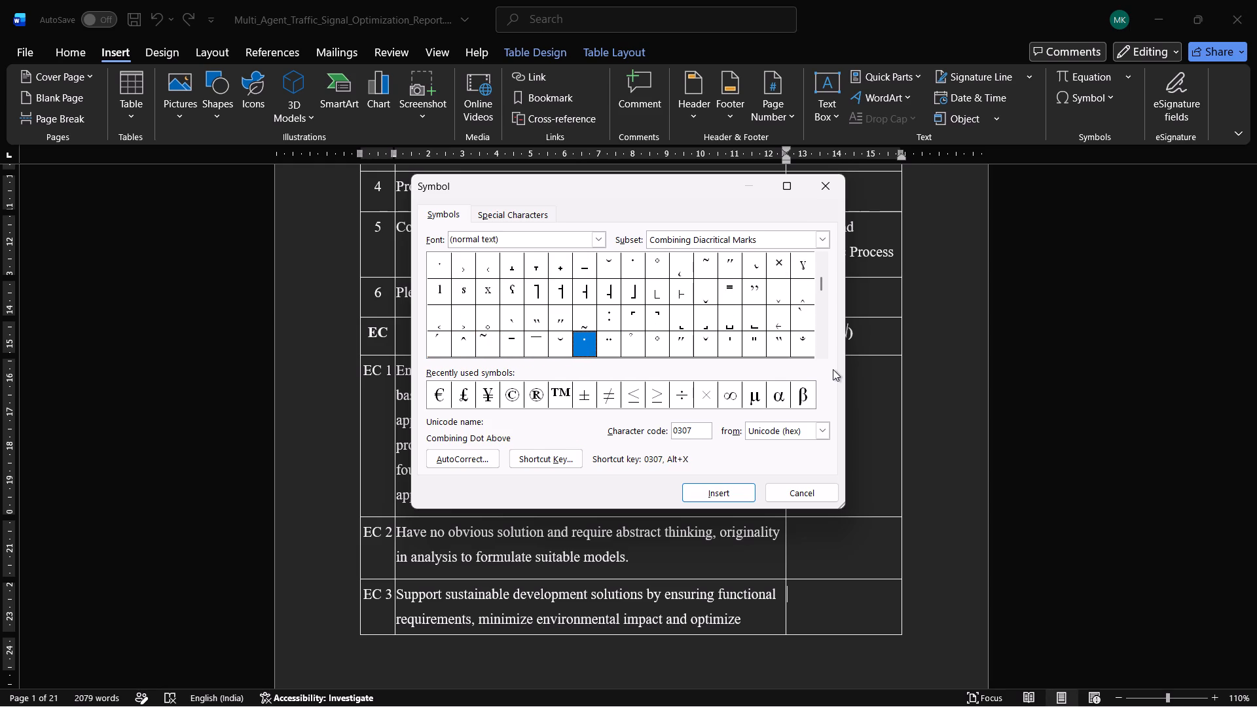
{"action": "key", "text": "Right"}
{"action": "key", "text": "Right"}
{"action": "key", "text": "Down"}
{"action": "key", "text": "Left"}
{"action": "key", "text": "Left"}
{"action": "key", "text": "Down"}
{"action": "key", "text": "Right"}
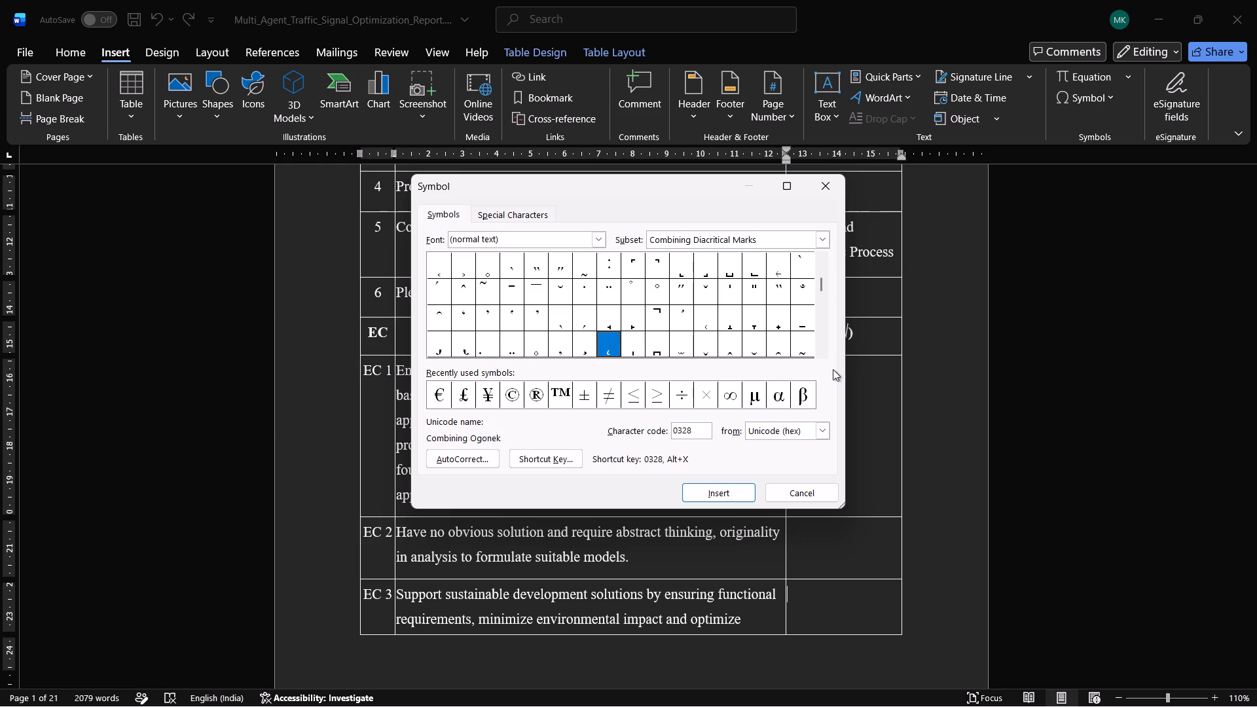
{"action": "key", "text": "Down"}
{"action": "key", "text": "Left"}
{"action": "key", "text": "Down"}
{"action": "key", "text": "Right"}
{"action": "key", "text": "Down"}
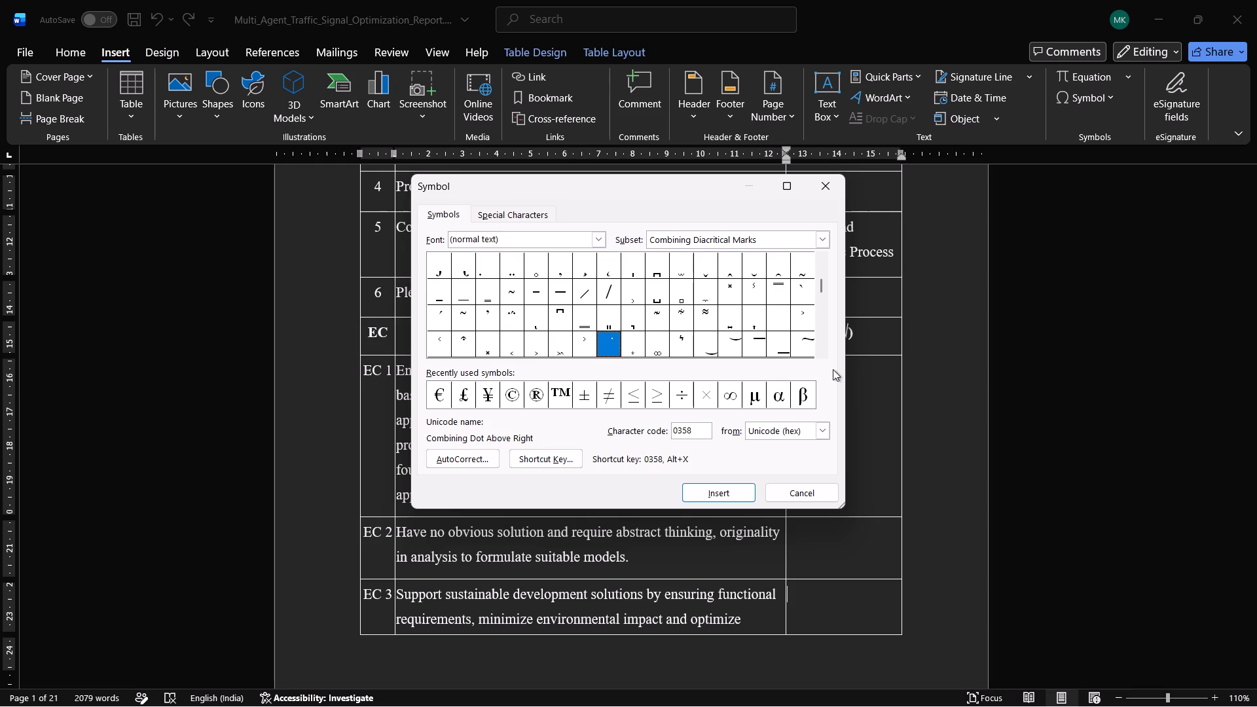
{"action": "key", "text": "Left"}
{"action": "key", "text": "Down"}
{"action": "key", "text": "Right"}
{"action": "key", "text": "Down"}
{"action": "key", "text": "Left"}
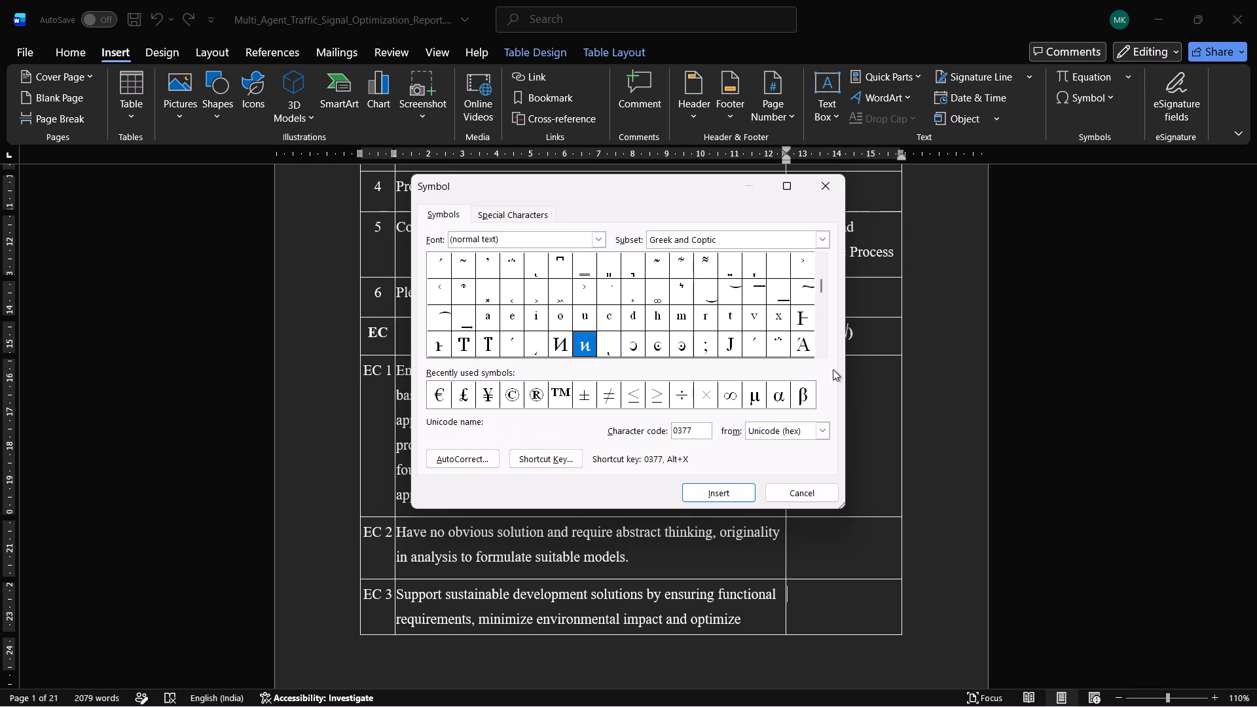
{"action": "key", "text": "Down"}
{"action": "key", "text": "Right"}
{"action": "key", "text": "Down"}
{"action": "key", "text": "Left"}
{"action": "key", "text": "Down"}
{"action": "key", "text": "Right"}
{"action": "key", "text": "Down"}
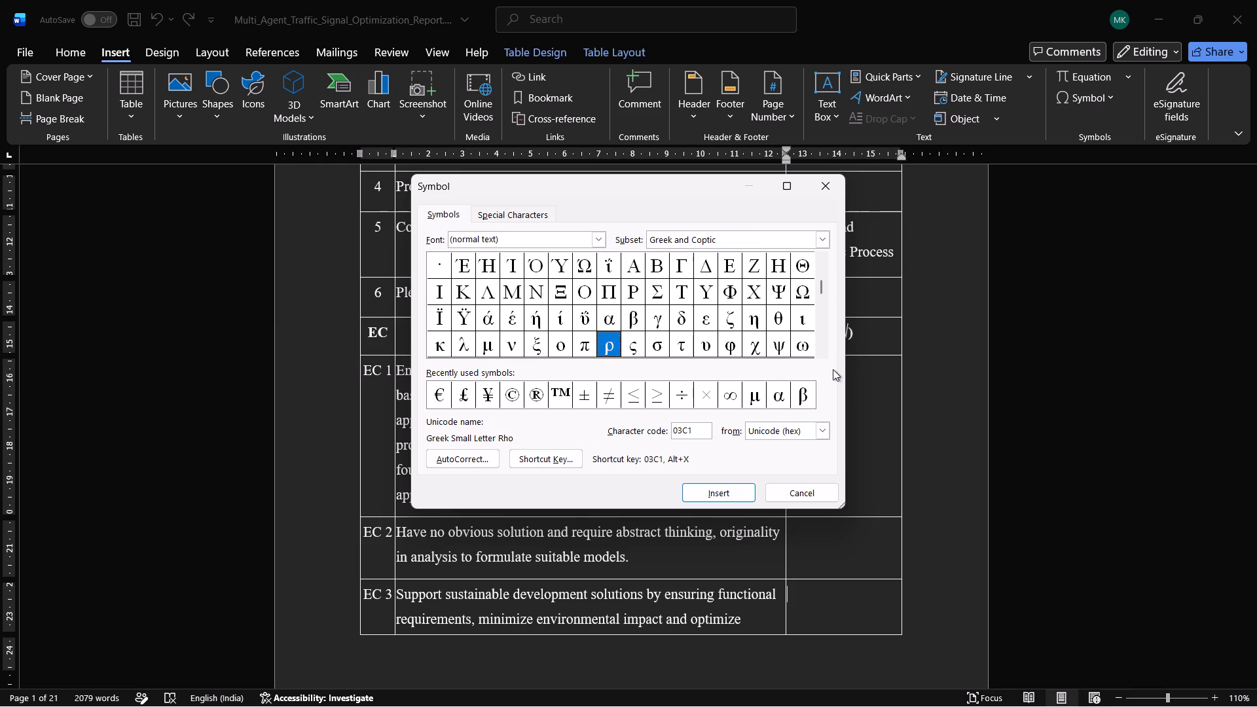
Continue looking through the symbol grid across the Cyrillic, Armenian, Hebrew, Arabic and Latin Extended Additional subsets and beyond.
{"action": "key", "text": "Left"}
{"action": "key", "text": "Down"}
{"action": "key", "text": "Down"}
{"action": "key", "text": "Down"}
{"action": "key", "text": "Down"}
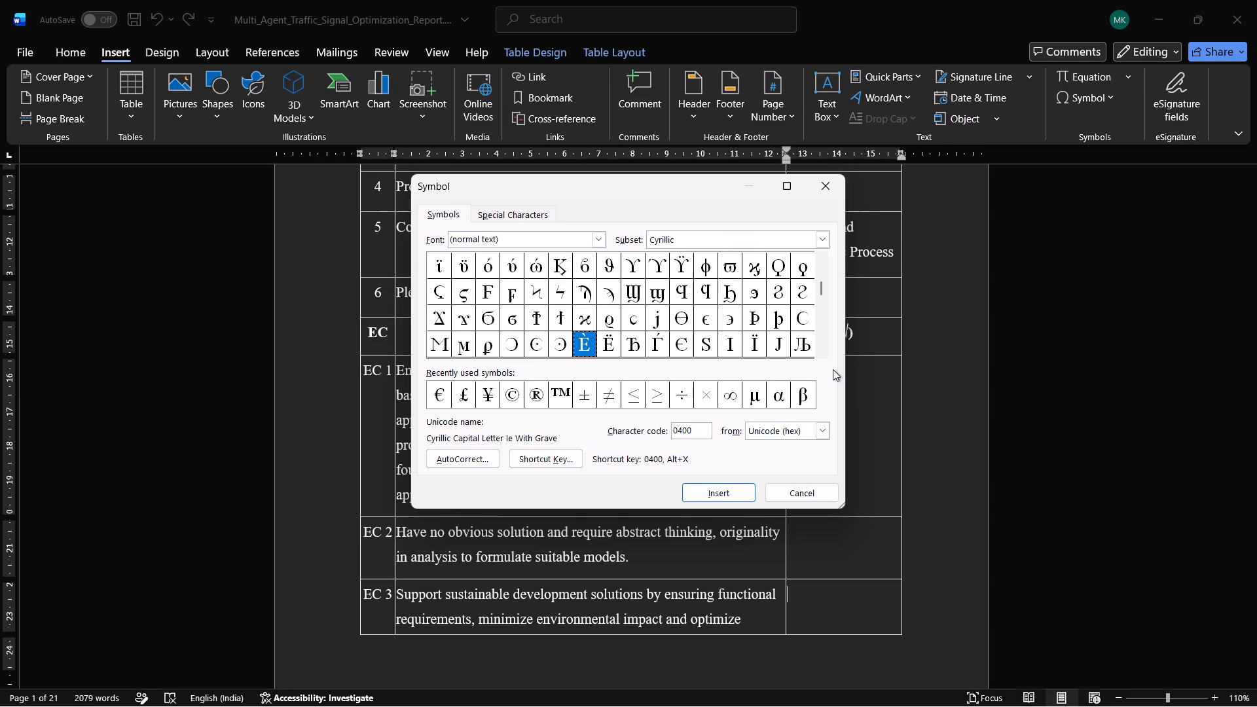
{"action": "key", "text": "Down"}
{"action": "key", "text": "Down"}
{"action": "key", "text": "Down"}
{"action": "key", "text": "Down"}
{"action": "key", "text": "Down"}
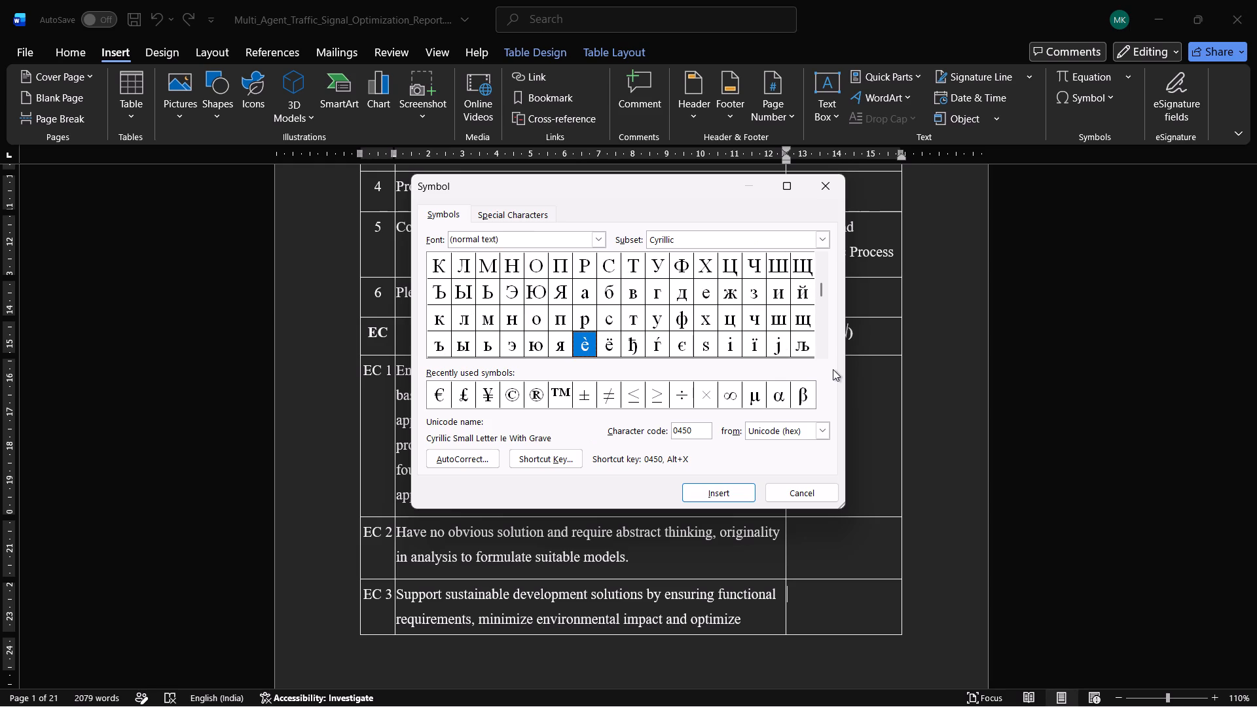
{"action": "key", "text": "Up"}
{"action": "key", "text": "Right"}
{"action": "key", "text": "Down"}
{"action": "key", "text": "Down"}
{"action": "key", "text": "Down"}
{"action": "key", "text": "Down"}
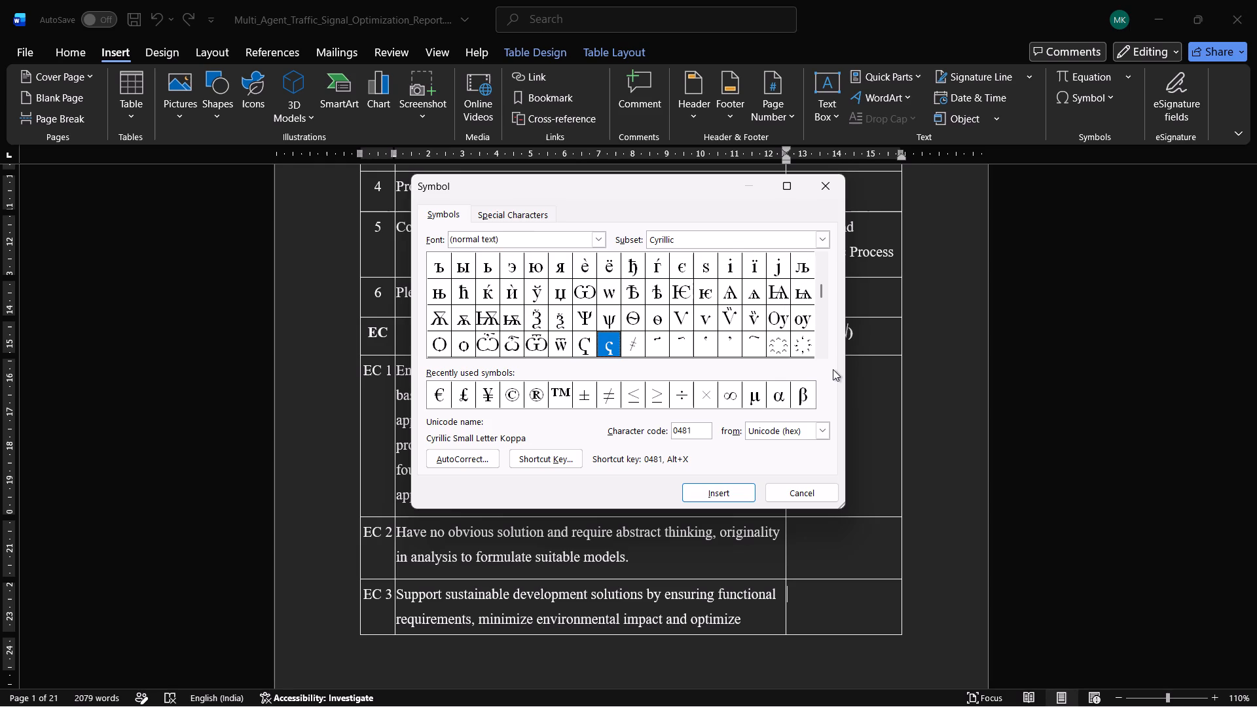
{"action": "key", "text": "Down"}
{"action": "key", "text": "Down"}
{"action": "key", "text": "Down"}
{"action": "key", "text": "Down"}
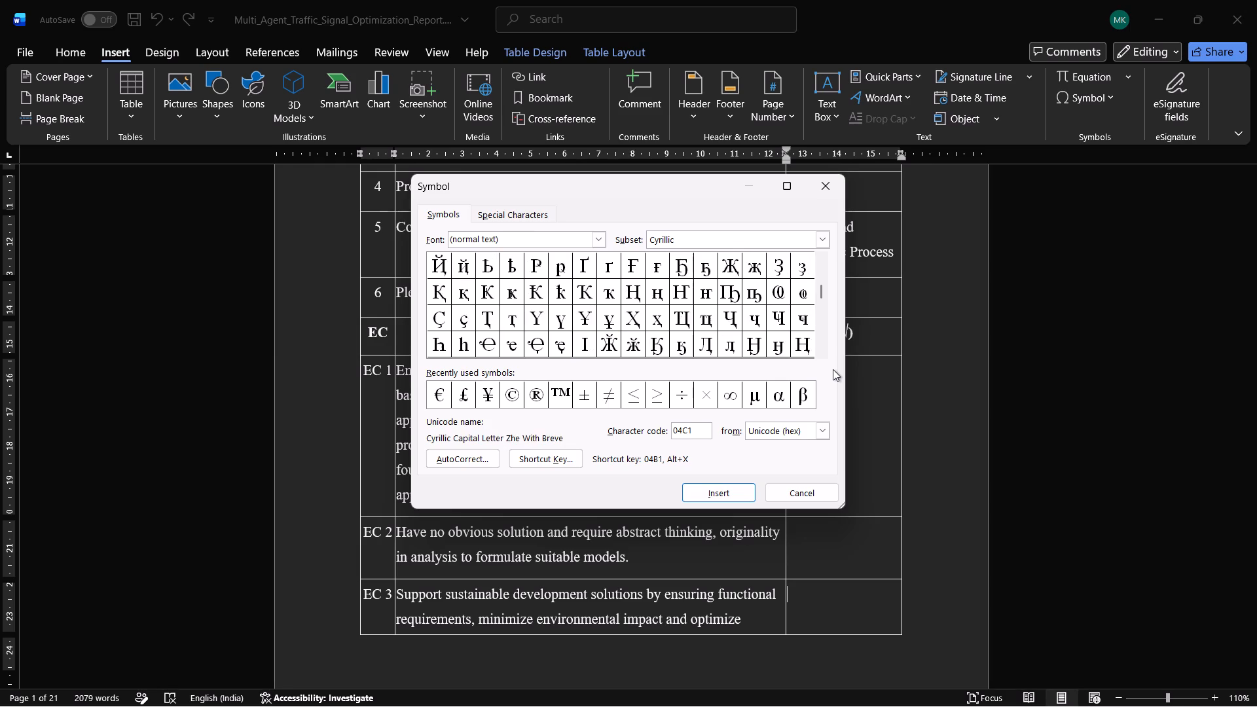
{"action": "key", "text": "Down"}
{"action": "key", "text": "Down"}
{"action": "key", "text": "Down"}
{"action": "key", "text": "Down"}
{"action": "key", "text": "Down"}
{"action": "key", "text": "Down"}
{"action": "key", "text": "Down"}
{"action": "key", "text": "Down"}
{"action": "key", "text": "Down"}
{"action": "key", "text": "Down"}
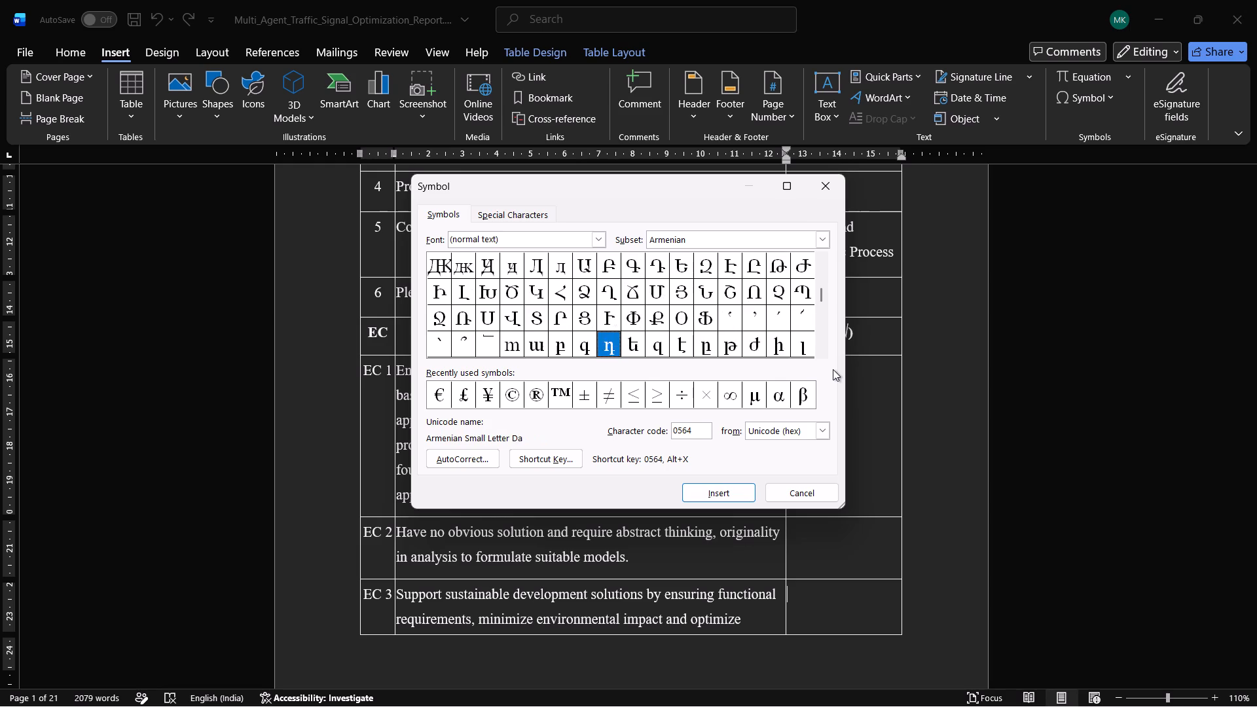
{"action": "key", "text": "Down"}
{"action": "key", "text": "Down"}
{"action": "key", "text": "Down"}
{"action": "key", "text": "Down"}
{"action": "key", "text": "Down"}
{"action": "key", "text": "Down"}
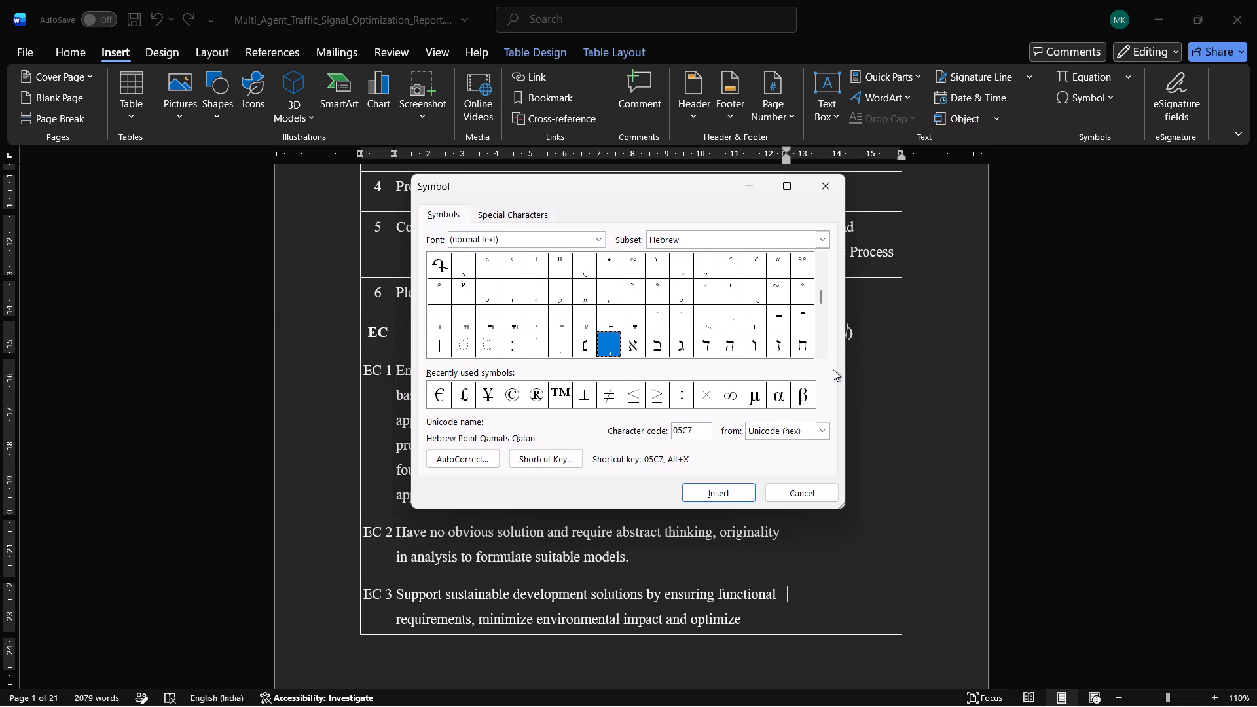
{"action": "key", "text": "Down"}
{"action": "key", "text": "Down"}
{"action": "key", "text": "Down"}
{"action": "key", "text": "Down"}
{"action": "key", "text": "Down"}
{"action": "key", "text": "Down"}
{"action": "key", "text": "Down"}
{"action": "key", "text": "Down"}
{"action": "key", "text": "Down"}
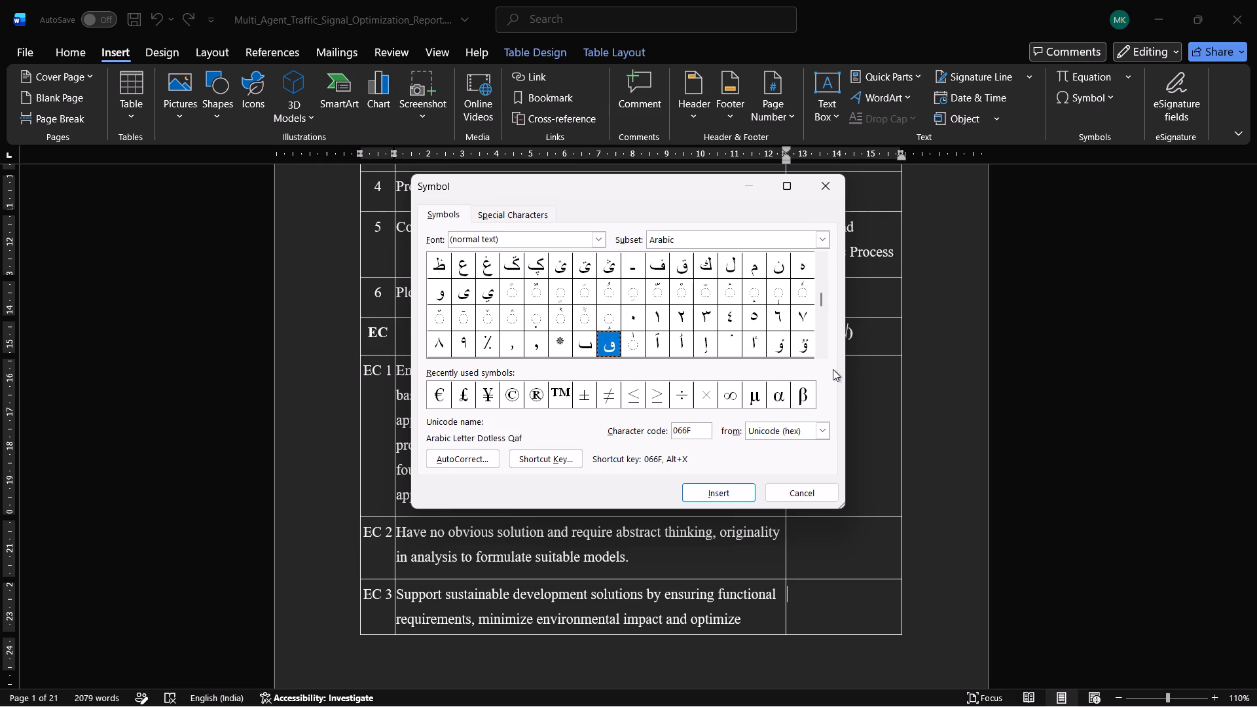
{"action": "key", "text": "Down"}
{"action": "key", "text": "Down"}
{"action": "key", "text": "Down"}
{"action": "key", "text": "Down"}
{"action": "key", "text": "Down"}
{"action": "key", "text": "Down"}
{"action": "key", "text": "Down"}
{"action": "key", "text": "Down"}
{"action": "key", "text": "Down"}
{"action": "key", "text": "Down"}
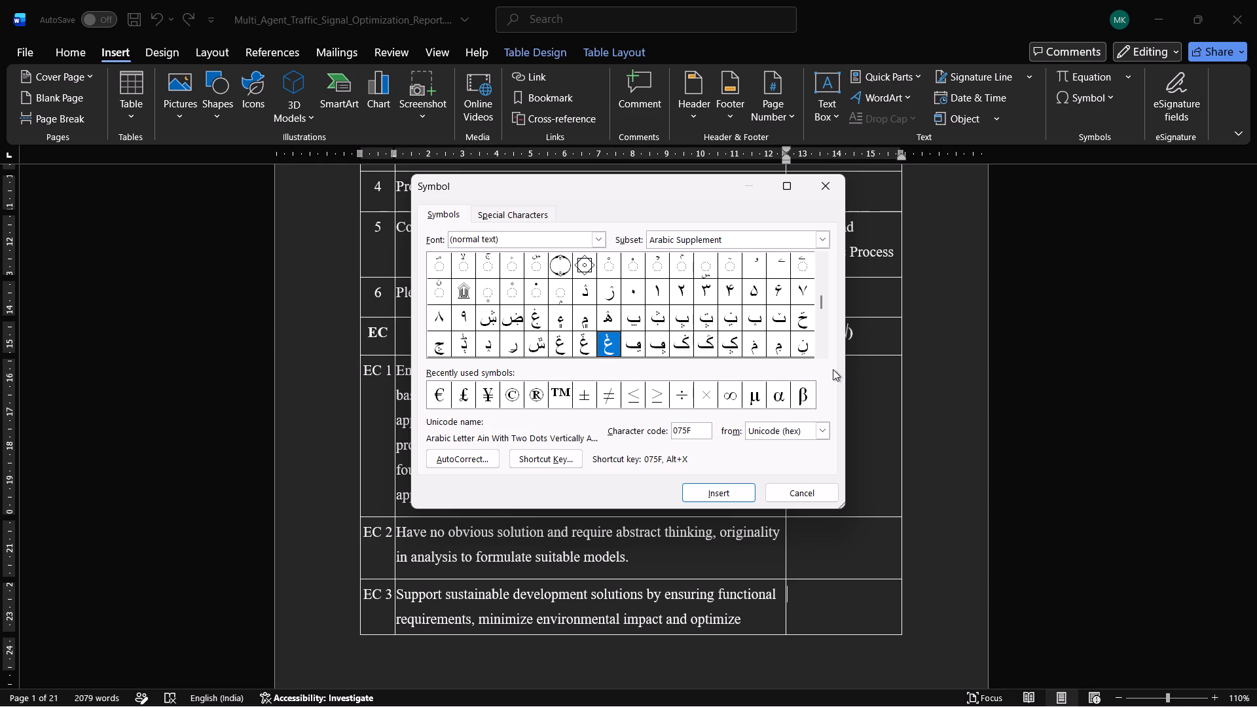
{"action": "key", "text": "Down"}
{"action": "key", "text": "Down"}
{"action": "key", "text": "Down"}
{"action": "key", "text": "Down"}
{"action": "key", "text": "Down"}
{"action": "key", "text": "Down"}
{"action": "key", "text": "Down"}
{"action": "key", "text": "Down"}
{"action": "key", "text": "Down"}
{"action": "key", "text": "Down"}
{"action": "key", "text": "Down"}
{"action": "key", "text": "Down"}
{"action": "key", "text": "Down"}
{"action": "key", "text": "Down"}
{"action": "key", "text": "Down"}
{"action": "key", "text": "Down"}
{"action": "key", "text": "Down"}
{"action": "key", "text": "Down"}
{"action": "key", "text": "Down"}
{"action": "key", "text": "Down"}
{"action": "key", "text": "Down"}
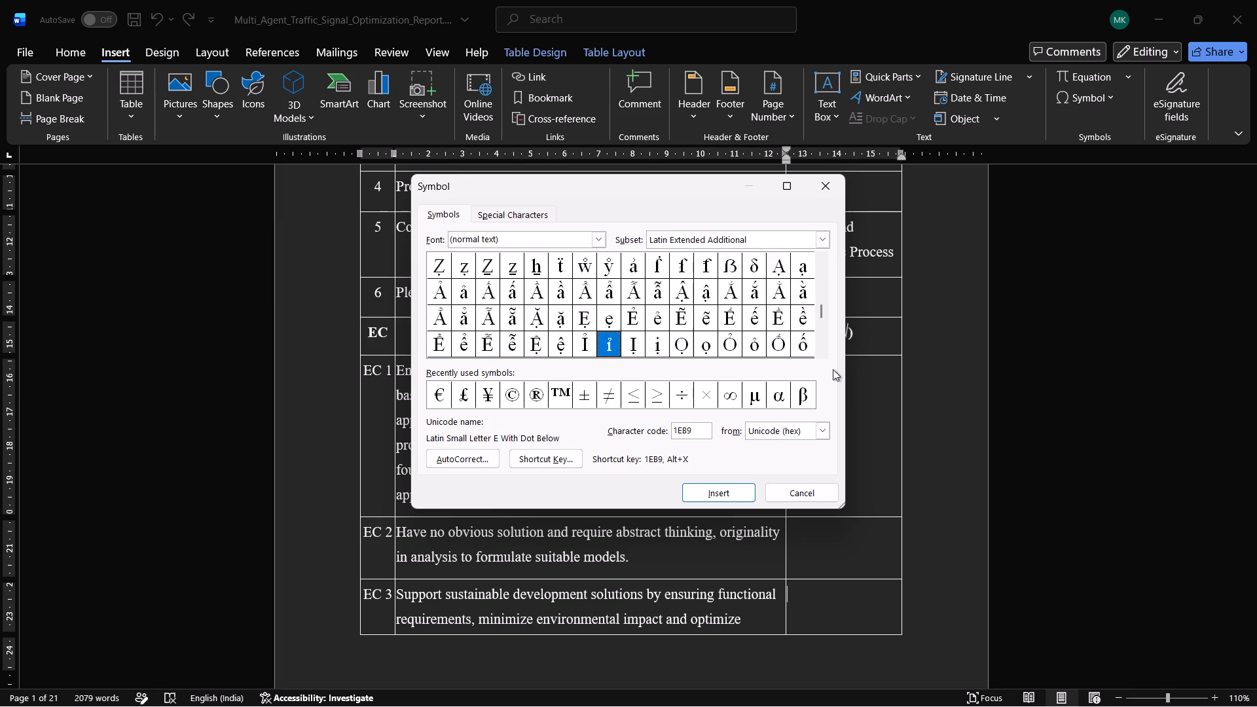
Look back through the normal-text symbol grid across the Letterlike Symbols and General Punctuation subsets for a suitable tick symbol.
{"action": "key", "text": "Up"}
{"action": "key", "text": "Up"}
{"action": "key", "text": "Up"}
{"action": "key", "text": "Up"}
{"action": "key", "text": "Up"}
{"action": "key", "text": "Up"}
{"action": "key", "text": "Up"}
{"action": "key", "text": "Up"}
{"action": "key", "text": "Up"}
{"action": "key", "text": "Up"}
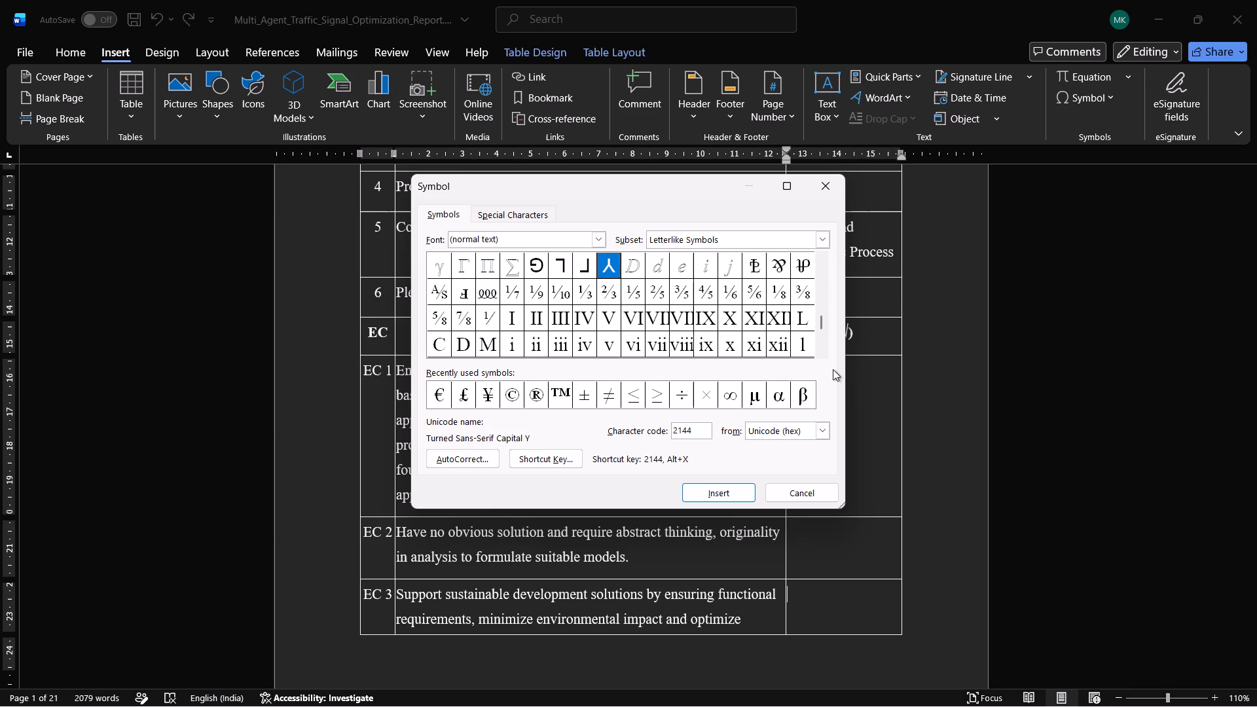
{"action": "key", "text": "Up"}
{"action": "key", "text": "Up"}
{"action": "key", "text": "Up"}
{"action": "key", "text": "Up"}
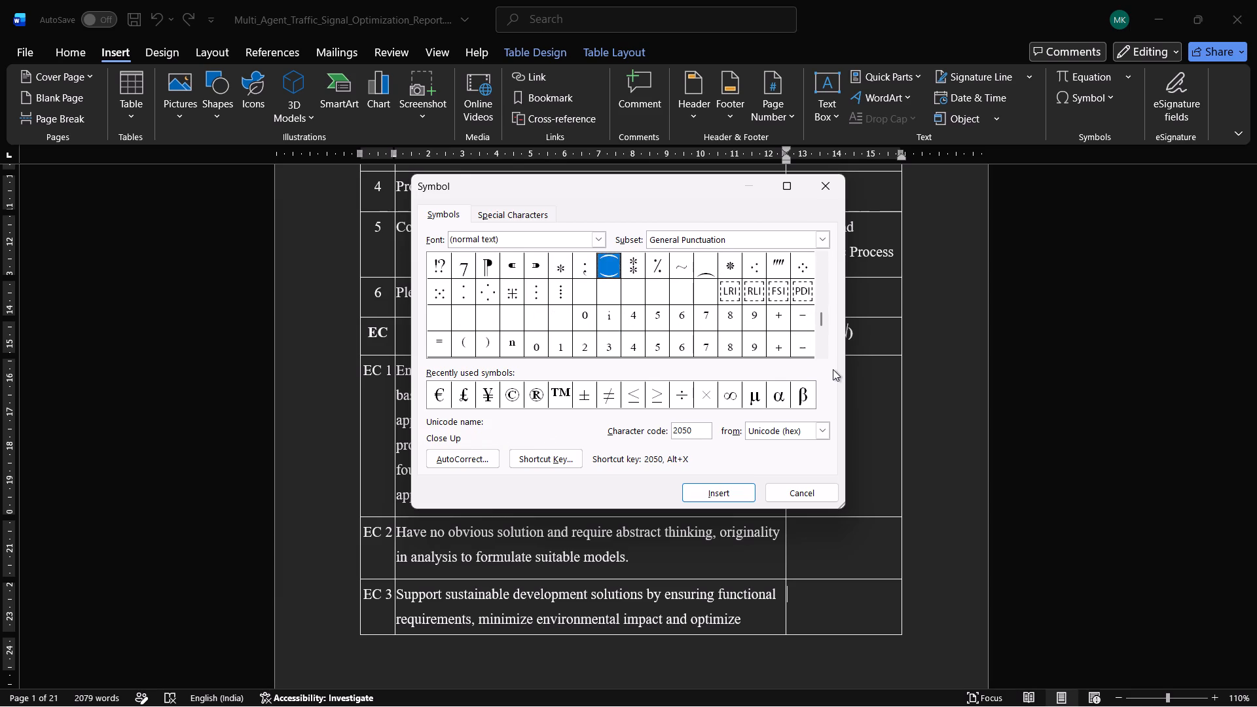
{"action": "key", "text": "Up"}
{"action": "key", "text": "Up"}
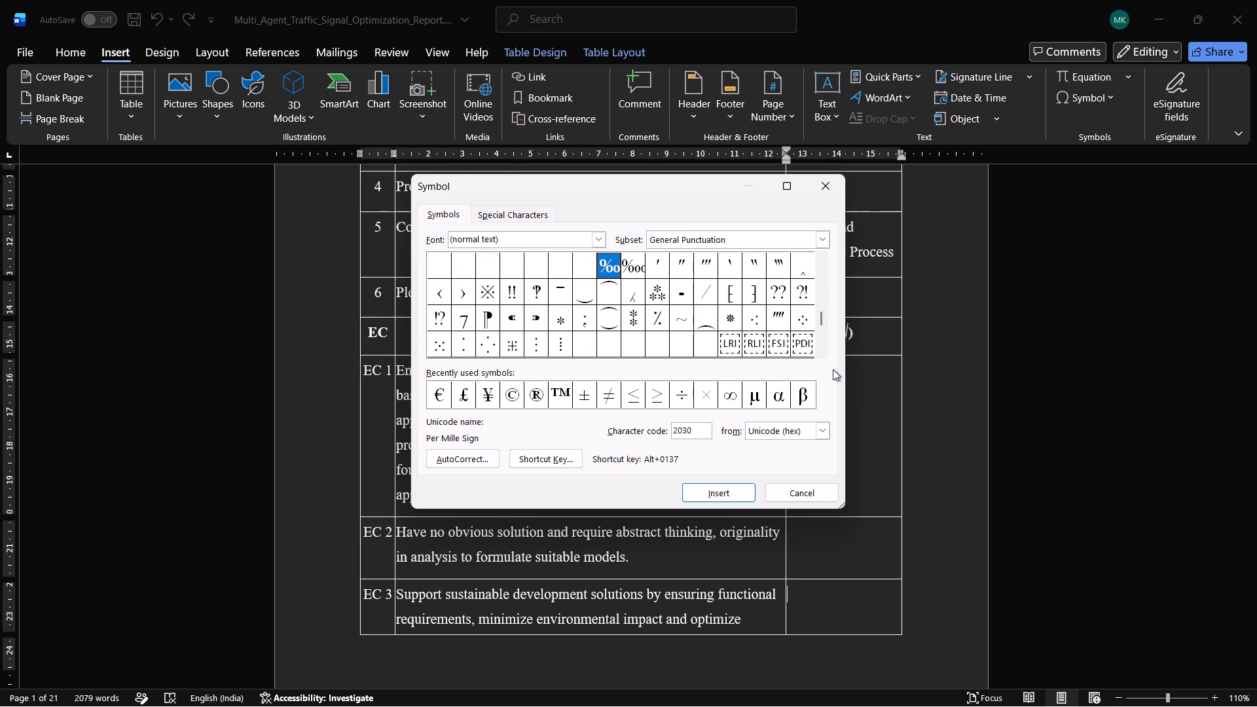
{"action": "key", "text": "Up"}
{"action": "key", "text": "Up"}
{"action": "key", "text": "Up"}
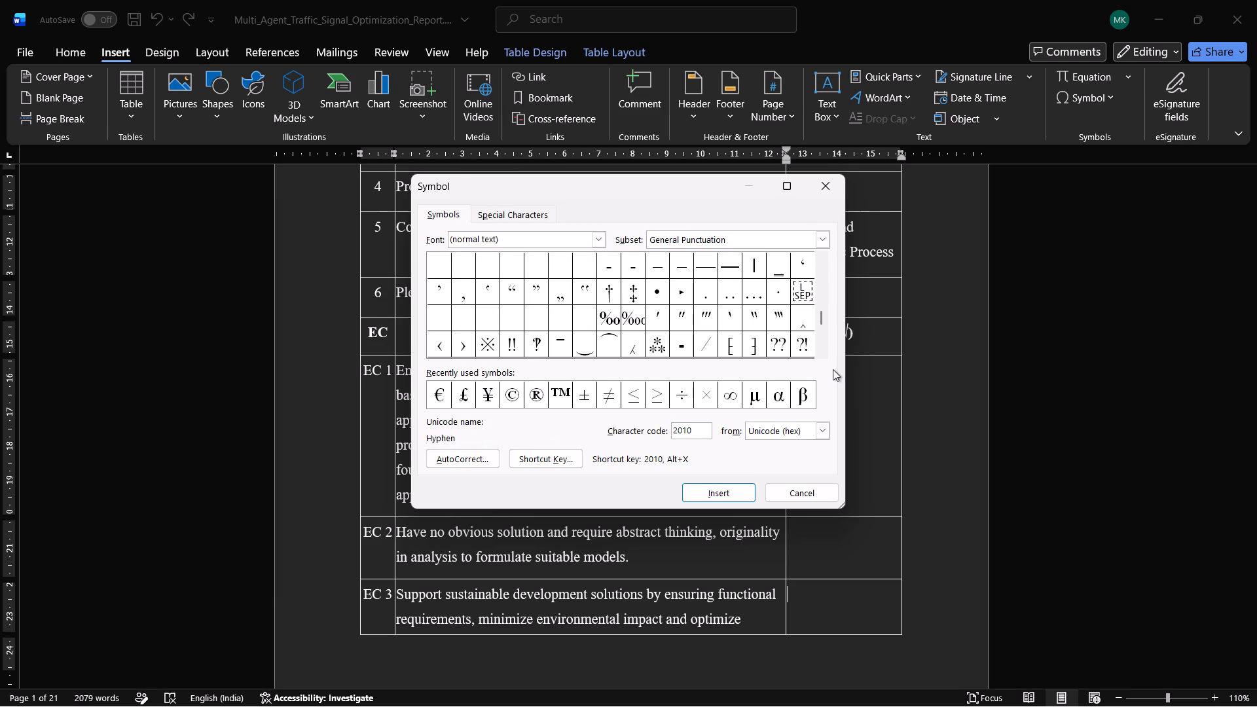
Browse forward through the symbol grid across the arrows, mathematical signs, Box Drawing and Supplemental Punctuation subsets.
{"action": "key", "text": "Down"}
{"action": "key", "text": "Up"}
{"action": "key", "text": "Down"}
{"action": "key", "text": "Down"}
{"action": "key", "text": "Down"}
{"action": "key", "text": "Down"}
{"action": "key", "text": "Down"}
{"action": "key", "text": "Down"}
{"action": "key", "text": "Down"}
{"action": "key", "text": "Down"}
{"action": "key", "text": "Down"}
{"action": "key", "text": "Down"}
{"action": "key", "text": "Down"}
{"action": "key", "text": "Down"}
{"action": "key", "text": "Down"}
{"action": "key", "text": "Down"}
{"action": "key", "text": "Down"}
{"action": "key", "text": "Down"}
{"action": "key", "text": "Down"}
{"action": "key", "text": "Down"}
{"action": "key", "text": "Down"}
{"action": "key", "text": "Down"}
{"action": "key", "text": "Down"}
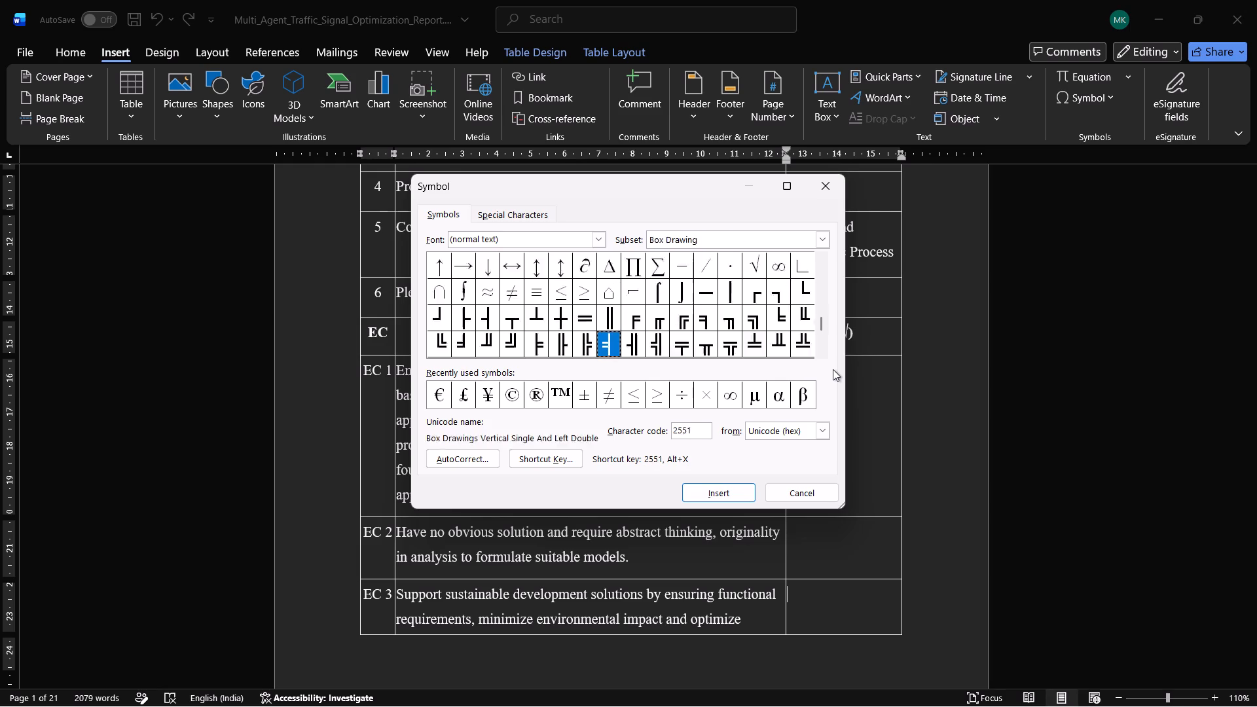
{"action": "key", "text": "Down"}
{"action": "key", "text": "Down"}
{"action": "key", "text": "Down"}
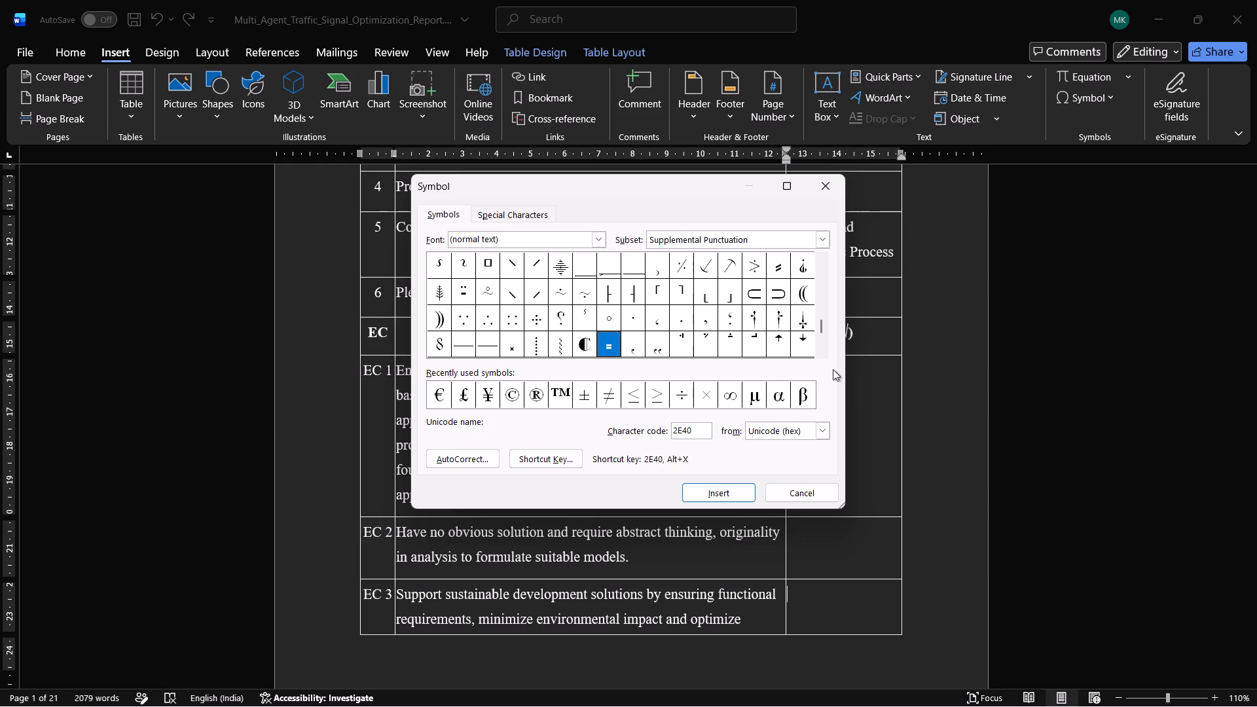
Look through the remaining symbols up to Arabic Presentation Forms-B, and close the Symbol dialog without inserting anything.
{"action": "key", "text": "Down"}
{"action": "key", "text": "Down"}
{"action": "key", "text": "Down"}
{"action": "key", "text": "Down"}
{"action": "key", "text": "Down"}
{"action": "key", "text": "Down"}
{"action": "key", "text": "Down"}
{"action": "key", "text": "Down"}
{"action": "key", "text": "Down"}
{"action": "key", "text": "Down"}
{"action": "key", "text": "Down"}
{"action": "key", "text": "Down"}
{"action": "key", "text": "Down"}
{"action": "key", "text": "Down"}
{"action": "key", "text": "Down"}
{"action": "key", "text": "Down"}
{"action": "key", "text": "Down"}
{"action": "key", "text": "Down"}
{"action": "key", "text": "Down"}
{"action": "key", "text": "Down"}
{"action": "key", "text": "Down"}
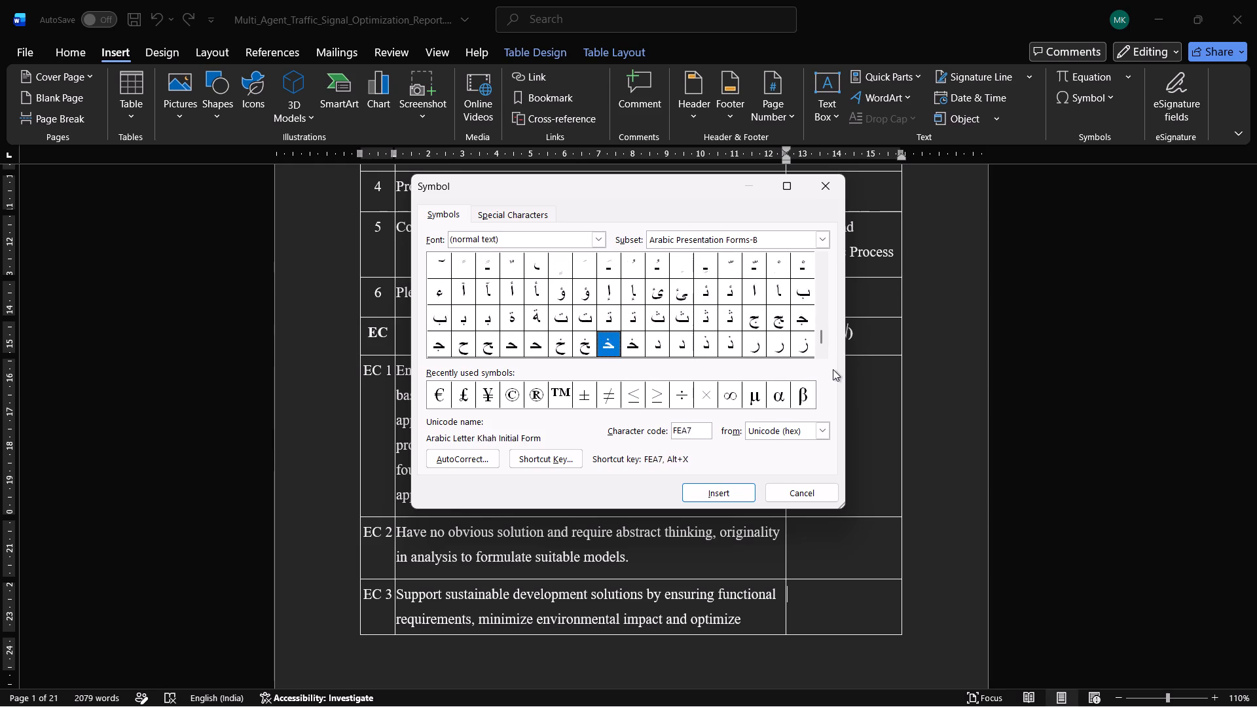
{"action": "key", "text": "Down"}
{"action": "key", "text": "Down"}
{"action": "key", "text": "Down"}
{"action": "key", "text": "Down"}
{"action": "key", "text": "Down"}
{"action": "key", "text": "Down"}
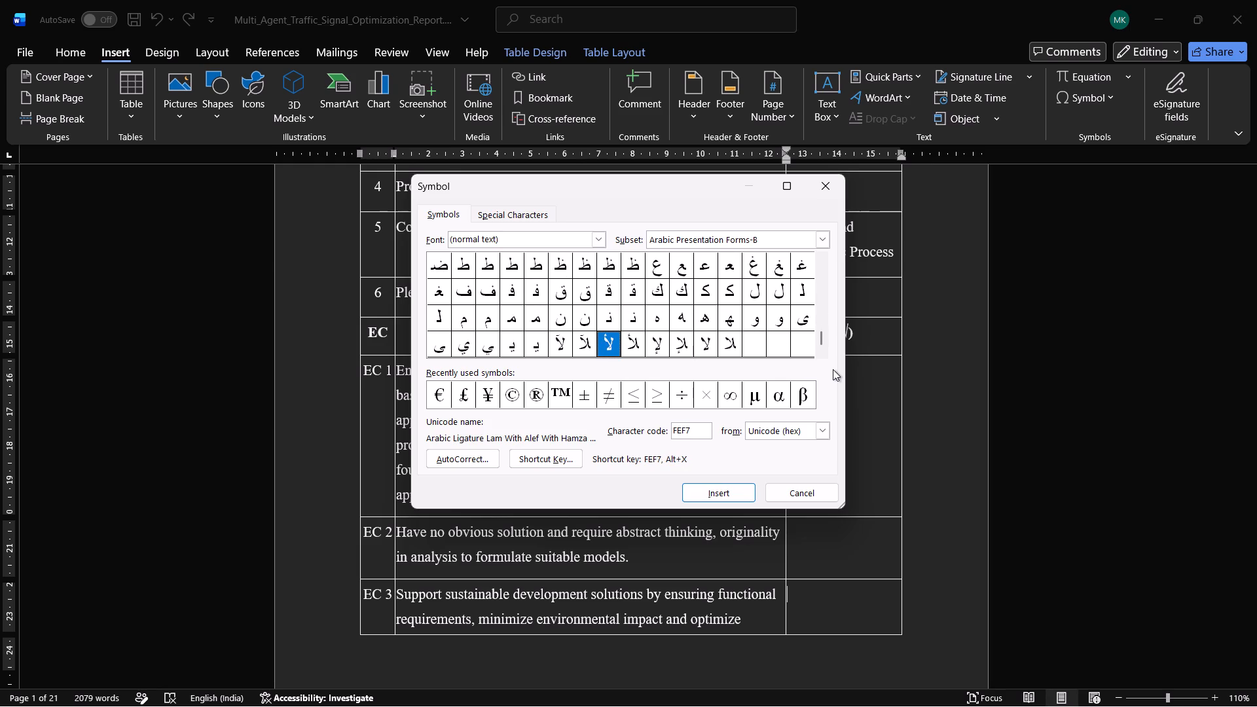
{"action": "key", "text": "Down"}
{"action": "key", "text": "Down"}
{"action": "key", "text": "Up"}
{"action": "key", "text": "Up"}
{"action": "key", "text": "Up"}
{"action": "key", "text": "Up"}
{"action": "key", "text": "Up"}
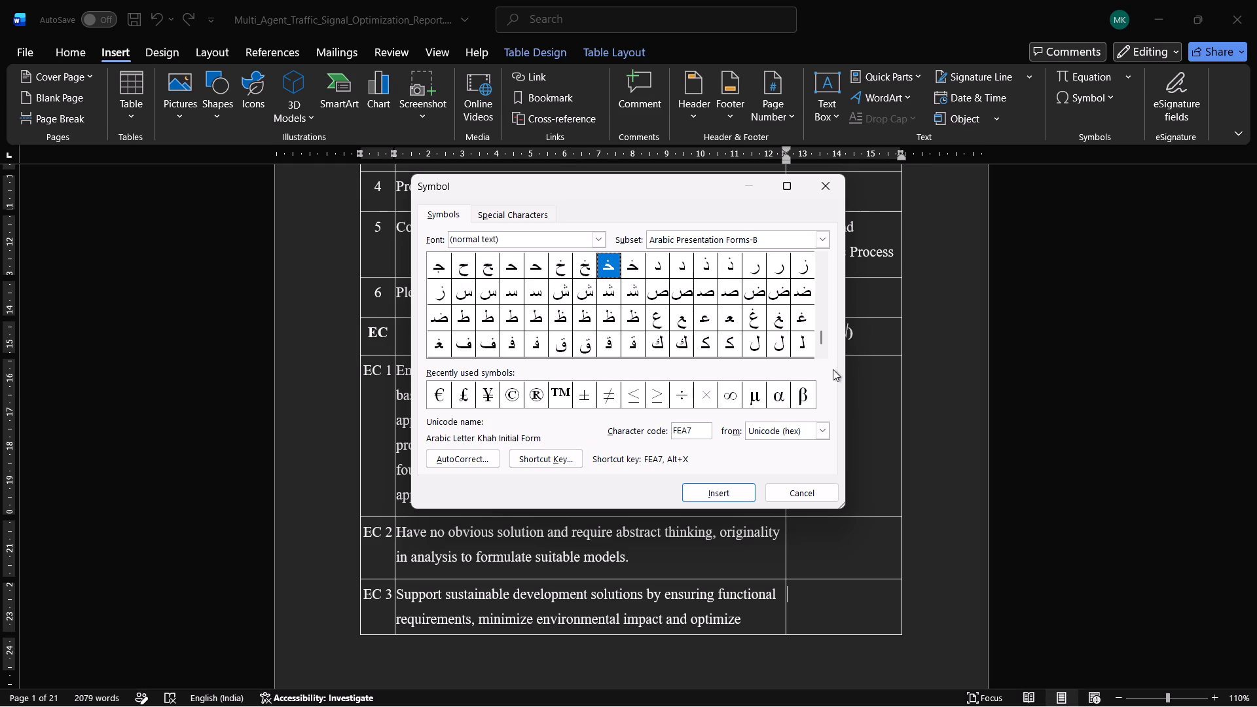
{"action": "left_click", "coordinate": [804, 496]}
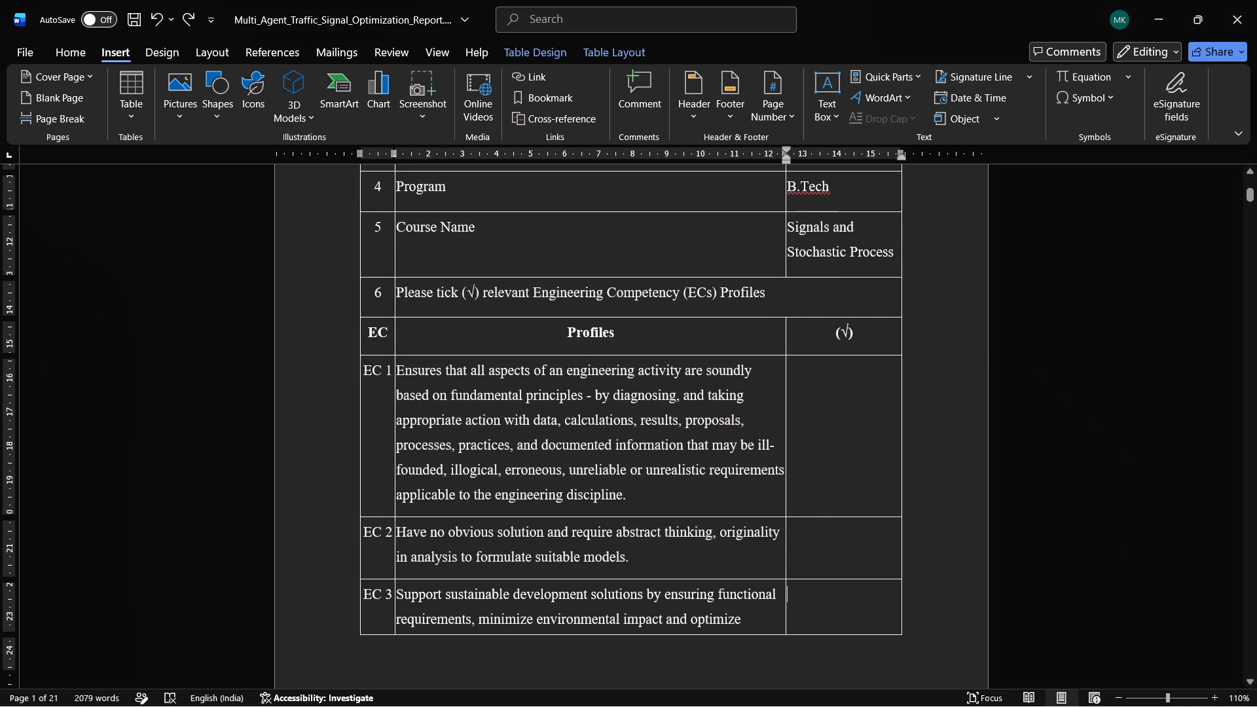
Copy the √ symbol from the table's (√) header cell into the tick cell of the EC 1 row.
{"action": "left_click", "coordinate": [850, 334]}
{"action": "key", "text": "ctrl+Left"}
{"action": "key", "text": "ctrl+Right"}
{"action": "key", "text": "ctrl+Left"}
{"action": "key", "text": "ctrl+Right"}
{"action": "key", "text": "Left"}
{"action": "key", "text": "ctrl+shift+Left"}
{"action": "key", "text": "ctrl+shift+Right"}
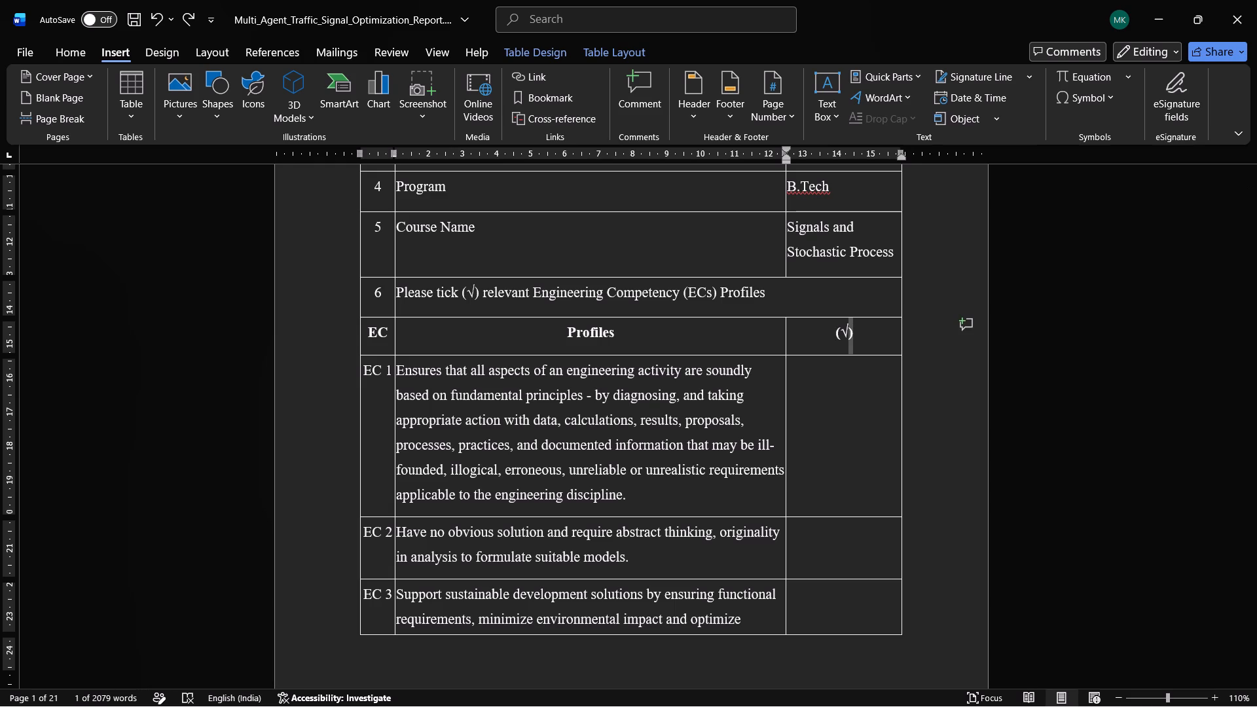
{"action": "key", "text": "Left"}
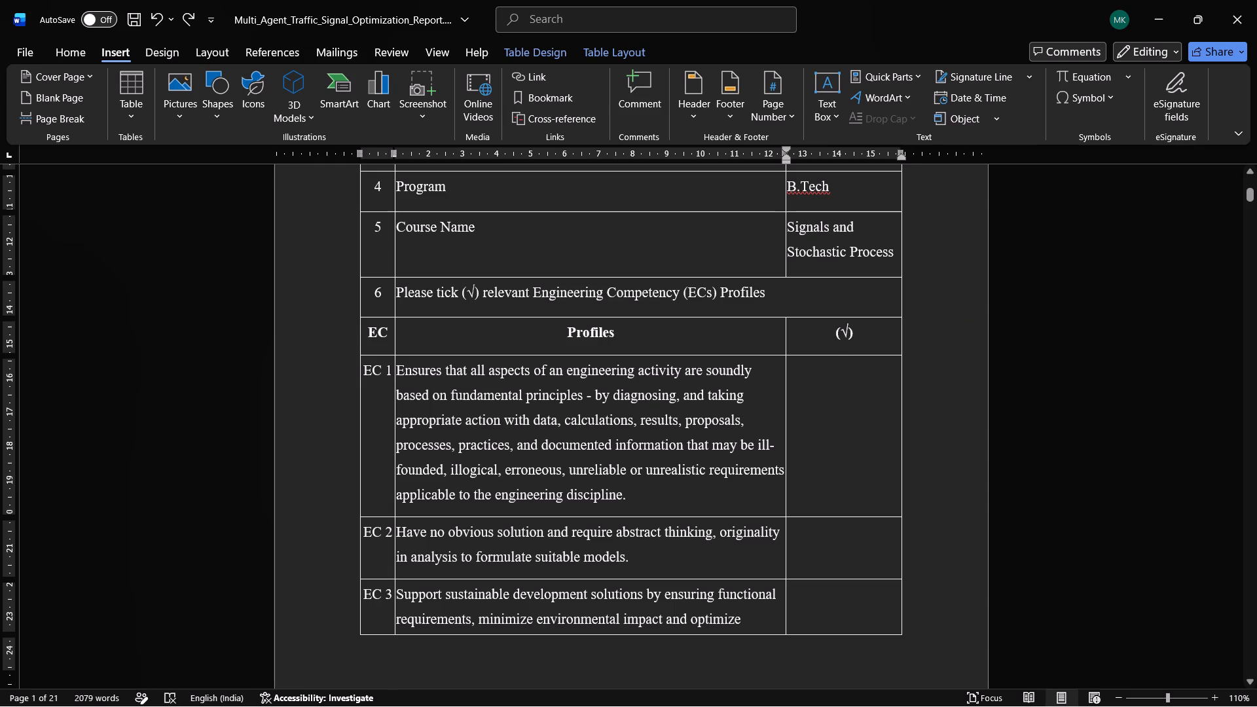
{"action": "left_click", "coordinate": [847, 338]}
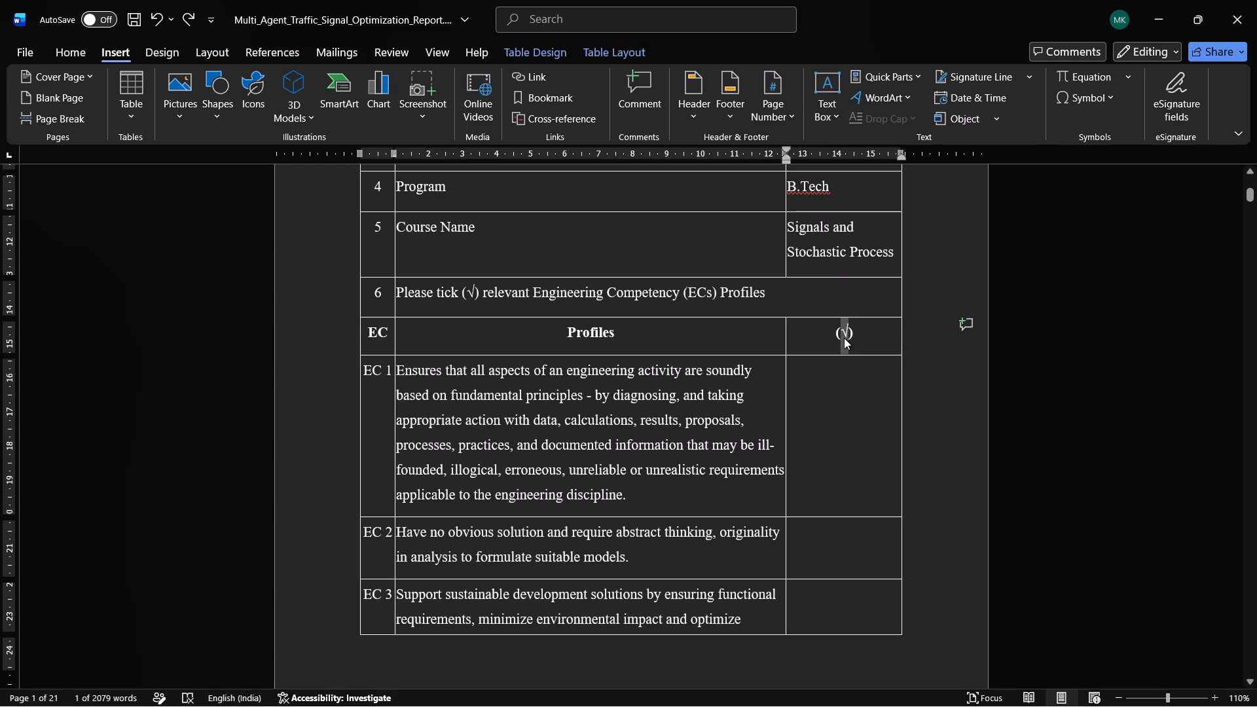
{"action": "key", "text": "ctrl+c"}
{"action": "left_click", "coordinate": [847, 437]}
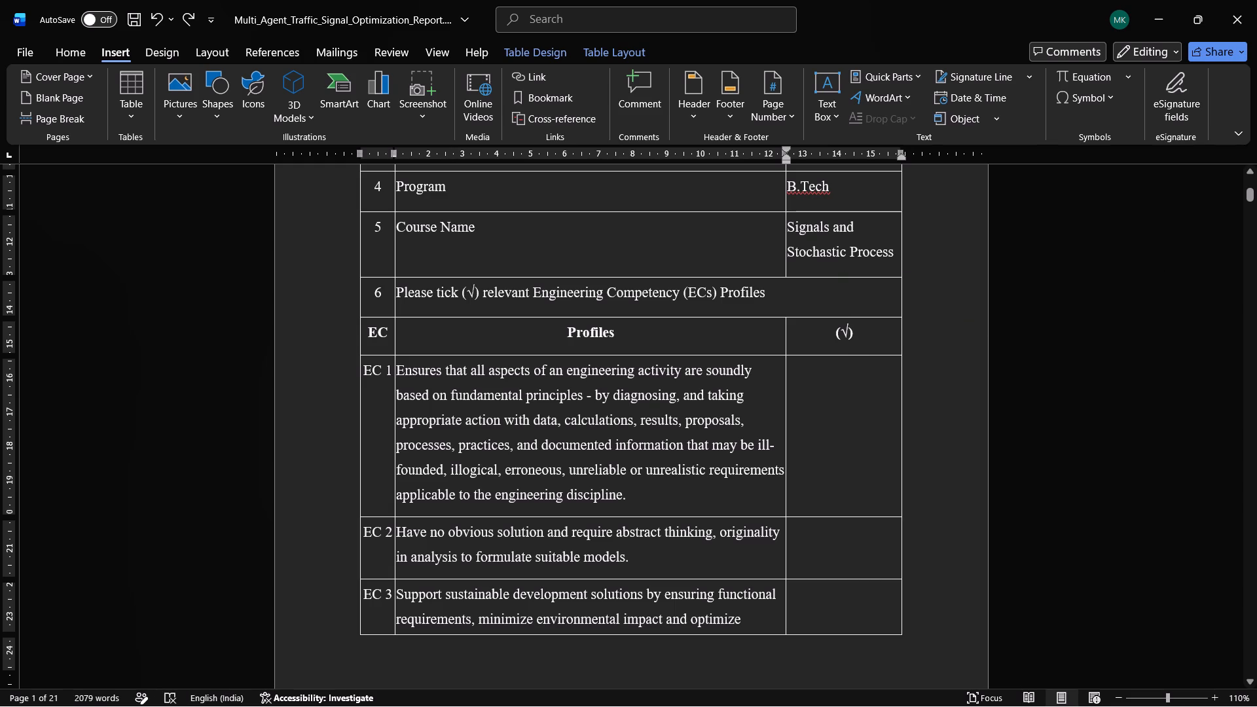
{"action": "key", "text": "ctrl+v"}
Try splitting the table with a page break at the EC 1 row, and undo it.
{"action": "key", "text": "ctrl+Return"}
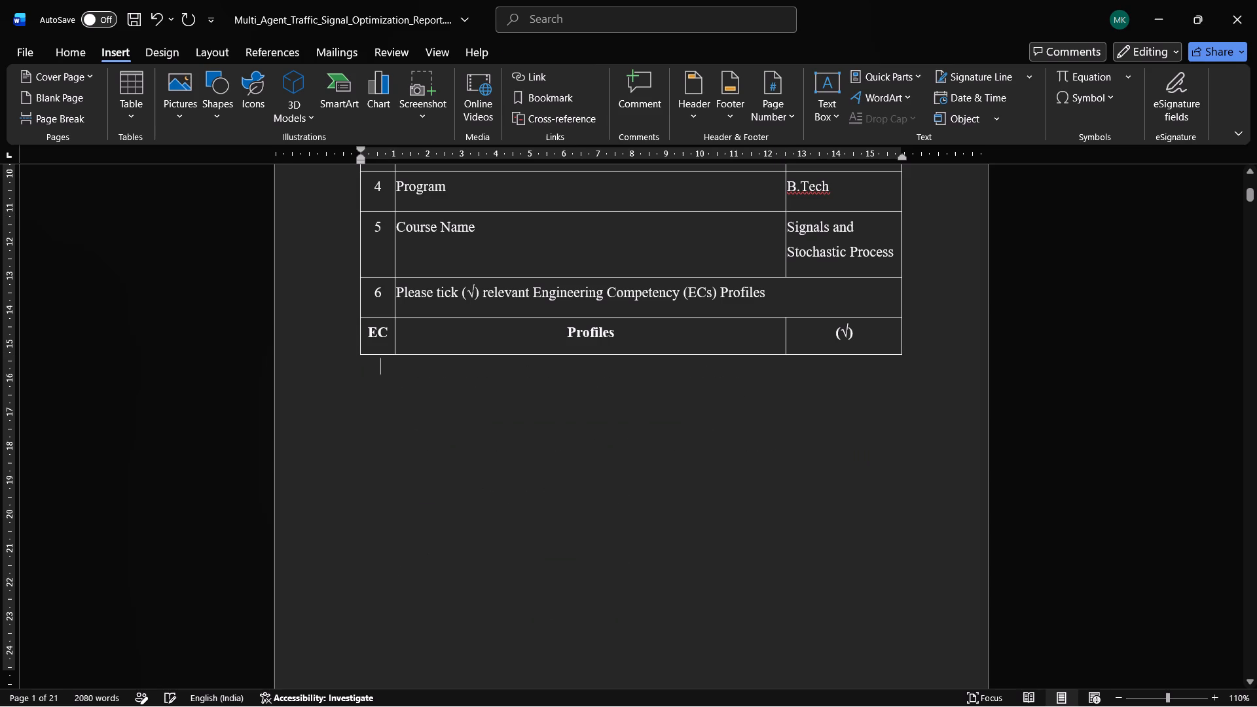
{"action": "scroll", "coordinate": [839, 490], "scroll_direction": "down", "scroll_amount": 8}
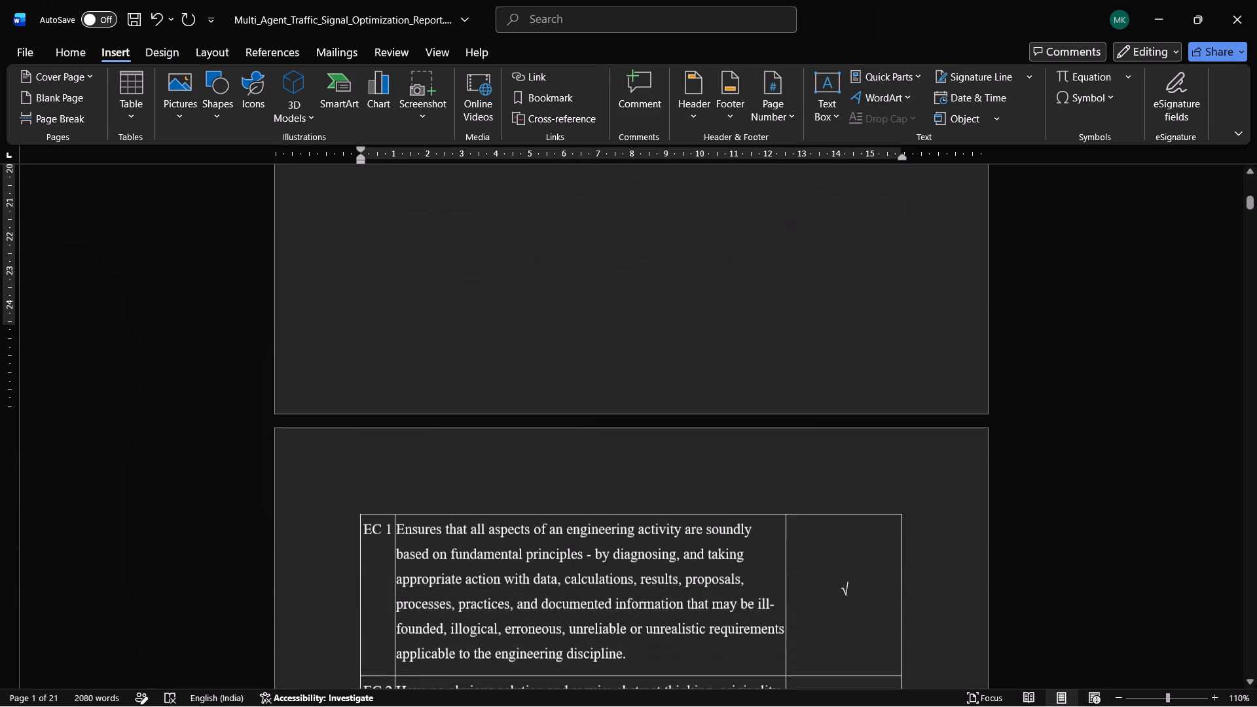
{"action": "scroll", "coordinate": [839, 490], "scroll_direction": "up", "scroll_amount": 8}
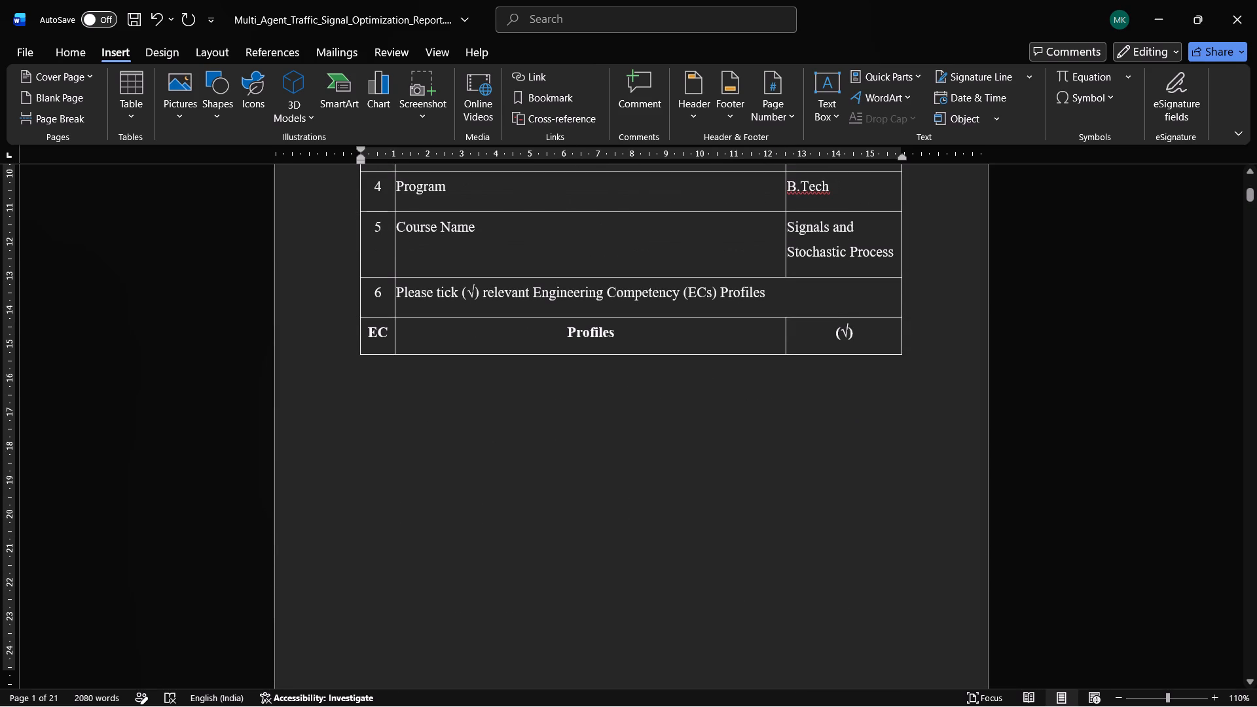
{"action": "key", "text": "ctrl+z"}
Insert a page break at the EC / Profiles header row so the competency table starts on a new page.
{"action": "scroll", "coordinate": [839, 490], "scroll_direction": "up", "scroll_amount": 5}
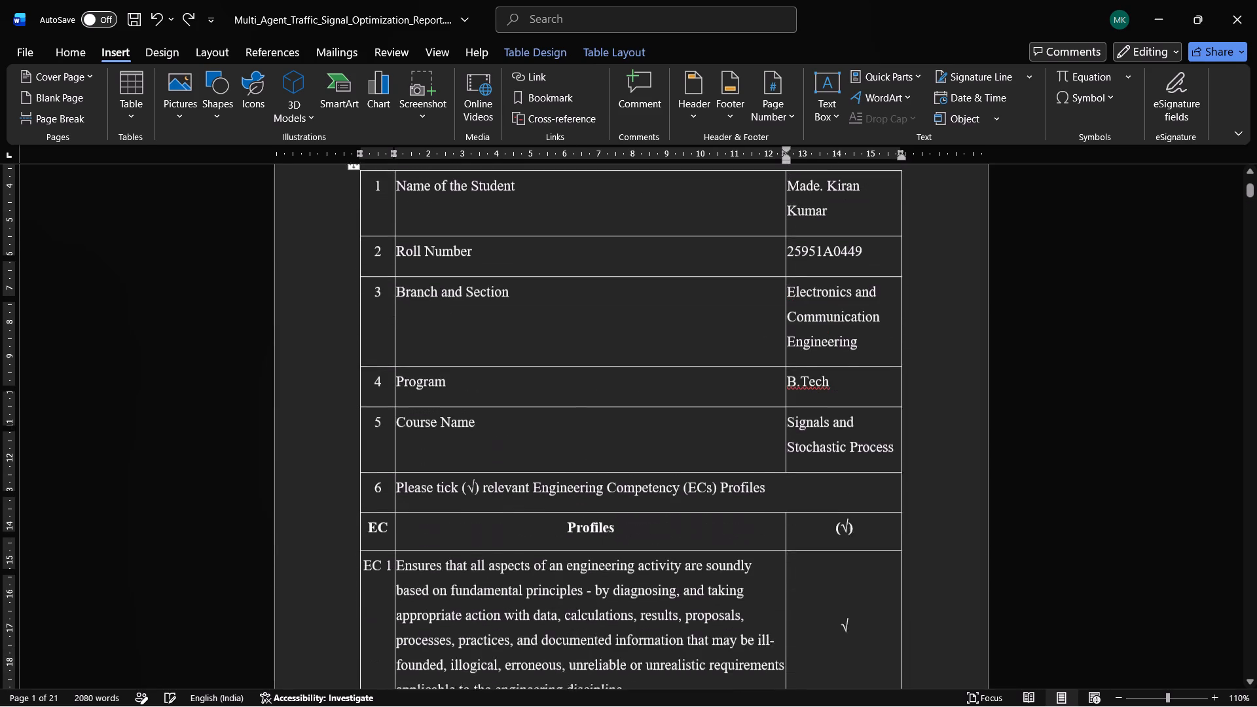
{"action": "scroll", "coordinate": [839, 490], "scroll_direction": "up", "scroll_amount": 1}
{"action": "scroll", "coordinate": [863, 503], "scroll_direction": "down", "scroll_amount": 2}
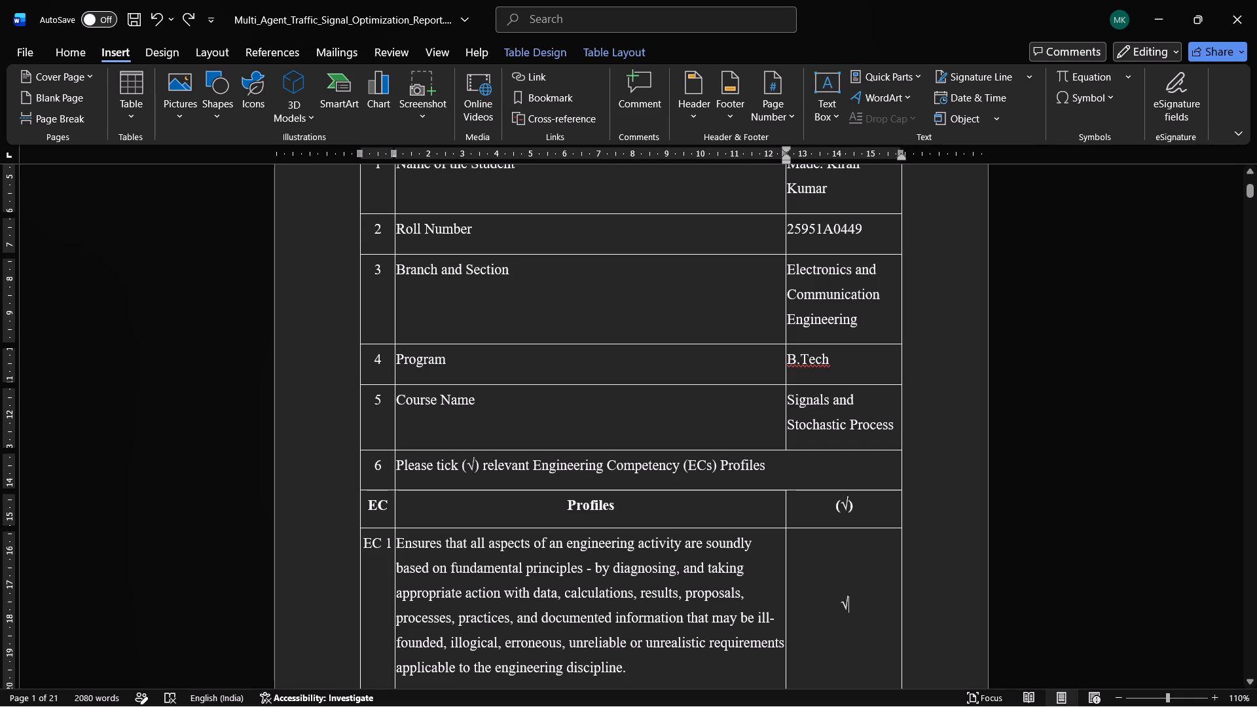
{"action": "left_click", "coordinate": [793, 501]}
{"action": "key", "text": "ctrl+Return"}
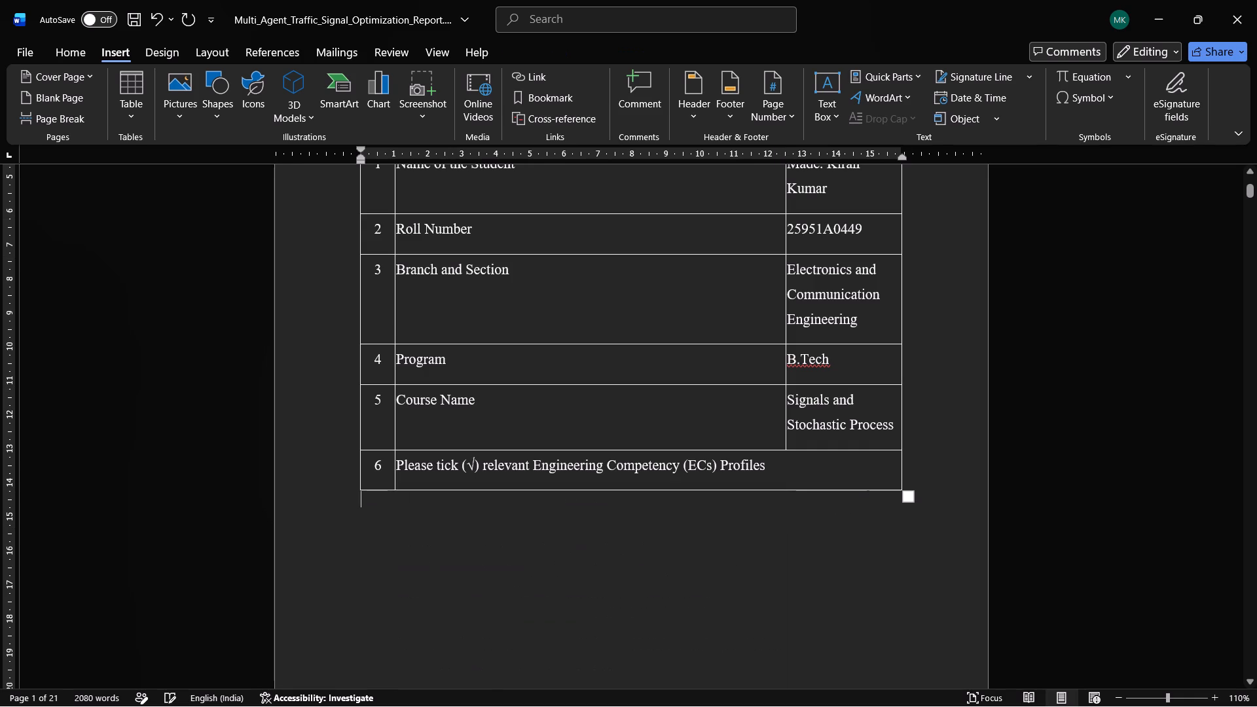
{"action": "scroll", "coordinate": [863, 488], "scroll_direction": "down", "scroll_amount": 12}
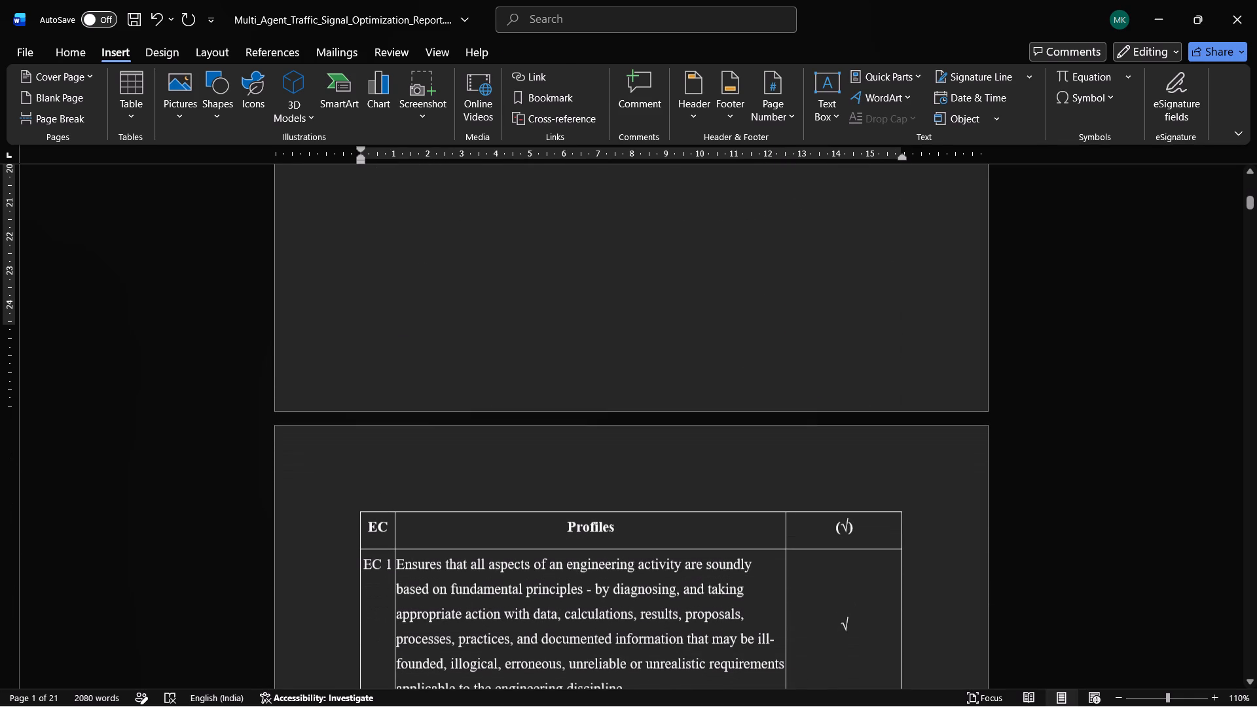
Narrow the label column of rows 1 to 5 to just beyond "Branch and Section", widening the student-details value column.
{"action": "scroll", "coordinate": [862, 488], "scroll_direction": "up", "scroll_amount": 15}
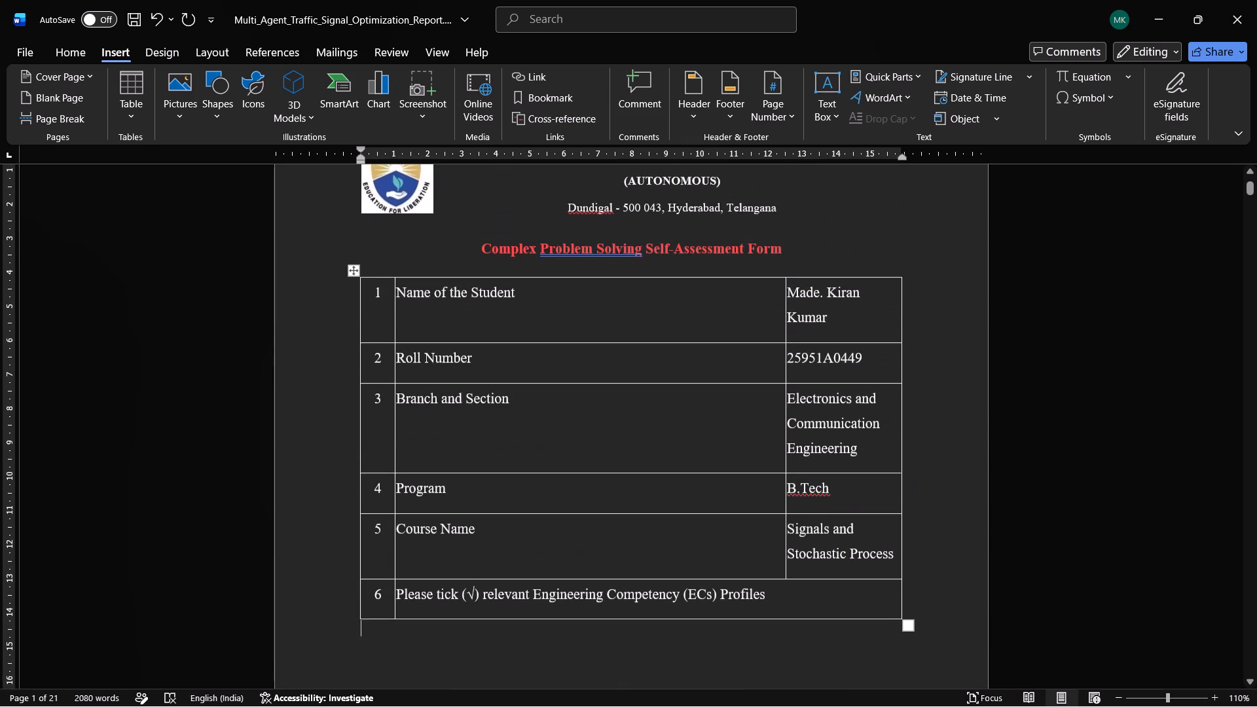
{"action": "left_click", "coordinate": [782, 508]}
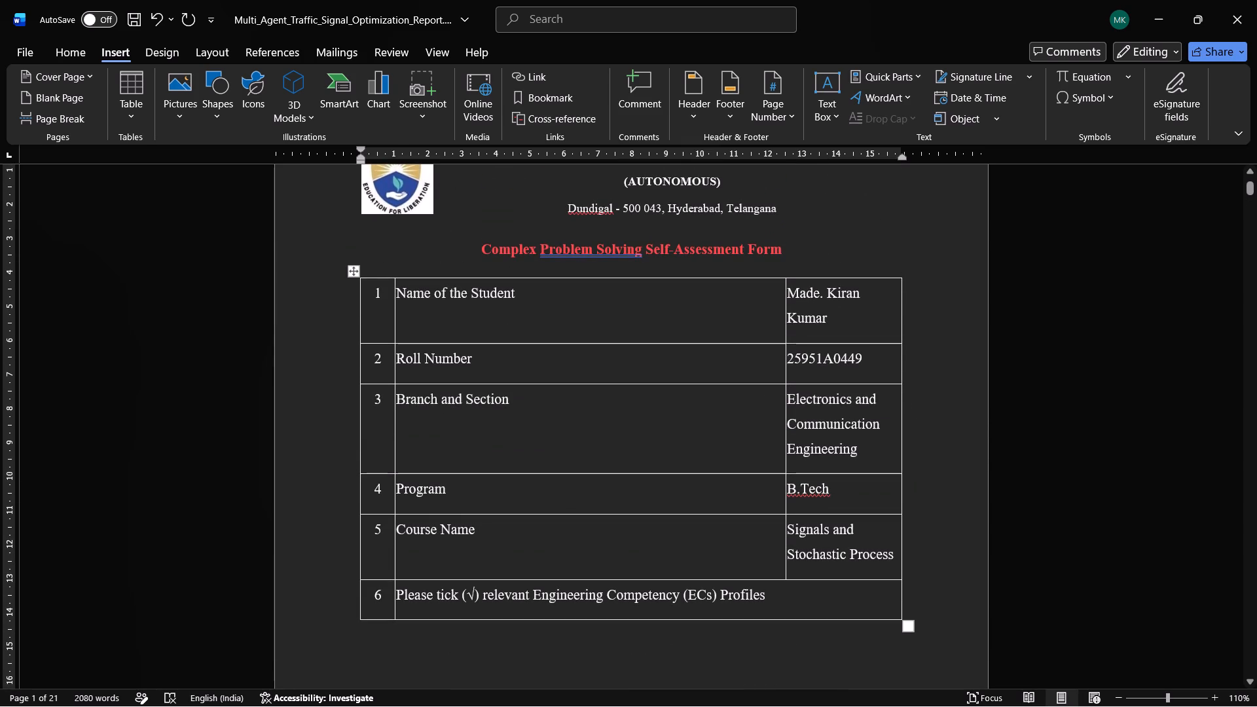
{"action": "left_click", "coordinate": [787, 508]}
{"action": "left_click", "coordinate": [797, 676]}
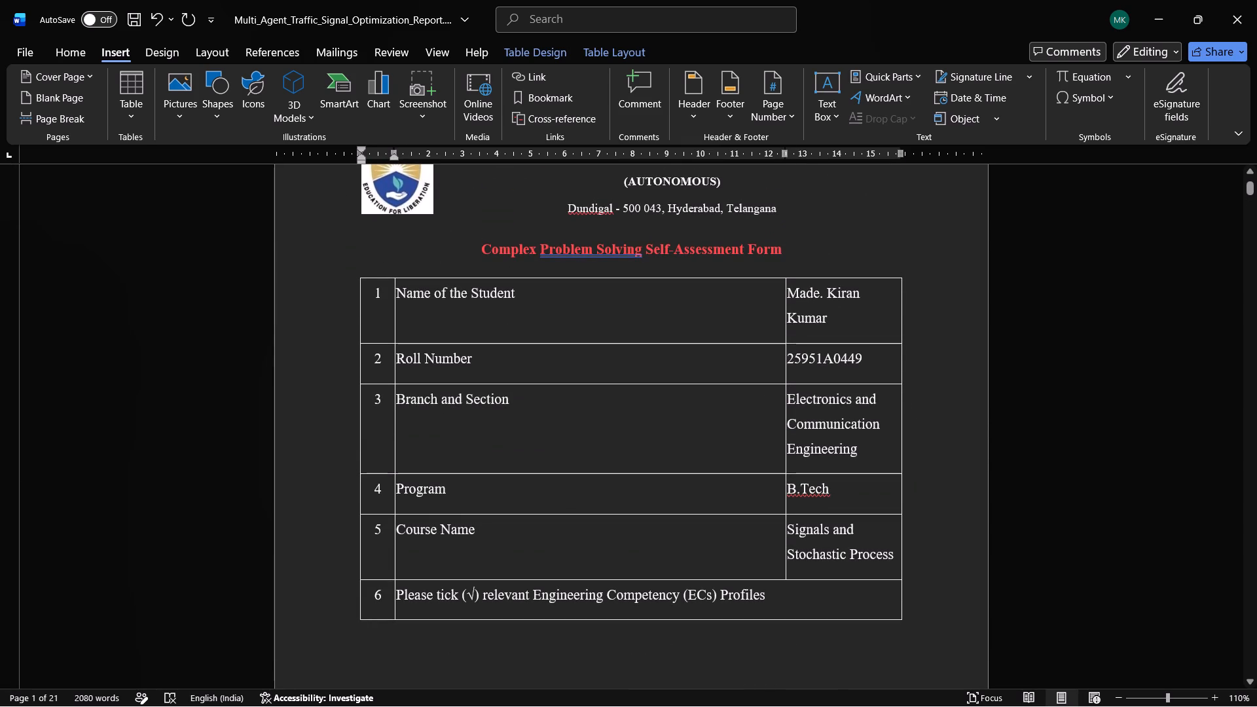
{"action": "left_click_drag", "start_coordinate": [784, 502], "coordinate": [553, 484]}
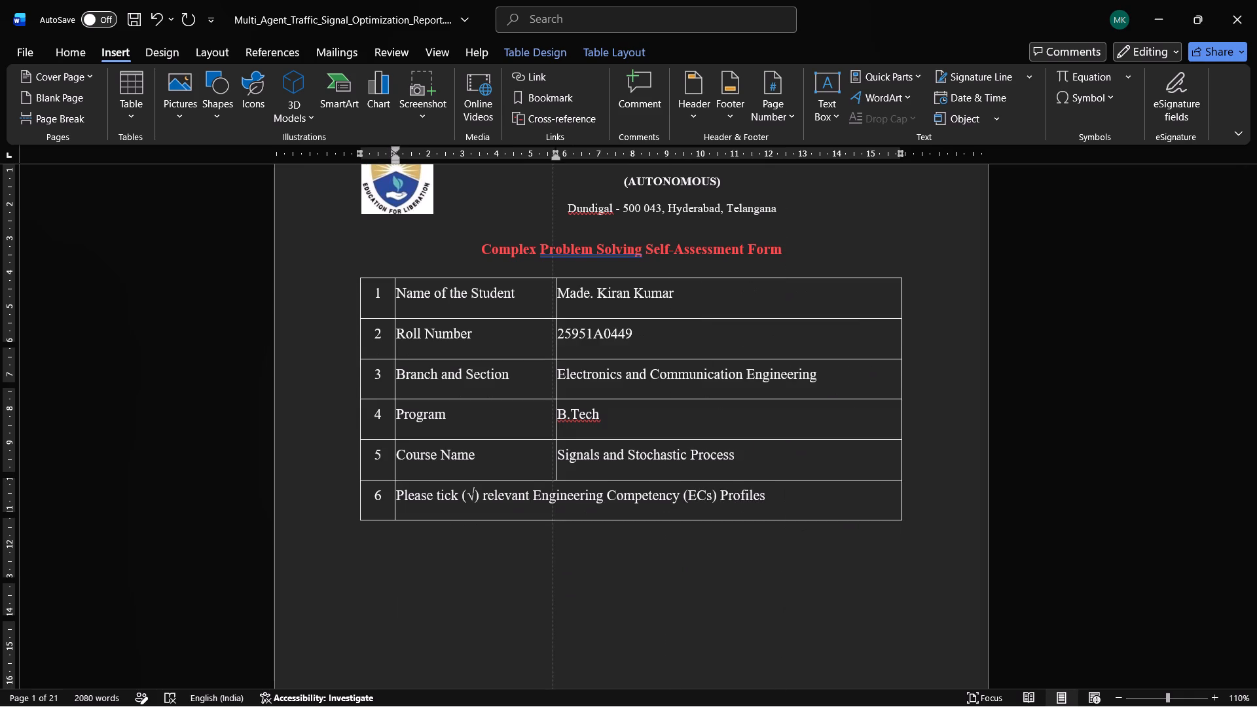
{"action": "left_click_drag", "start_coordinate": [553, 484], "coordinate": [556, 482]}
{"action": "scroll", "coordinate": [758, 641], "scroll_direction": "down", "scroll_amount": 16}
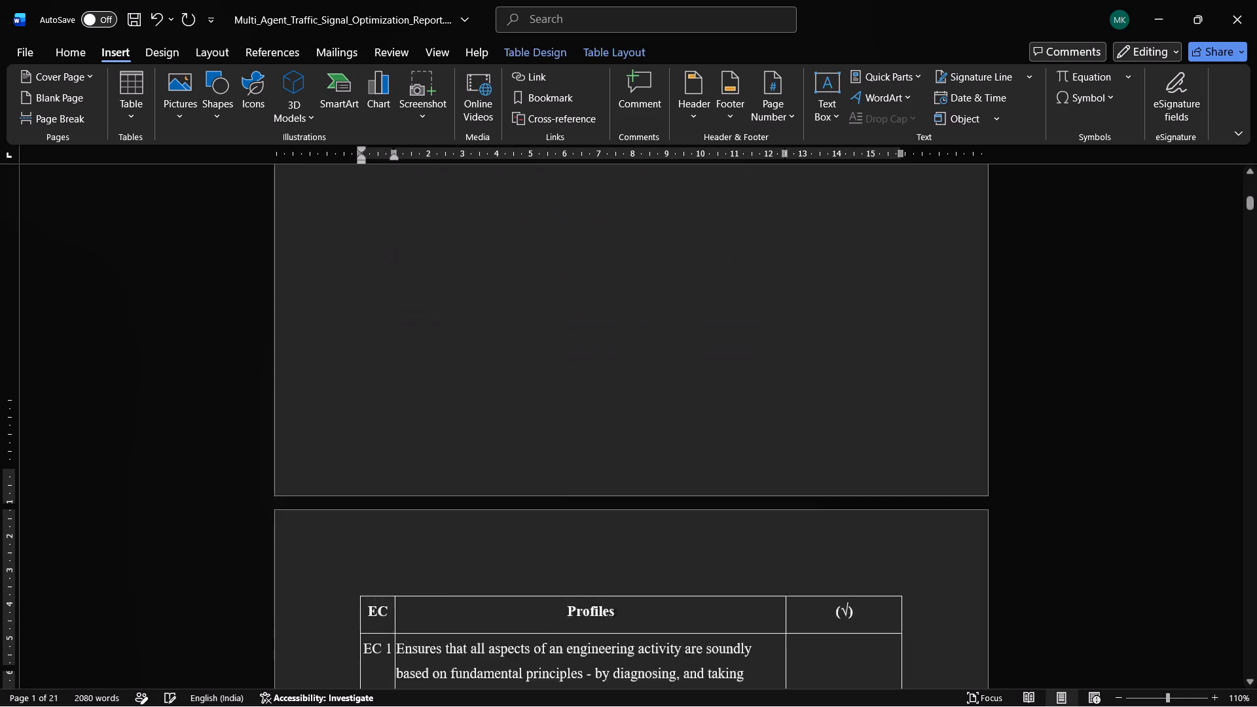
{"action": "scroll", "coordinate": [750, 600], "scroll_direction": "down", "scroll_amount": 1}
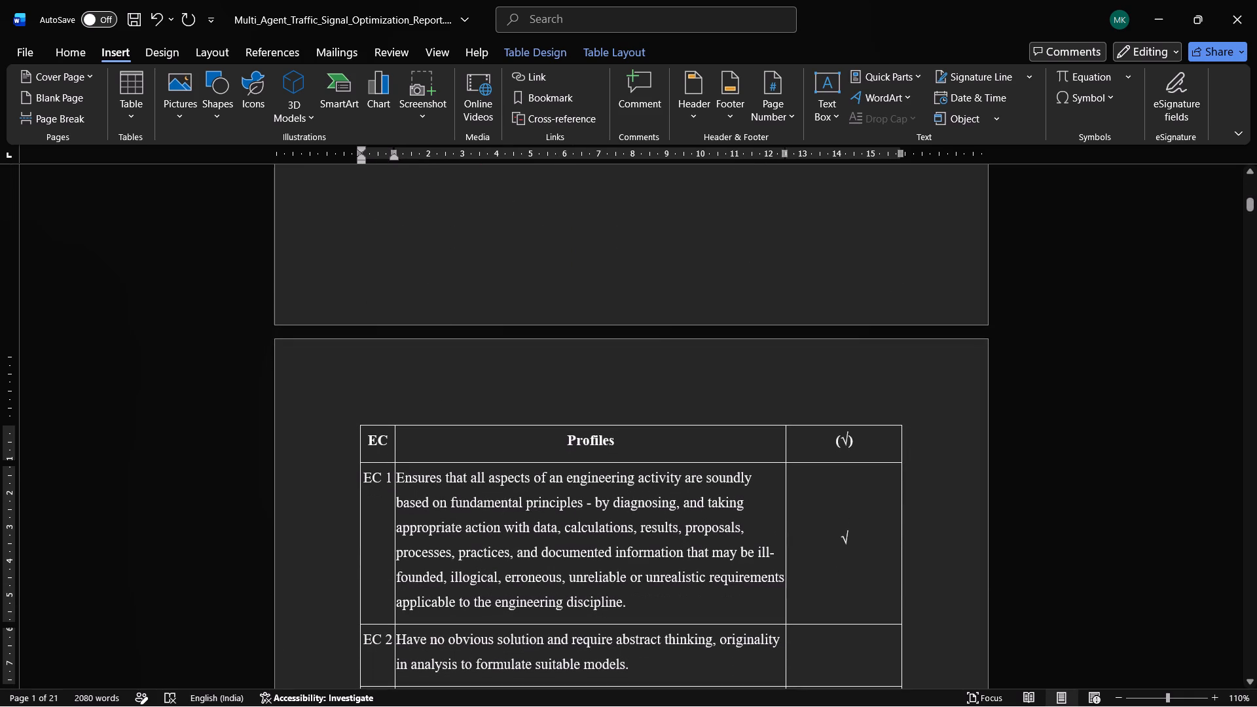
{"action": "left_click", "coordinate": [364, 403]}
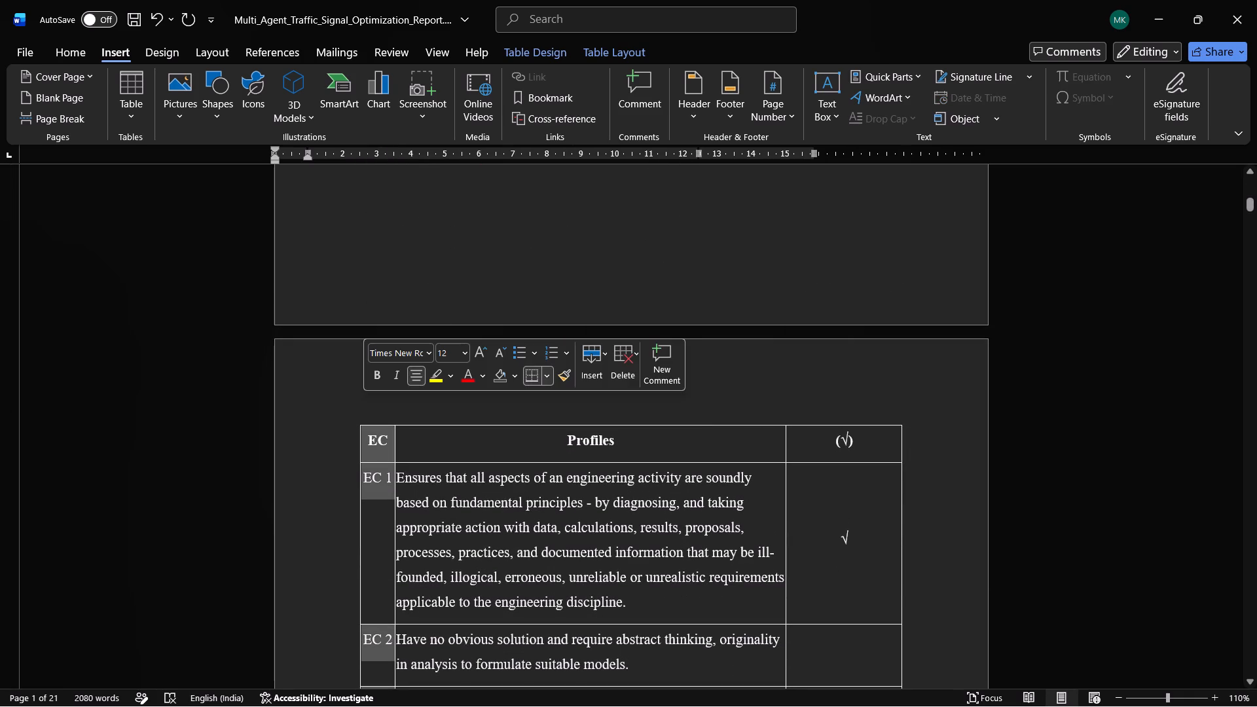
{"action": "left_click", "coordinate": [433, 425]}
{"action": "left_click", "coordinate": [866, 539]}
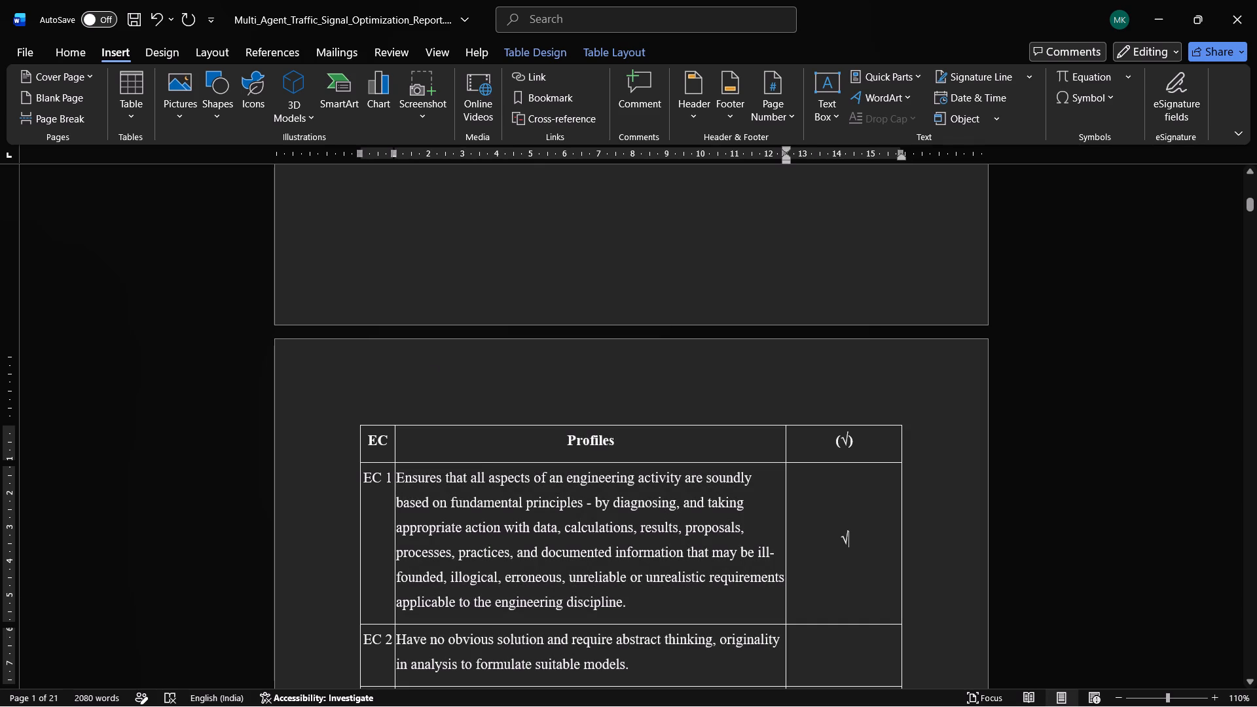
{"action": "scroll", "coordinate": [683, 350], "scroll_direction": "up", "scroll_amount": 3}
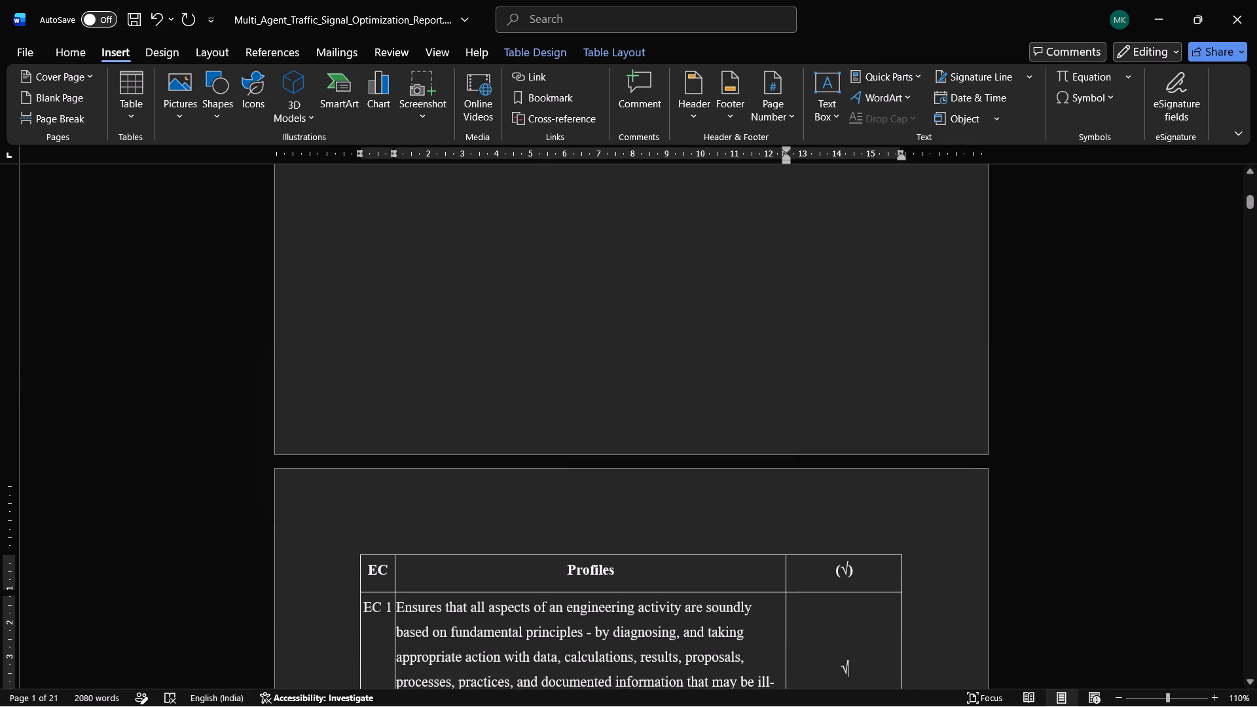
Remove the page break above the EC / Profiles header row so the competency table moves back to the first page.
{"action": "scroll", "coordinate": [632, 635], "scroll_direction": "down", "scroll_amount": 2}
{"action": "left_click", "coordinate": [424, 494]}
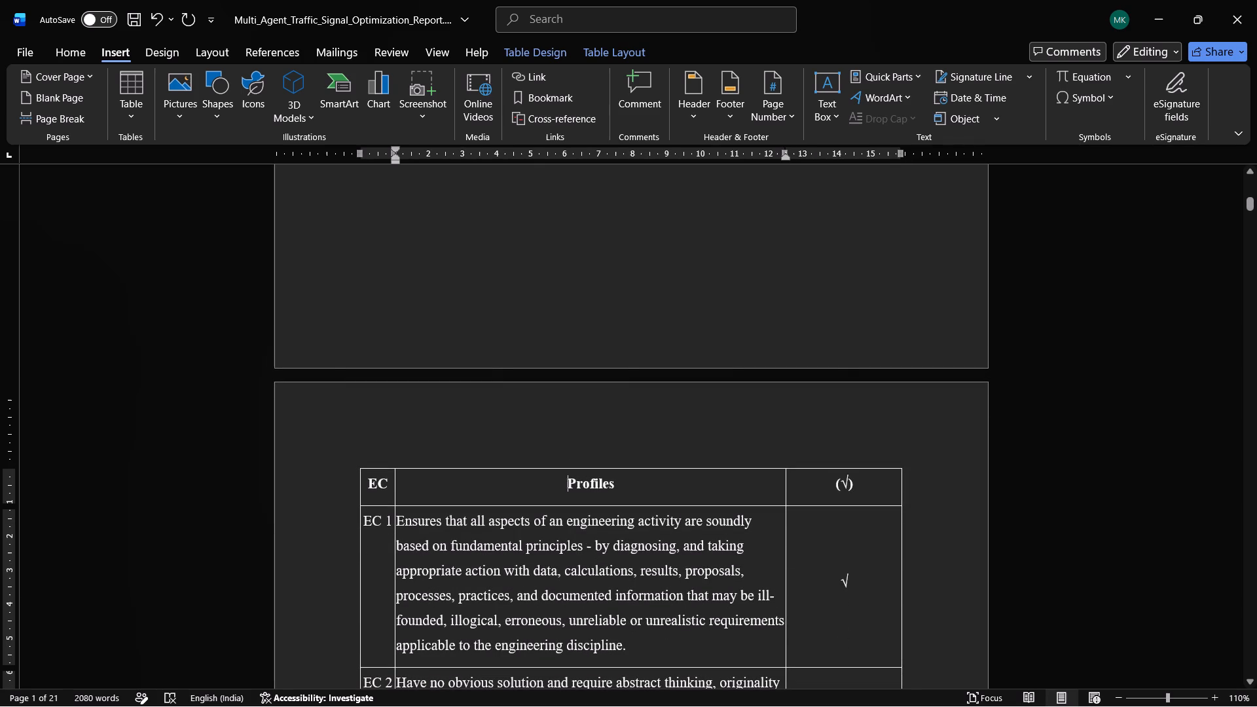
{"action": "left_click", "coordinate": [370, 482]}
{"action": "key", "text": "Left"}
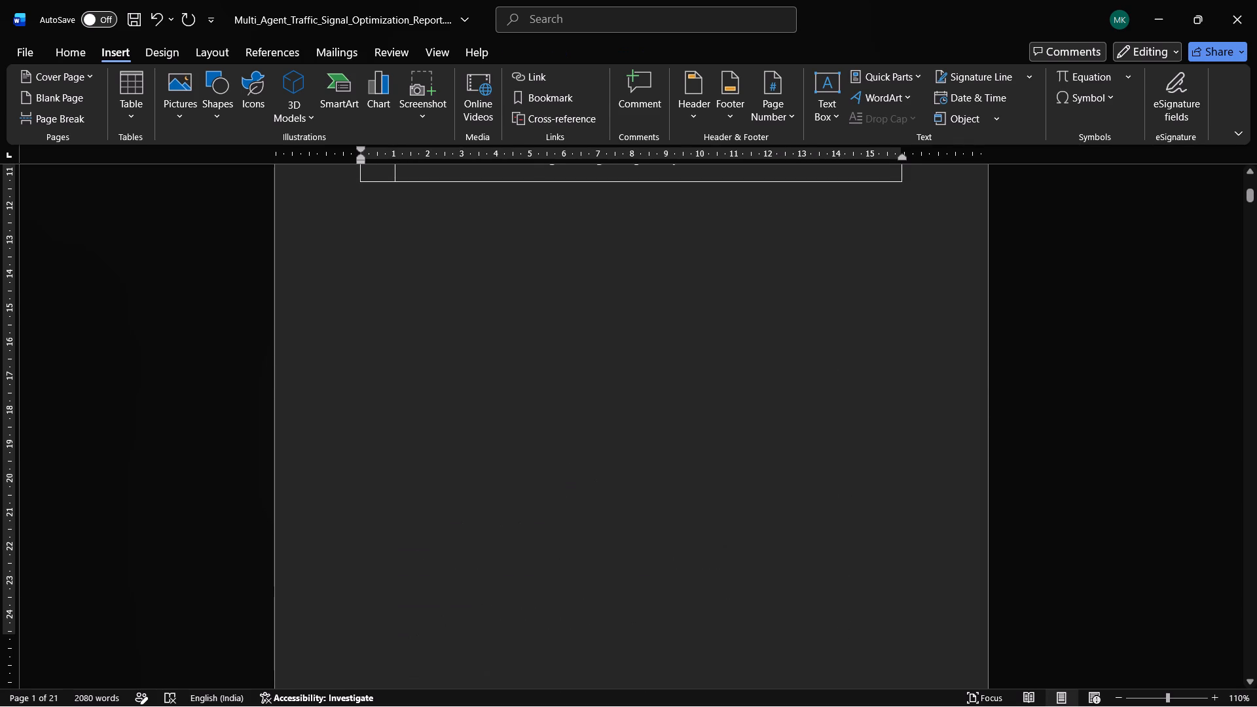
{"action": "key", "text": "Down"}
{"action": "key", "text": "Up"}
{"action": "key", "text": "BackSpace"}
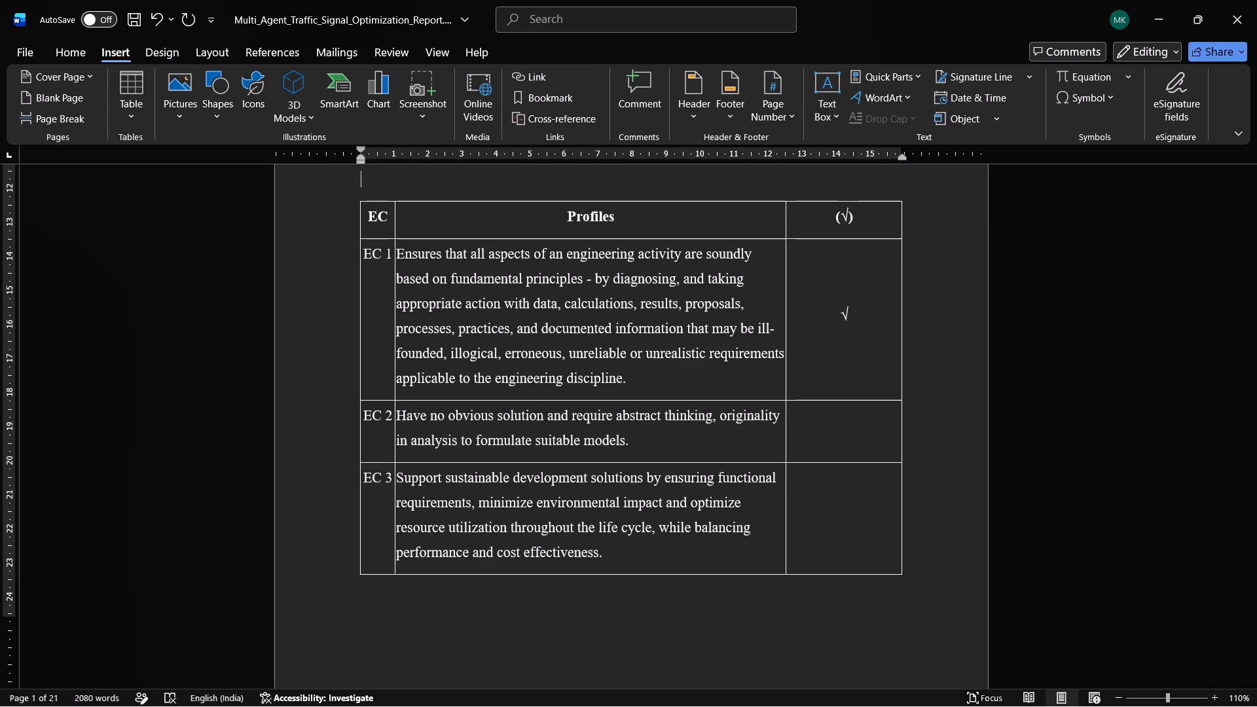
Delete the empty paragraph between row 6 and the EC / Profiles header row, rejoining the two tables.
{"action": "scroll", "coordinate": [359, 486], "scroll_direction": "up", "scroll_amount": 4}
{"action": "scroll", "coordinate": [399, 538], "scroll_direction": "up", "scroll_amount": 1}
{"action": "scroll", "coordinate": [524, 429], "scroll_direction": "up", "scroll_amount": 2}
{"action": "scroll", "coordinate": [541, 501], "scroll_direction": "down", "scroll_amount": 2}
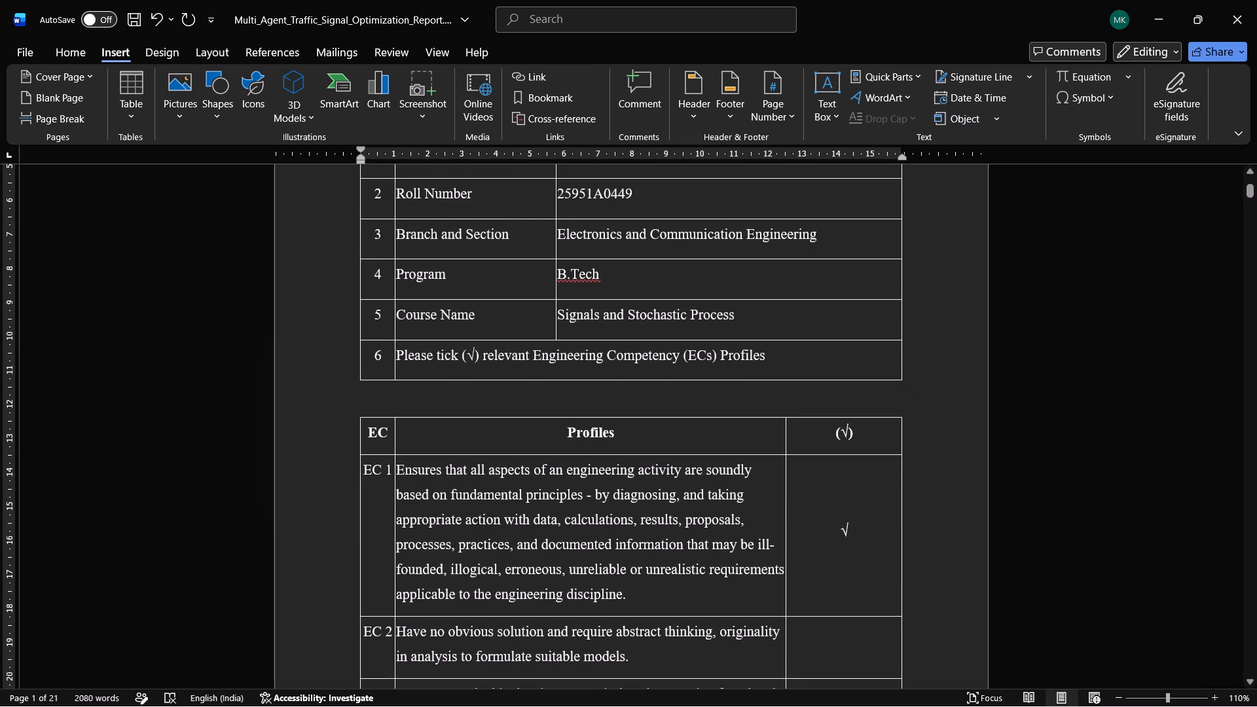
{"action": "key", "text": "BackSpace"}
{"action": "key", "text": "BackSpace"}
{"action": "key", "text": "BackSpace"}
{"action": "key", "text": "Delete"}
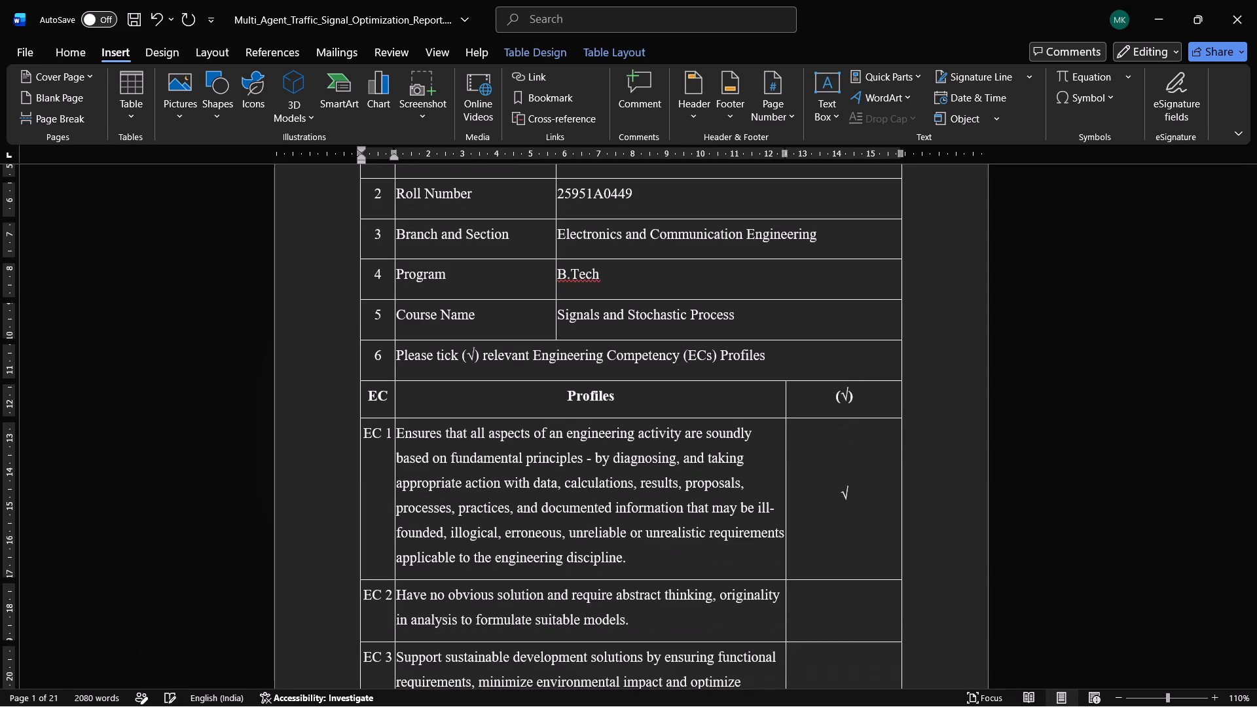
Copy the √ from the EC 1 row into the EC 2 tick cell, centred, with an empty line below it.
{"action": "scroll", "coordinate": [962, 454], "scroll_direction": "down", "scroll_amount": 3}
{"action": "scroll", "coordinate": [895, 454], "scroll_direction": "down", "scroll_amount": 1}
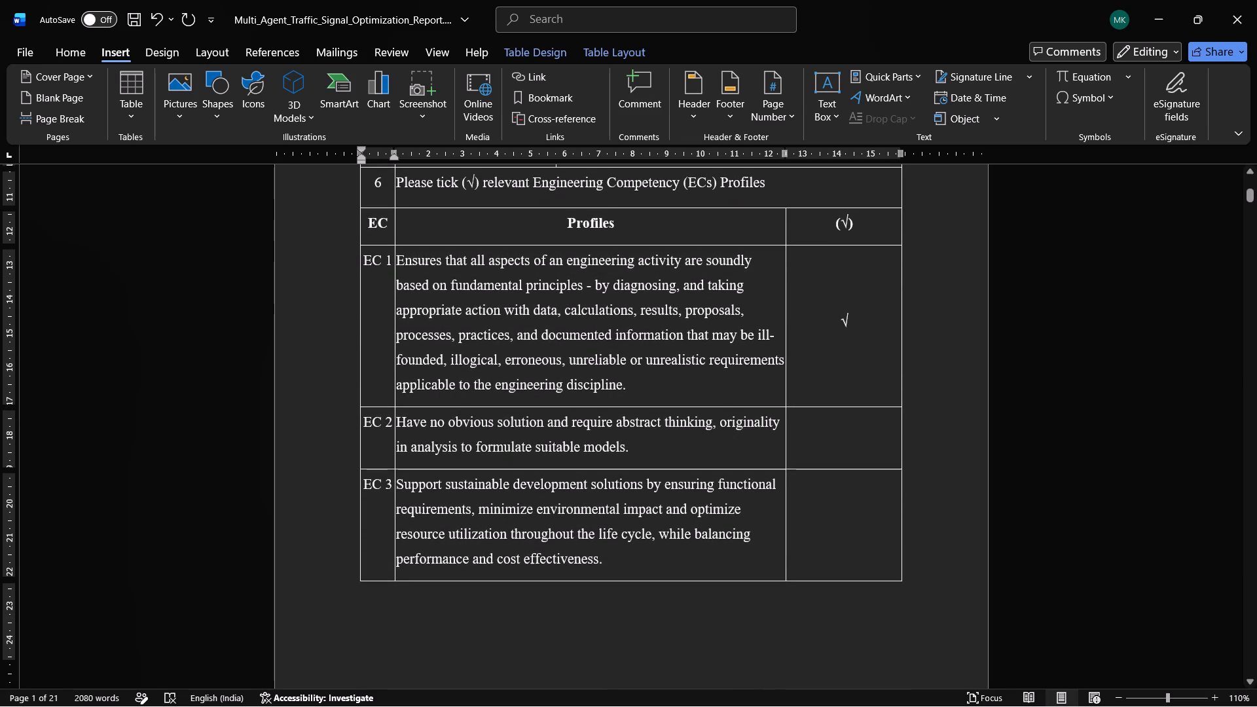
{"action": "left_click_drag", "start_coordinate": [856, 317], "coordinate": [835, 317]}
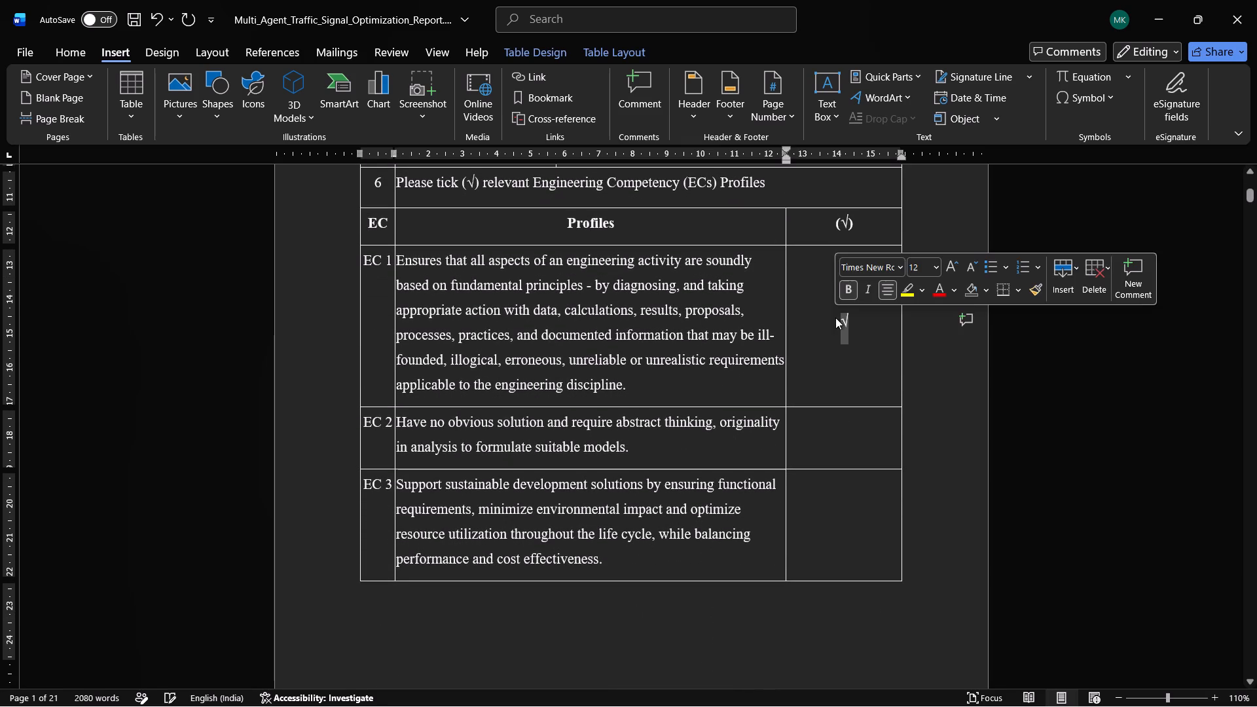
{"action": "key", "text": "ctrl+c"}
{"action": "left_click", "coordinate": [856, 432]}
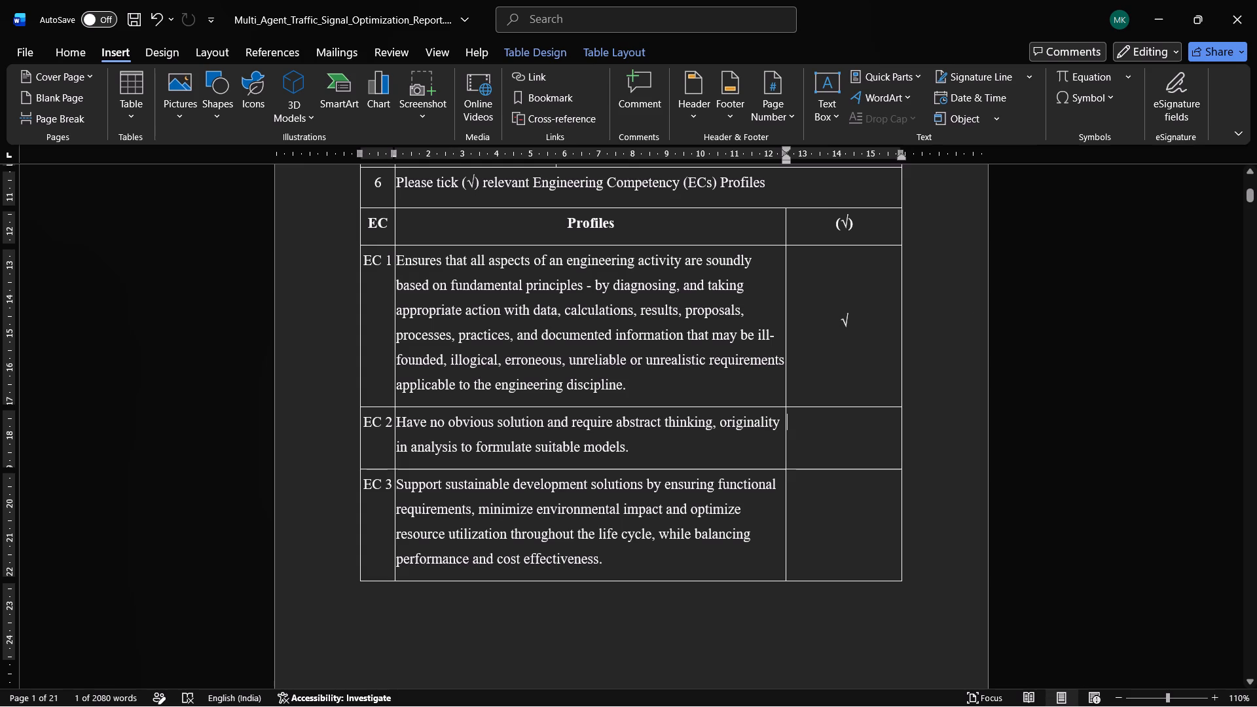
{"action": "key", "text": "ctrl+e"}
{"action": "key", "text": "Return"}
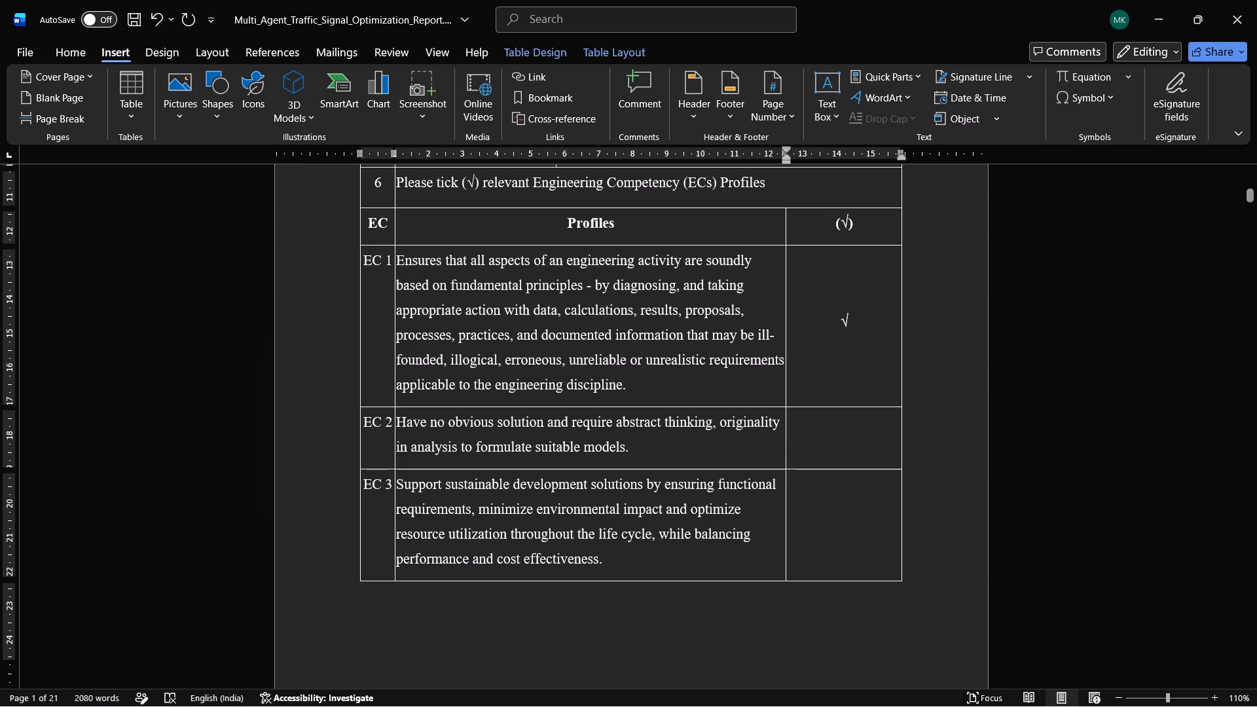
{"action": "key", "text": "Up"}
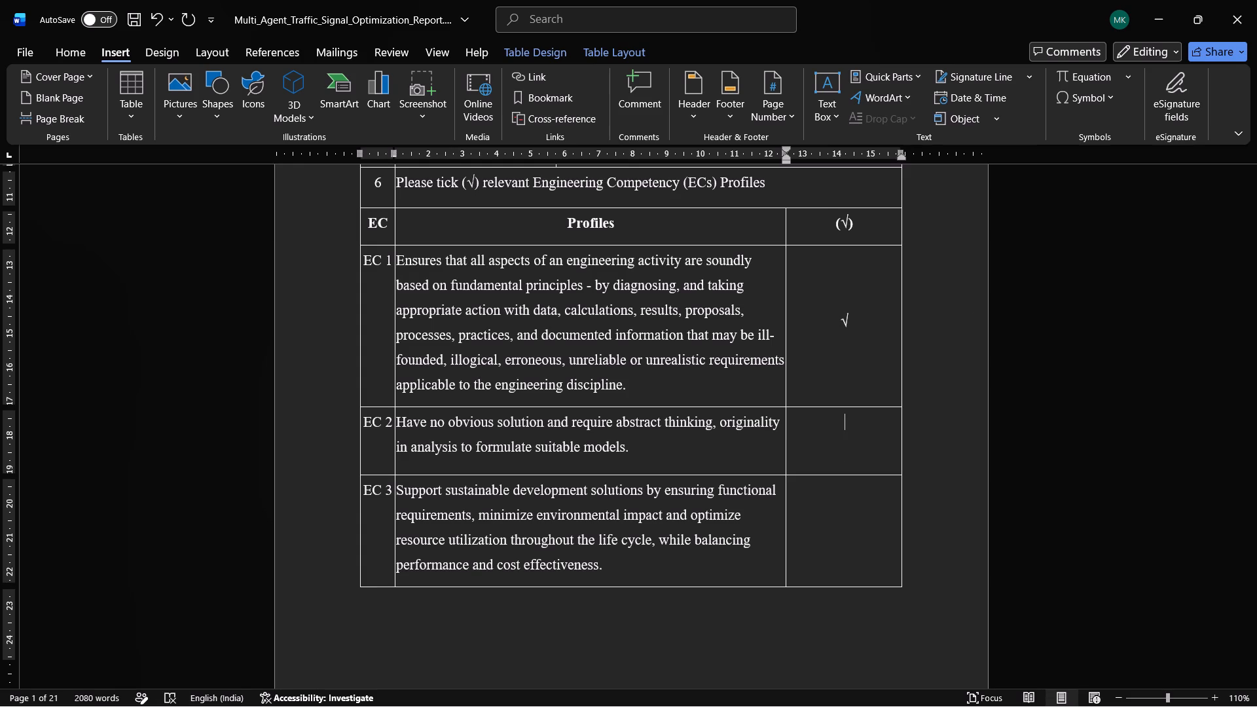
{"action": "key", "text": "Down"}
{"action": "key", "text": "Up"}
{"action": "key", "text": "ctrl+v"}
Move the √ in the EC 2 tick cell down to the cell's second line.
{"action": "left_click", "coordinate": [838, 422]}
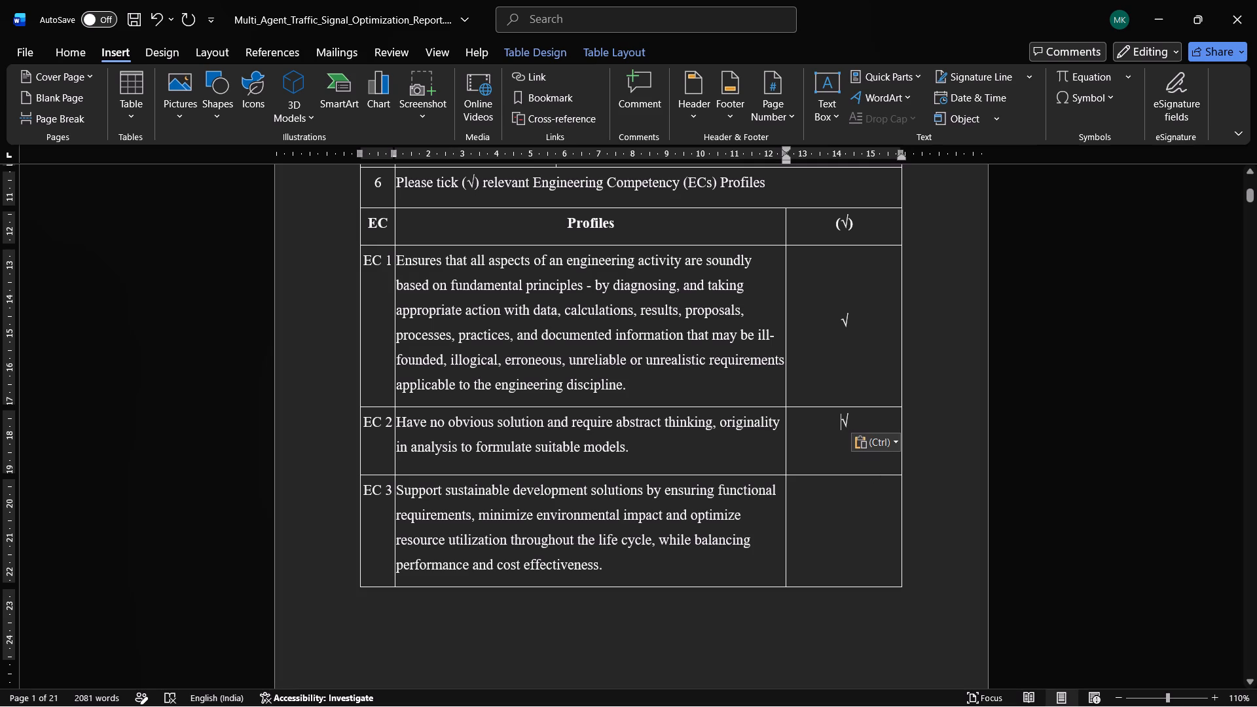
{"action": "left_click", "coordinate": [847, 419]}
{"action": "key", "text": "BackSpace"}
{"action": "key", "text": "Down"}
{"action": "key", "text": "Up"}
{"action": "key", "text": "Down"}
{"action": "key", "text": "Return"}
{"action": "key", "text": "Up"}
{"action": "key", "text": "ctrl+v"}
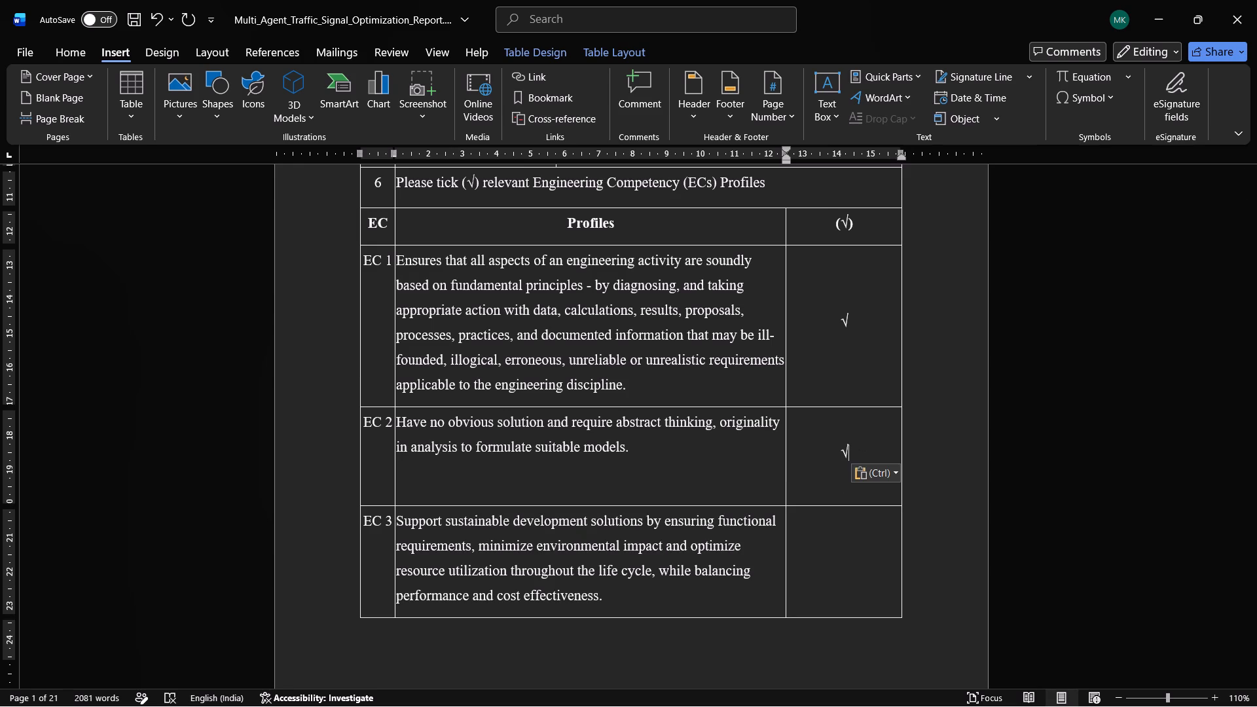
Add a centred √ on the second line of the EC 3 tick cell.
{"action": "left_click", "coordinate": [847, 553]}
{"action": "key", "text": "ctrl+e"}
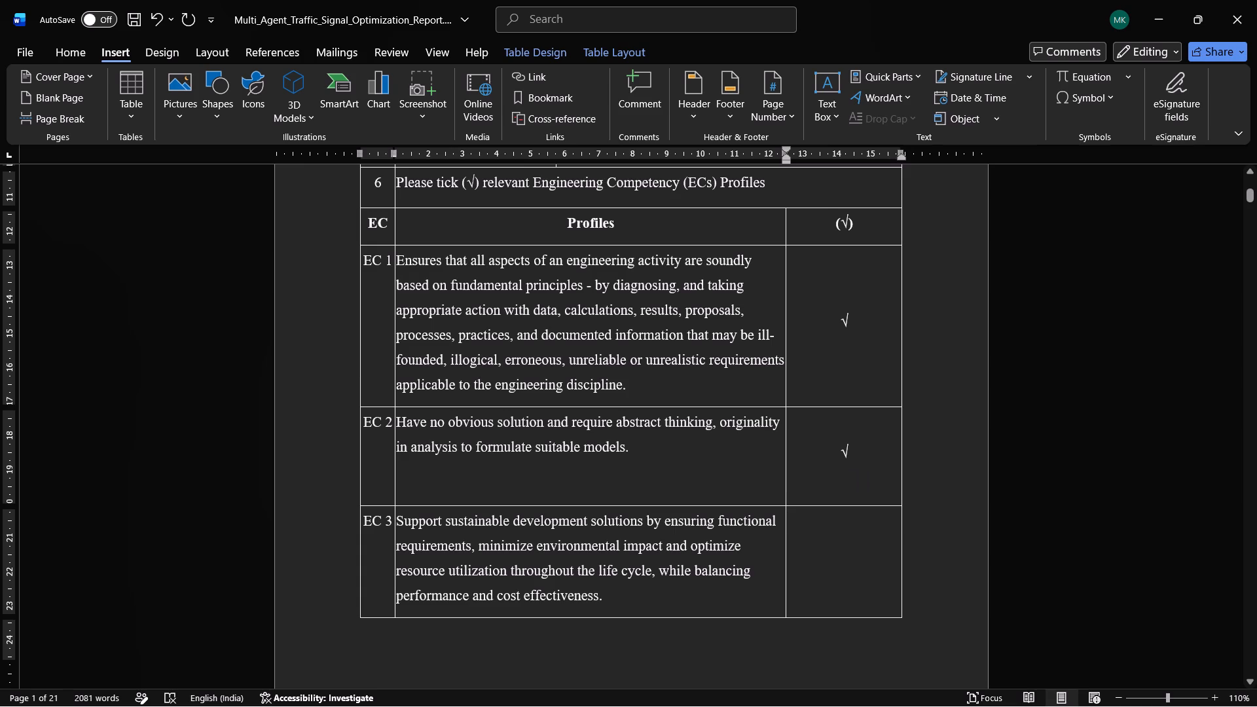
{"action": "key", "text": "Return"}
{"action": "key", "text": "ctrl+v"}
Add a centred √ on the second line of the EC 4 tick cell.
{"action": "scroll", "coordinate": [847, 553], "scroll_direction": "down", "scroll_amount": 4}
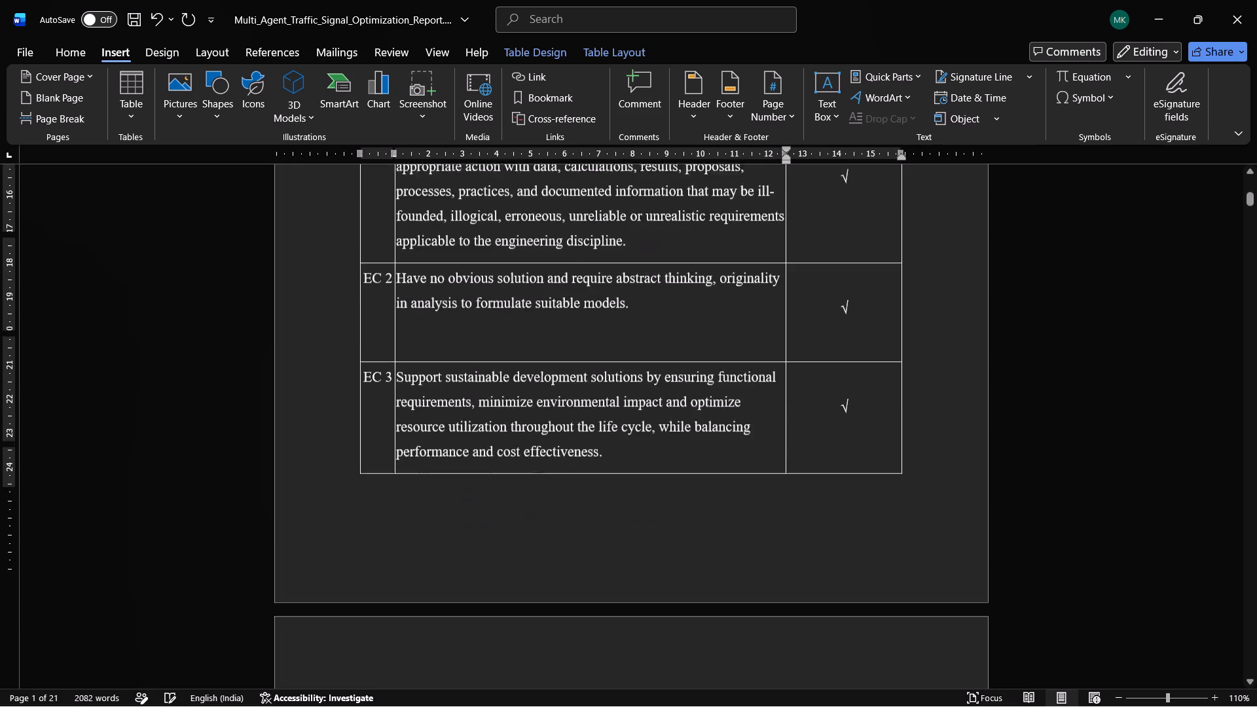
{"action": "scroll", "coordinate": [847, 553], "scroll_direction": "down", "scroll_amount": 6}
{"action": "left_click", "coordinate": [850, 467]}
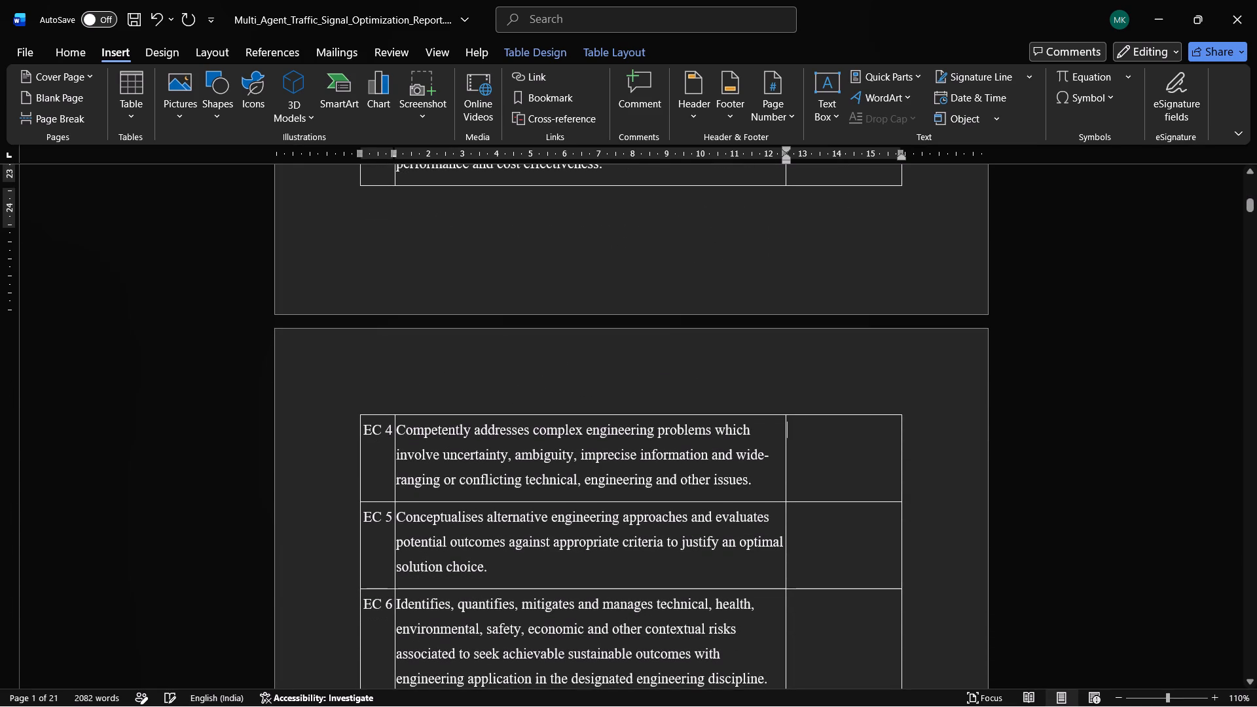
{"action": "key", "text": "ctrl+e"}
{"action": "key", "text": "Down"}
{"action": "key", "text": "Up"}
{"action": "key", "text": "Up"}
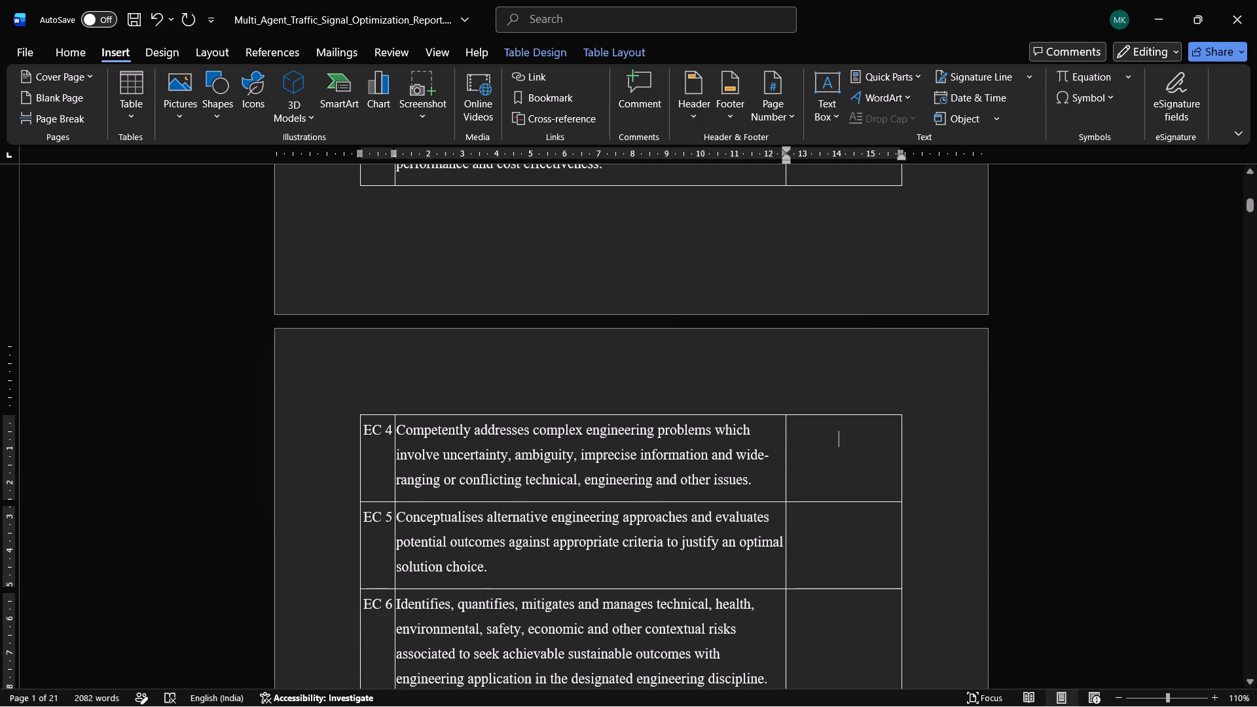
{"action": "key", "text": "Down"}
{"action": "key", "text": "Return"}
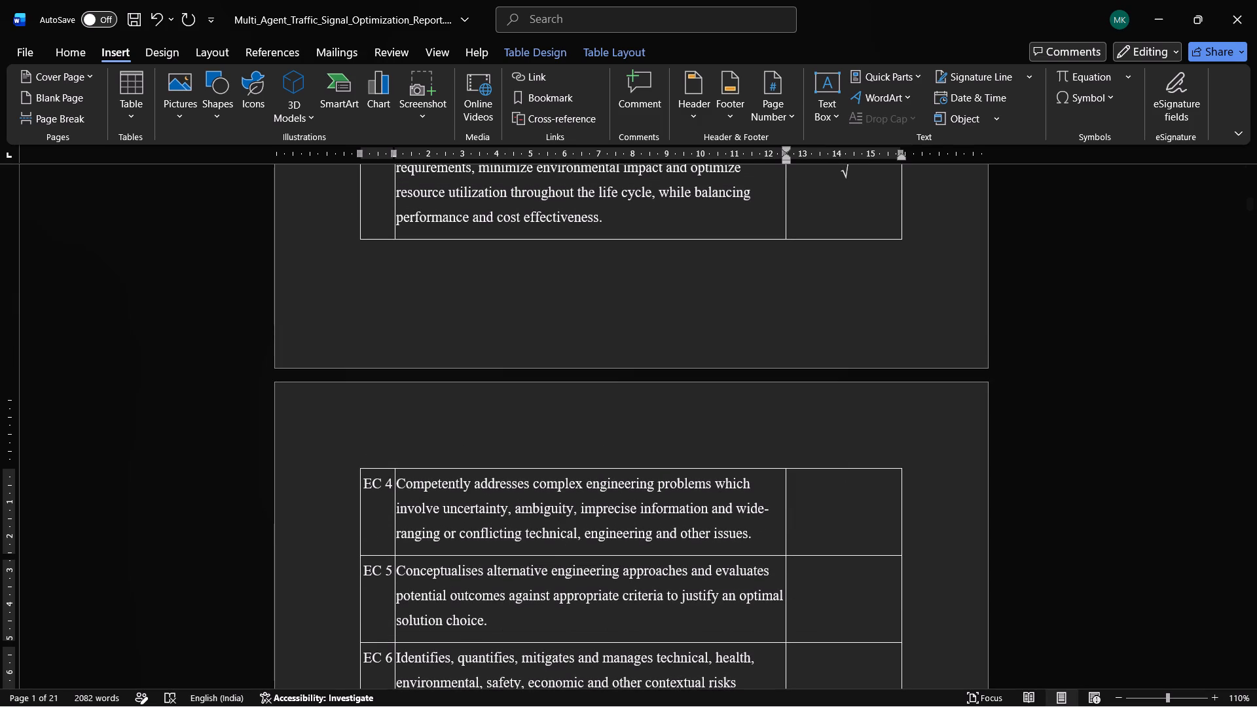
{"action": "key", "text": "ctrl+v"}
Add a centred √ on the second line of the EC 5 tick cell.
{"action": "scroll", "coordinate": [850, 469], "scroll_direction": "down", "scroll_amount": 2}
{"action": "left_click", "coordinate": [816, 496]}
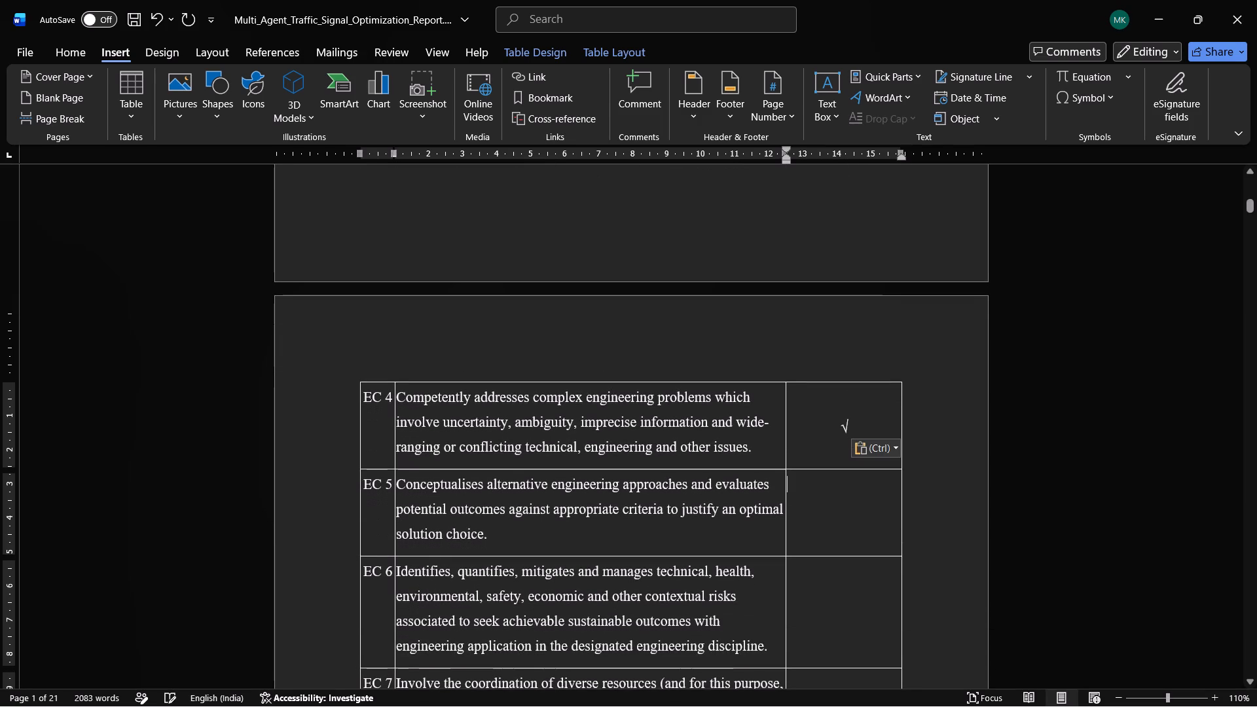
{"action": "key", "text": "ctrl+e"}
{"action": "key", "text": "Return"}
{"action": "key", "text": "ctrl+v"}
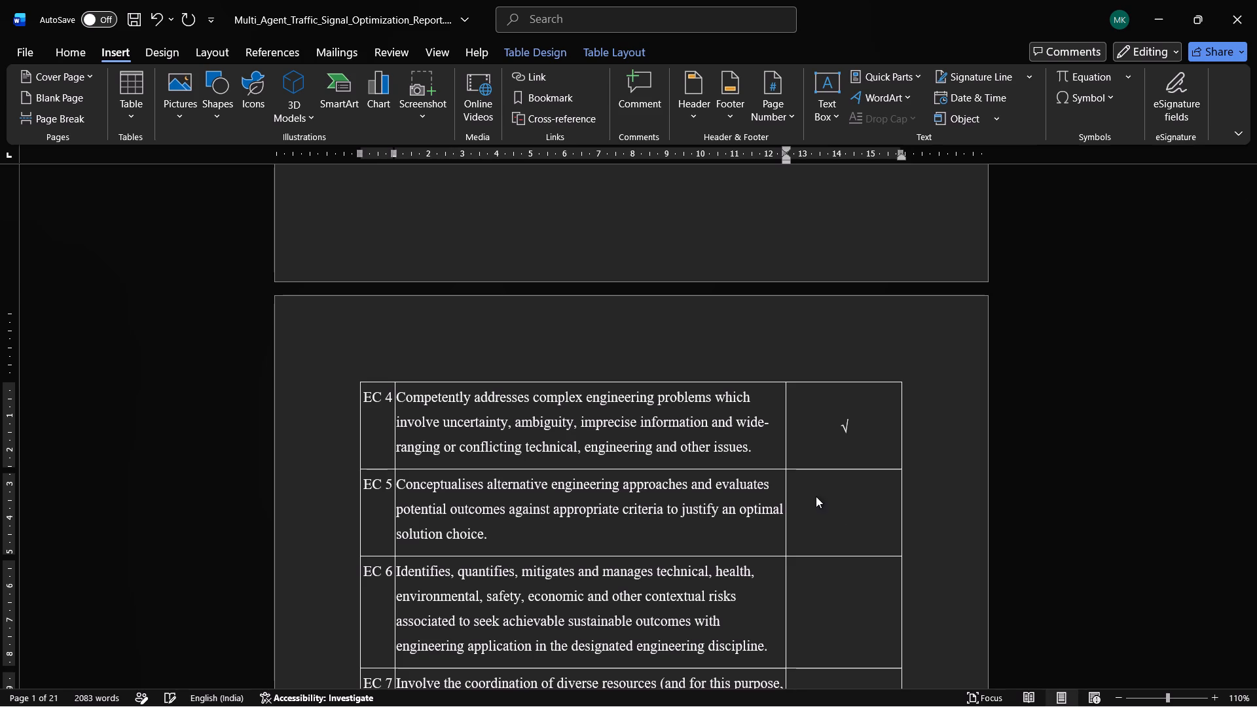
Add a centred √ on the second line of the EC 6 tick cell.
{"action": "scroll", "coordinate": [816, 496], "scroll_direction": "down", "scroll_amount": 4}
{"action": "left_click", "coordinate": [818, 394]}
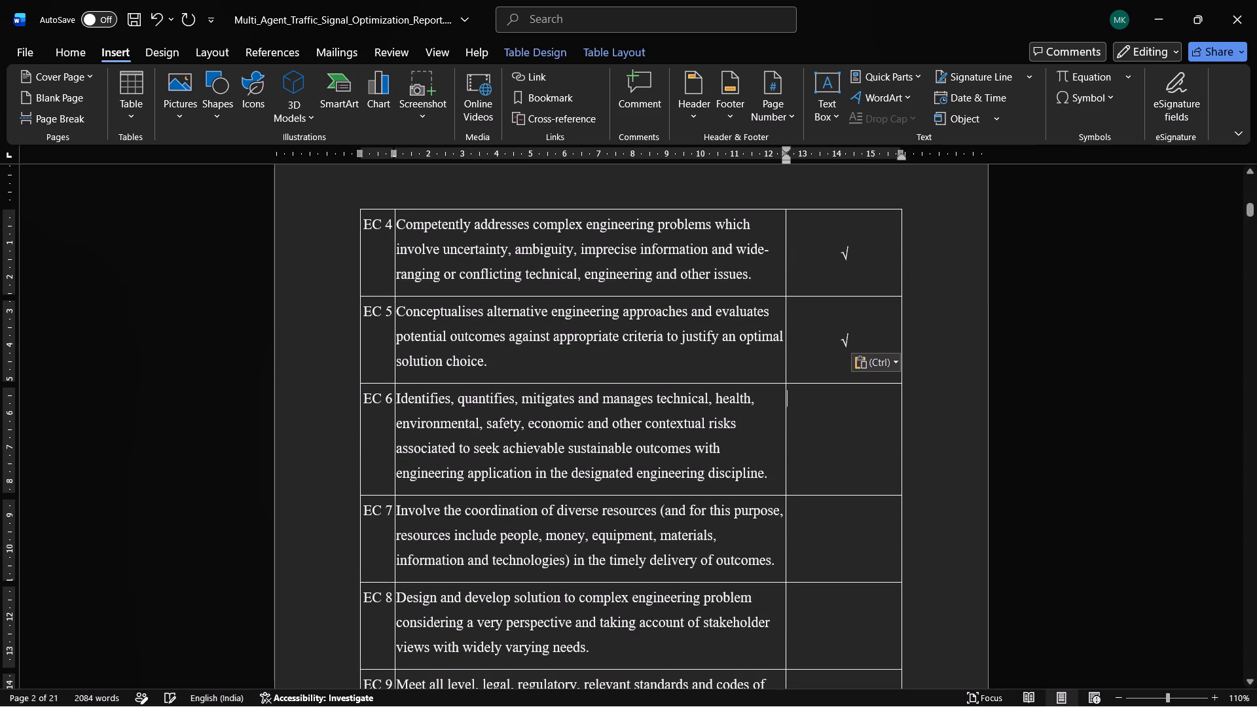
{"action": "key", "text": "ctrl+e"}
{"action": "key", "text": "Return"}
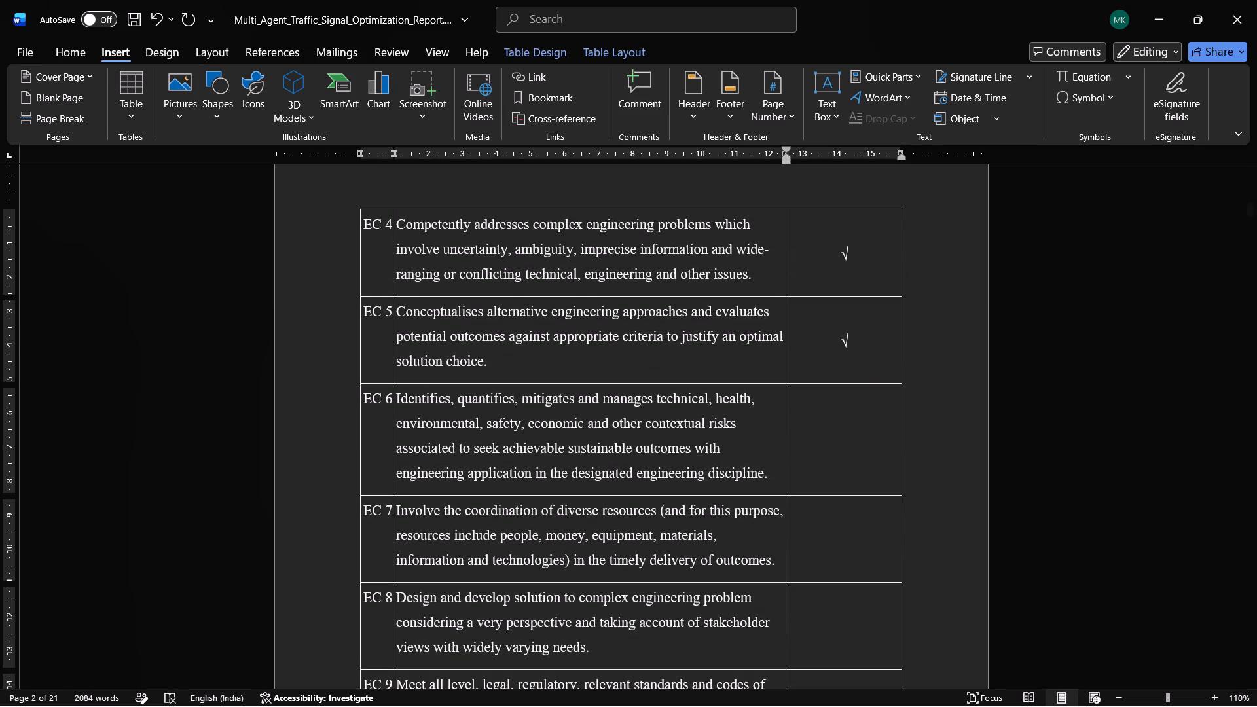
{"action": "key", "text": "ctrl+v"}
Add a centred √ on the second line of the EC 7 tick cell.
{"action": "key", "text": "Down"}
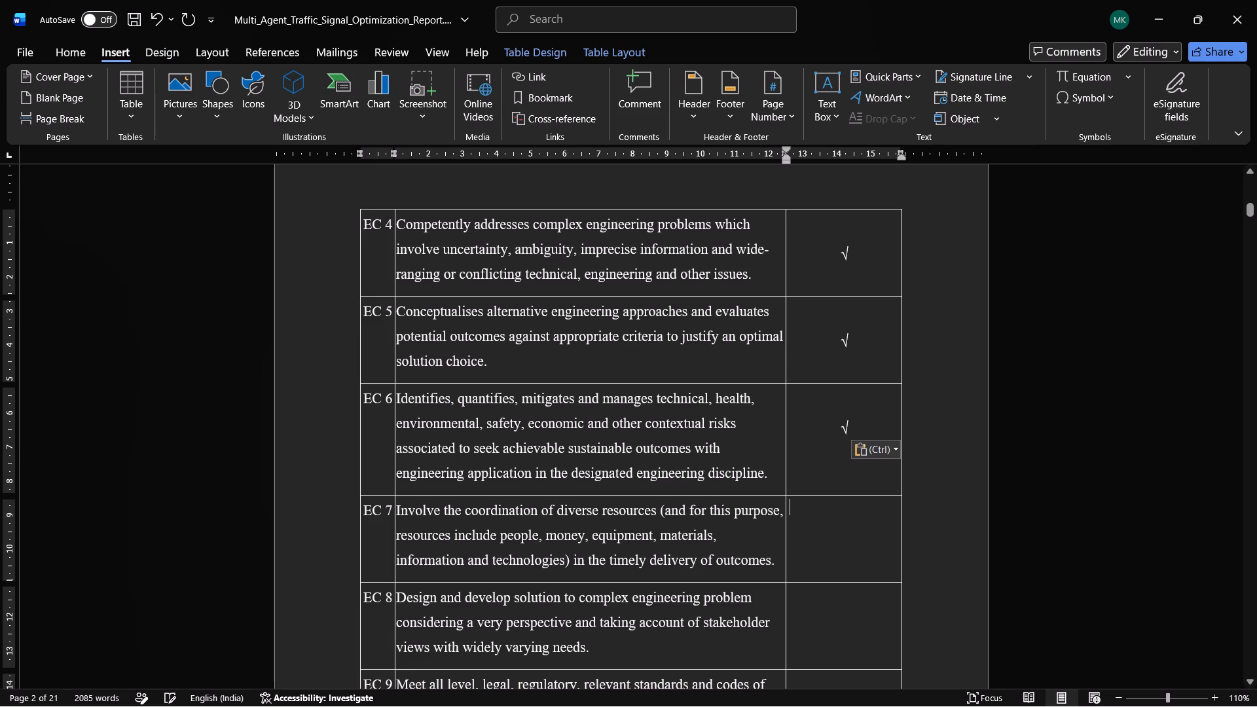
{"action": "key", "text": "ctrl+e"}
{"action": "key", "text": "Return"}
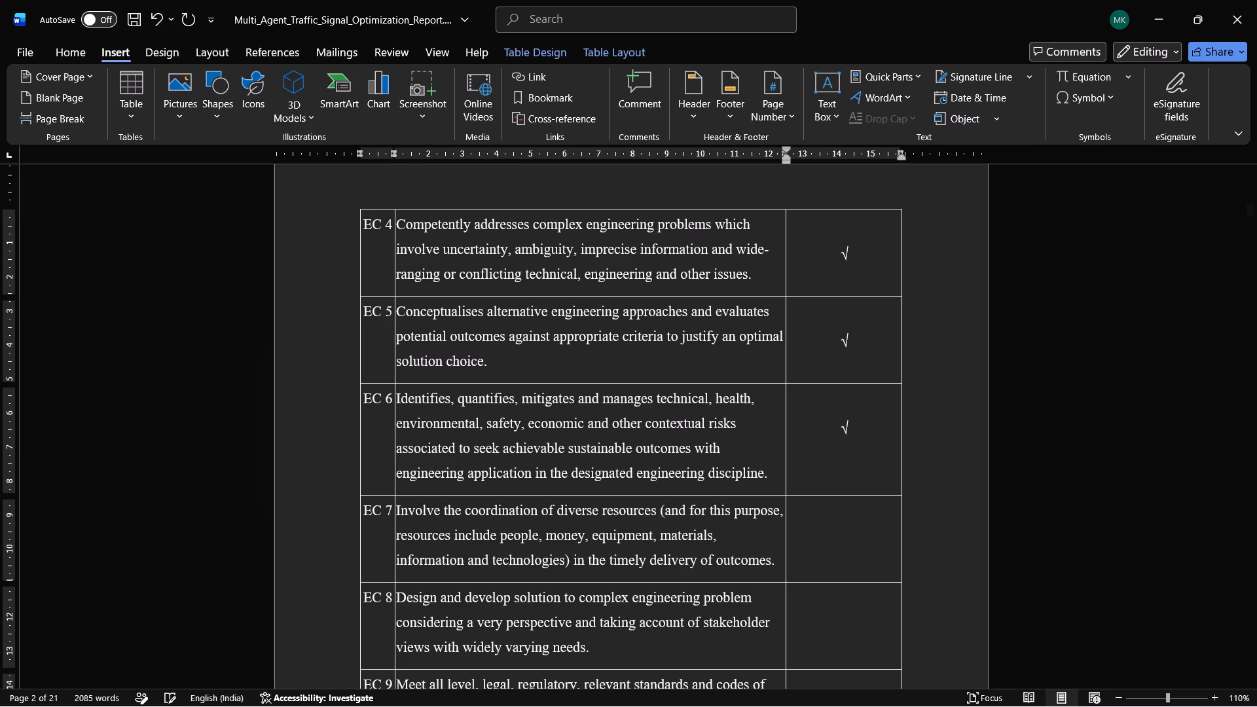
{"action": "key", "text": "ctrl+v"}
{"action": "key", "text": "Down"}
Add a centred √ on the second line of the EC 8 tick cell.
{"action": "key", "text": "ctrl+e"}
{"action": "key", "text": "Return"}
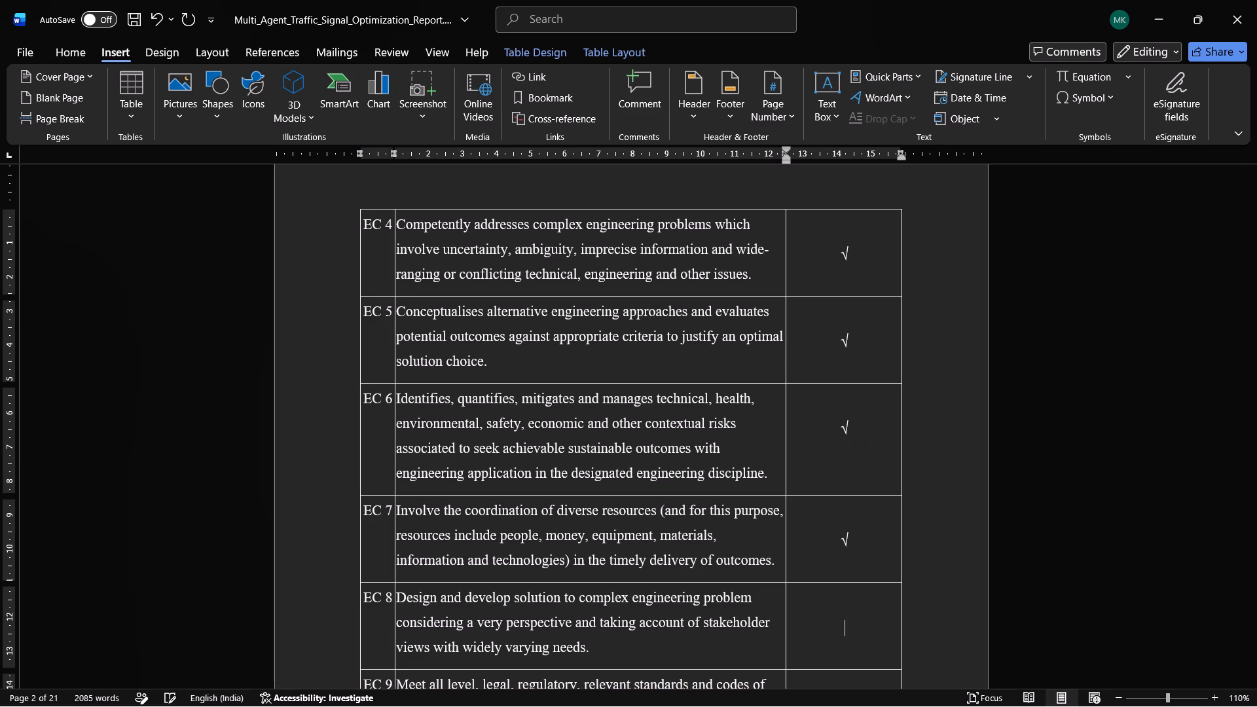
{"action": "key", "text": "ctrl+v"}
Add a centred √ on the second line of the EC 9 tick cell.
{"action": "key", "text": "Down"}
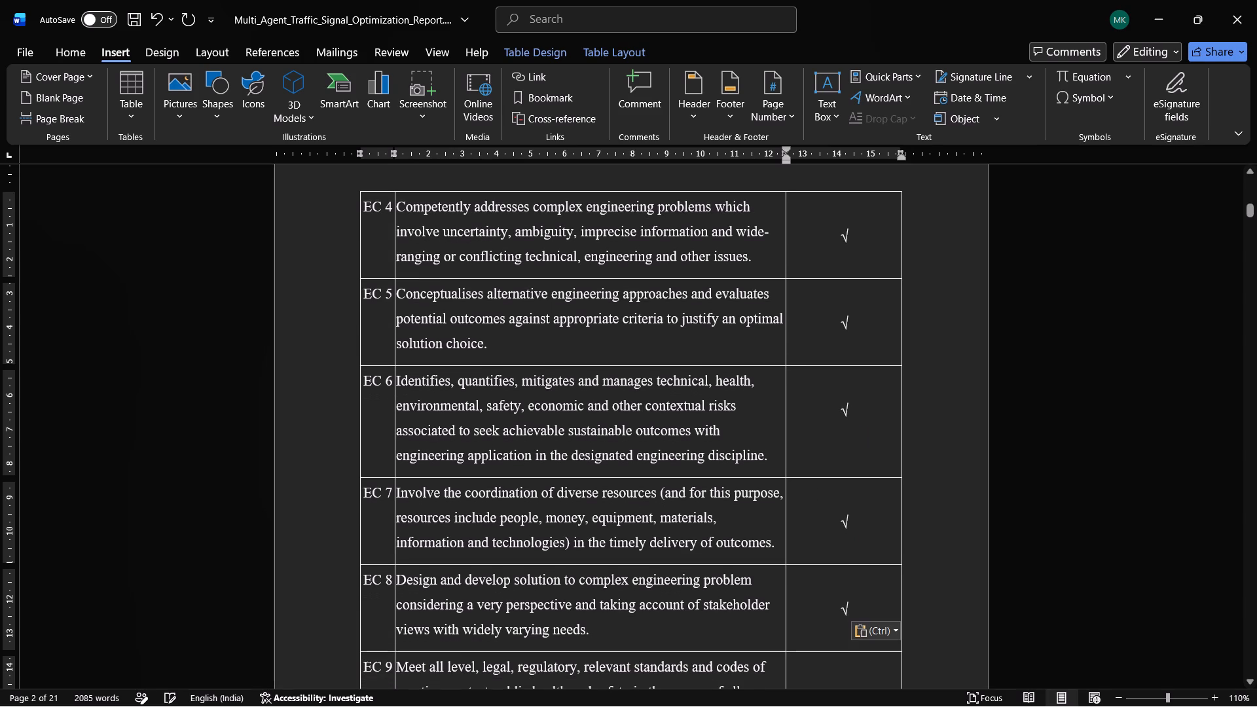
{"action": "key", "text": "ctrl+e"}
{"action": "key", "text": "Return"}
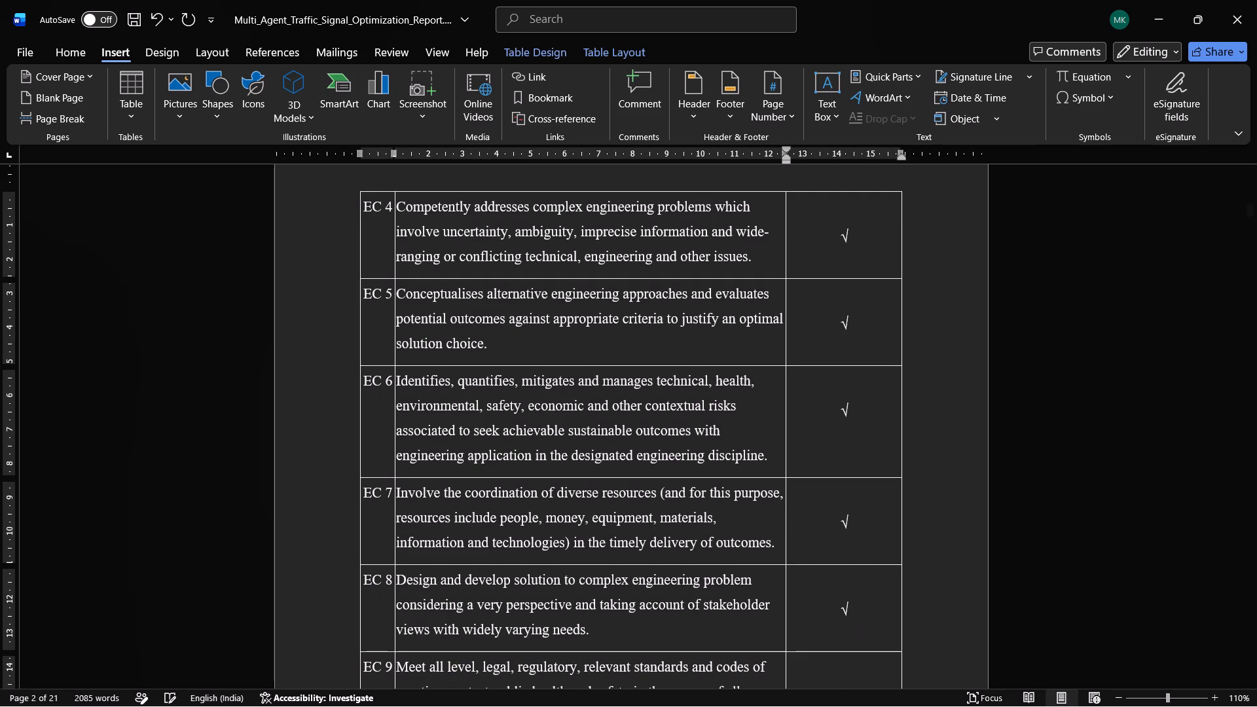
{"action": "key", "text": "ctrl+v"}
Add a centred √ on the second line of the EC 10 tick cell.
{"action": "key", "text": "Down"}
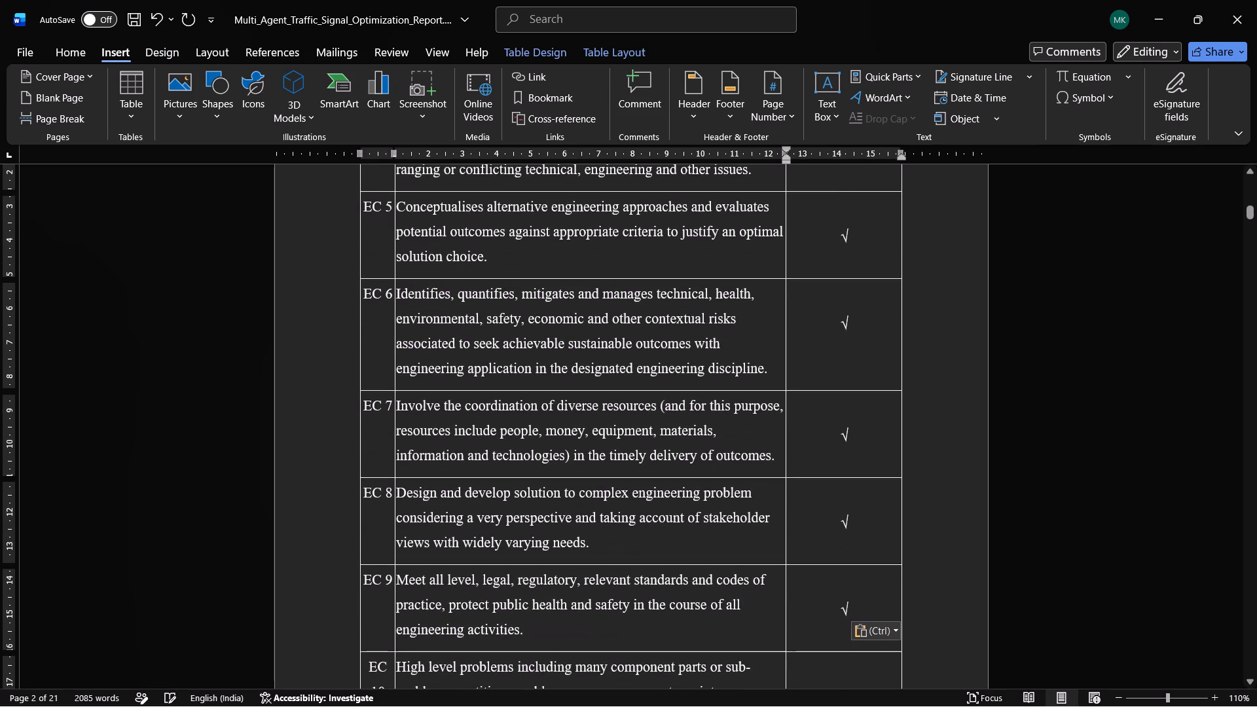
{"action": "key", "text": "ctrl+e"}
{"action": "key", "text": "Return"}
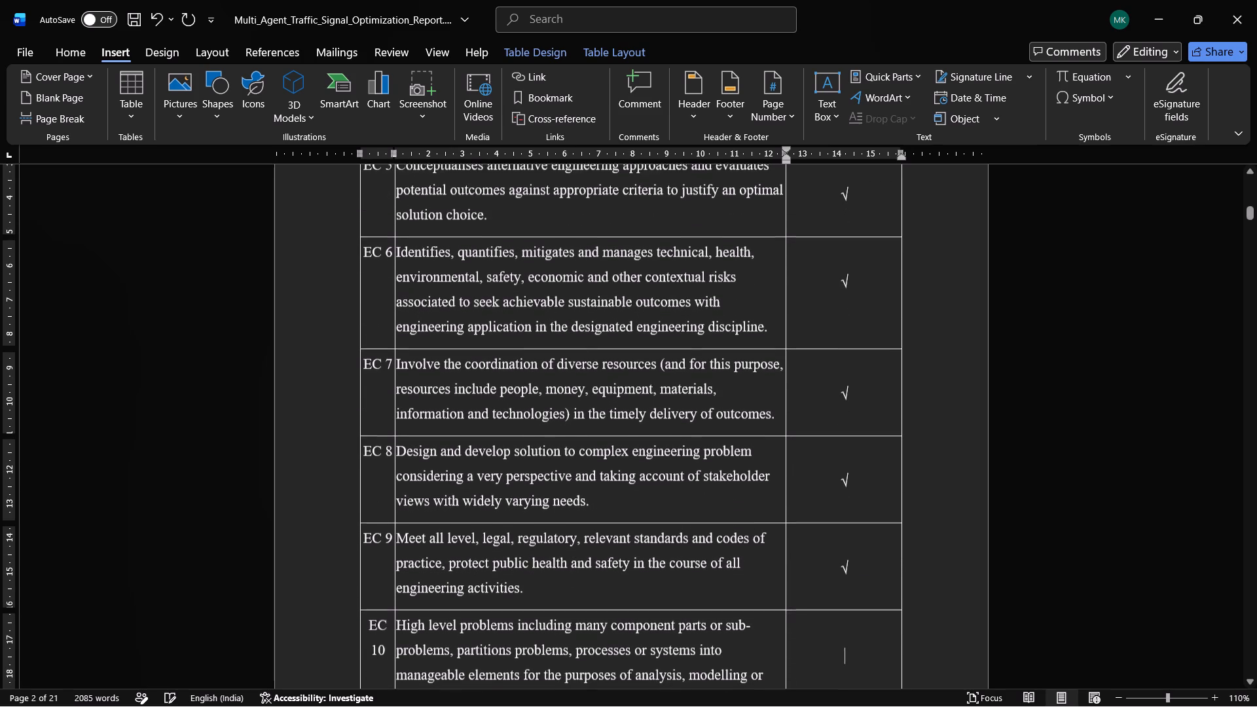
{"action": "key", "text": "ctrl+v"}
Add a centred √ on the second line of the EC 11 tick cell.
{"action": "key", "text": "Down"}
{"action": "key", "text": "ctrl+e"}
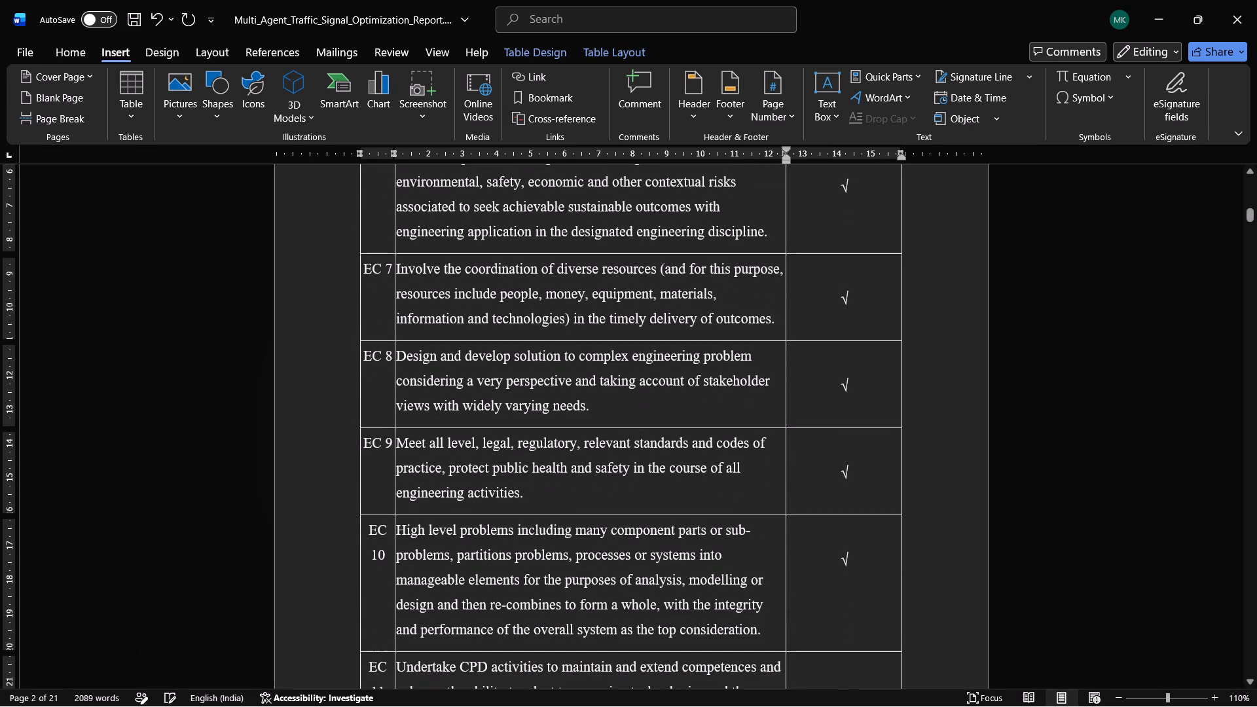
{"action": "key", "text": "Return"}
{"action": "key", "text": "ctrl+v"}
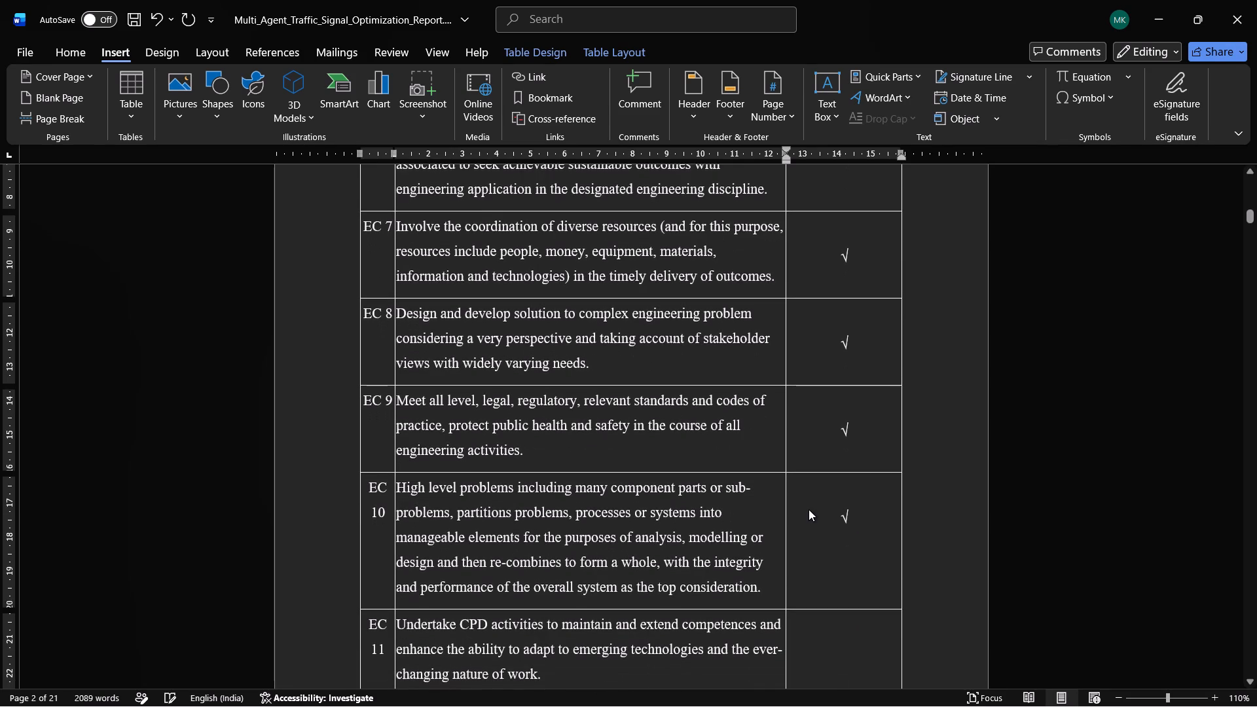
Add a centred √ on the second line of the EC 12 tick cell.
{"action": "key", "text": "Down"}
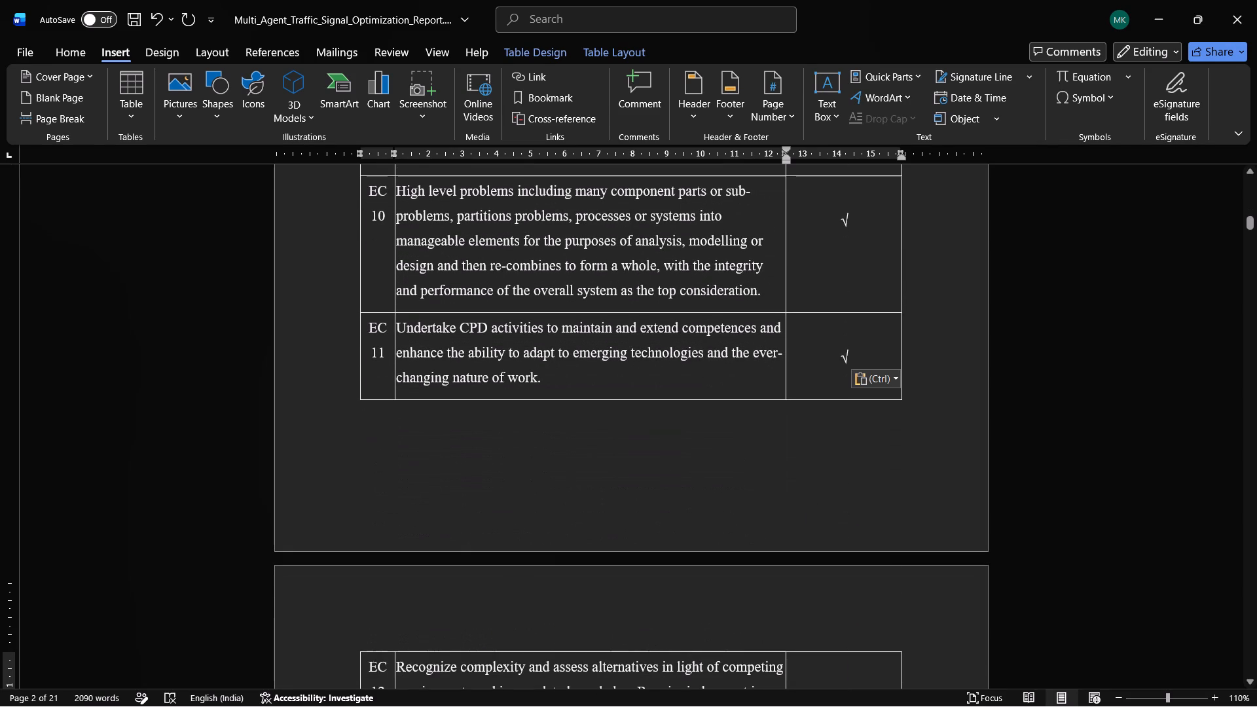
{"action": "key", "text": "ctrl+e"}
{"action": "key", "text": "Return"}
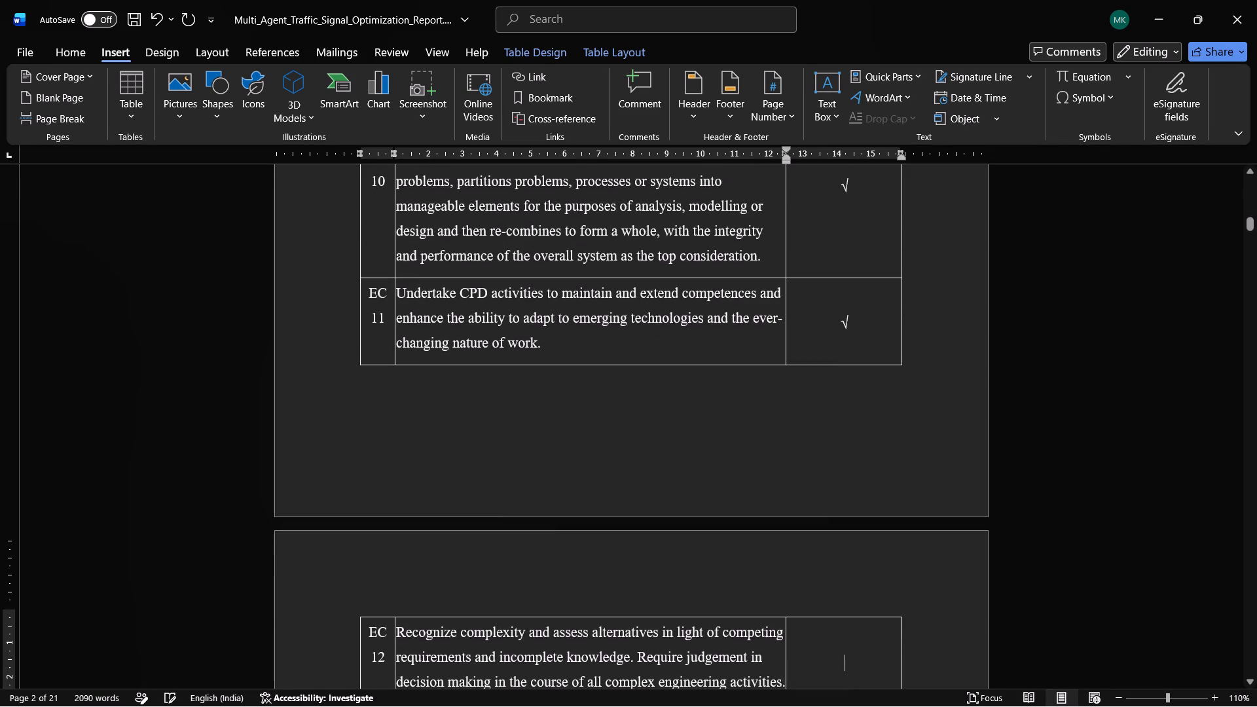
{"action": "key", "text": "ctrl+v"}
{"action": "key", "text": "Down"}
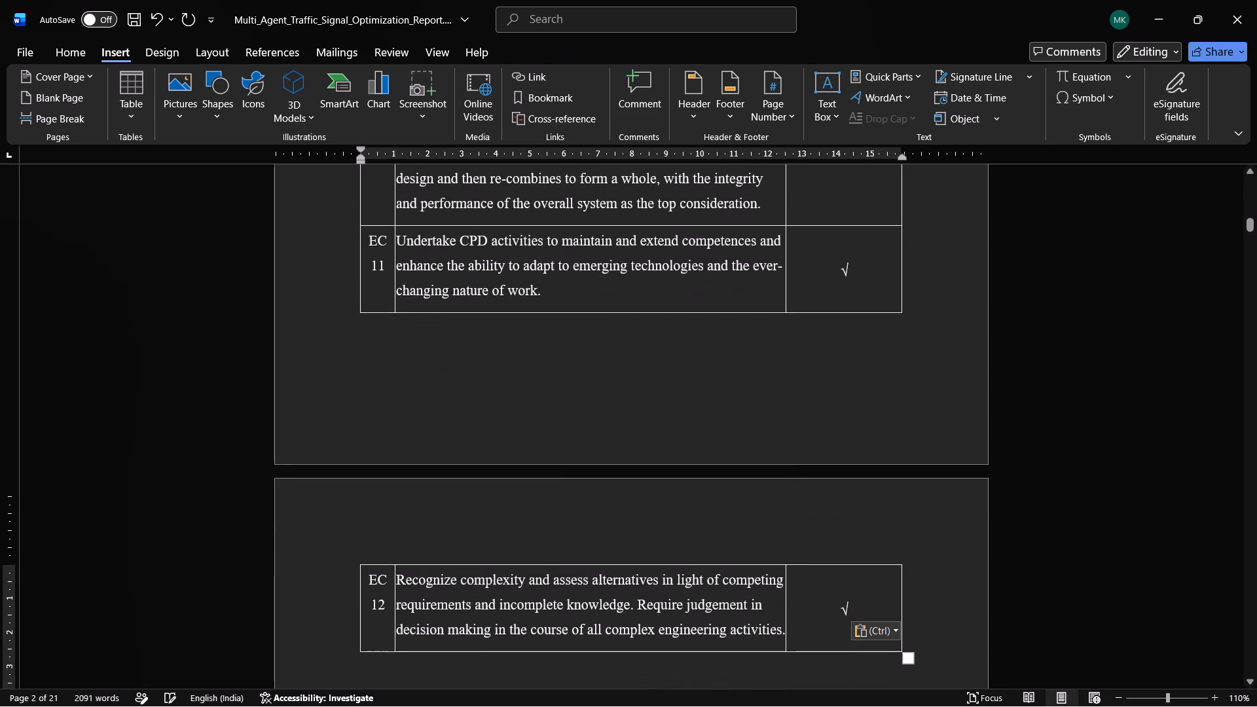
Switch to Chrome and open the Electronics and Communication Engineering department page of the IARE website in a new tab.
{"action": "scroll", "coordinate": [804, 506], "scroll_direction": "down", "scroll_amount": 6}
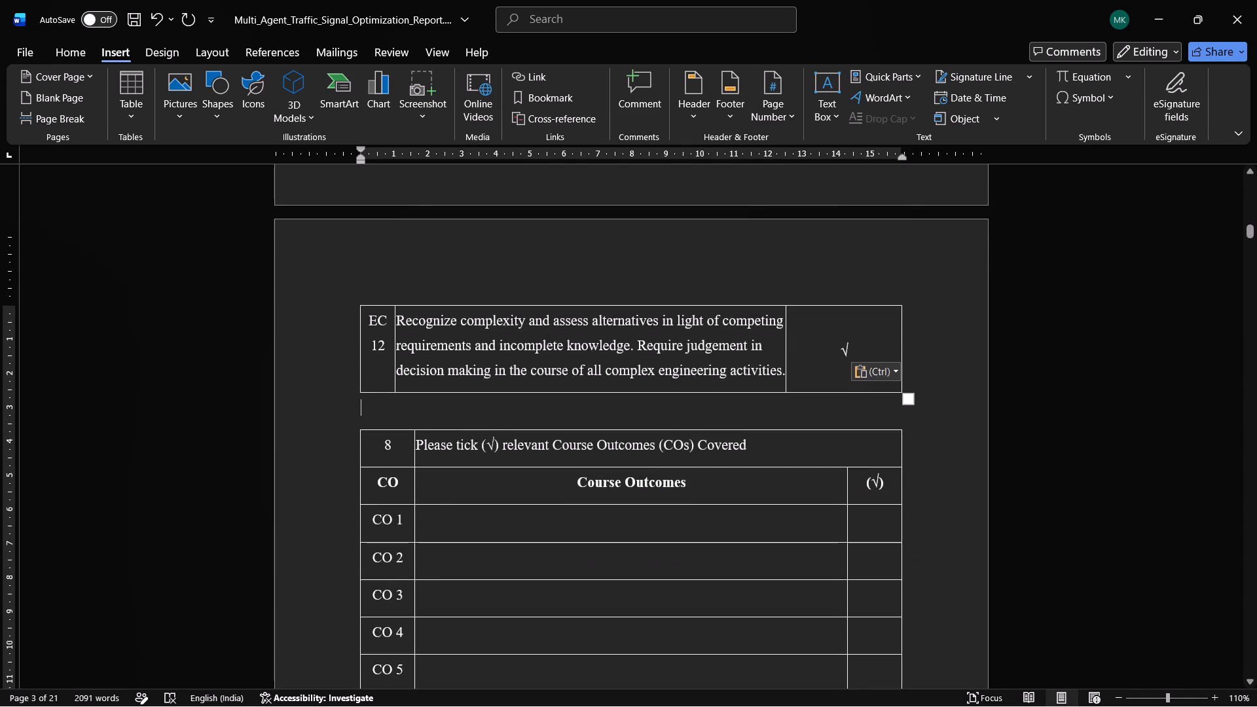
{"action": "scroll", "coordinate": [998, 428], "scroll_direction": "down", "scroll_amount": 2}
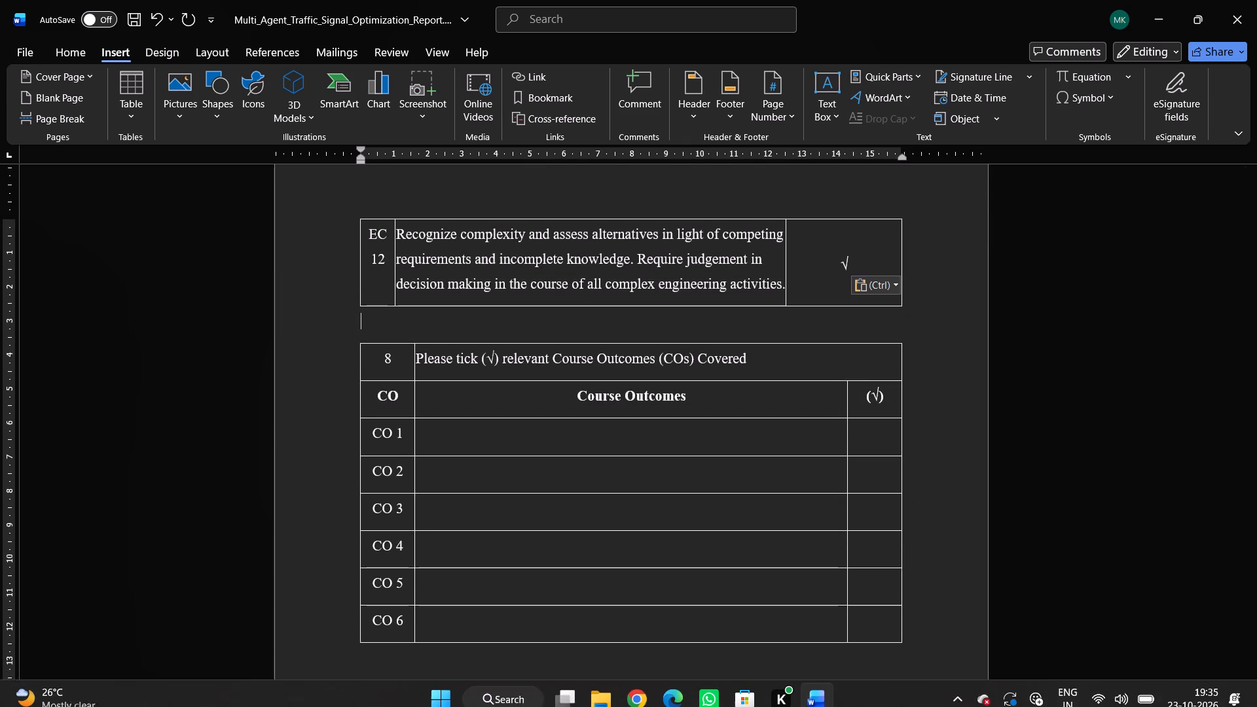
{"action": "left_click", "coordinate": [628, 677]}
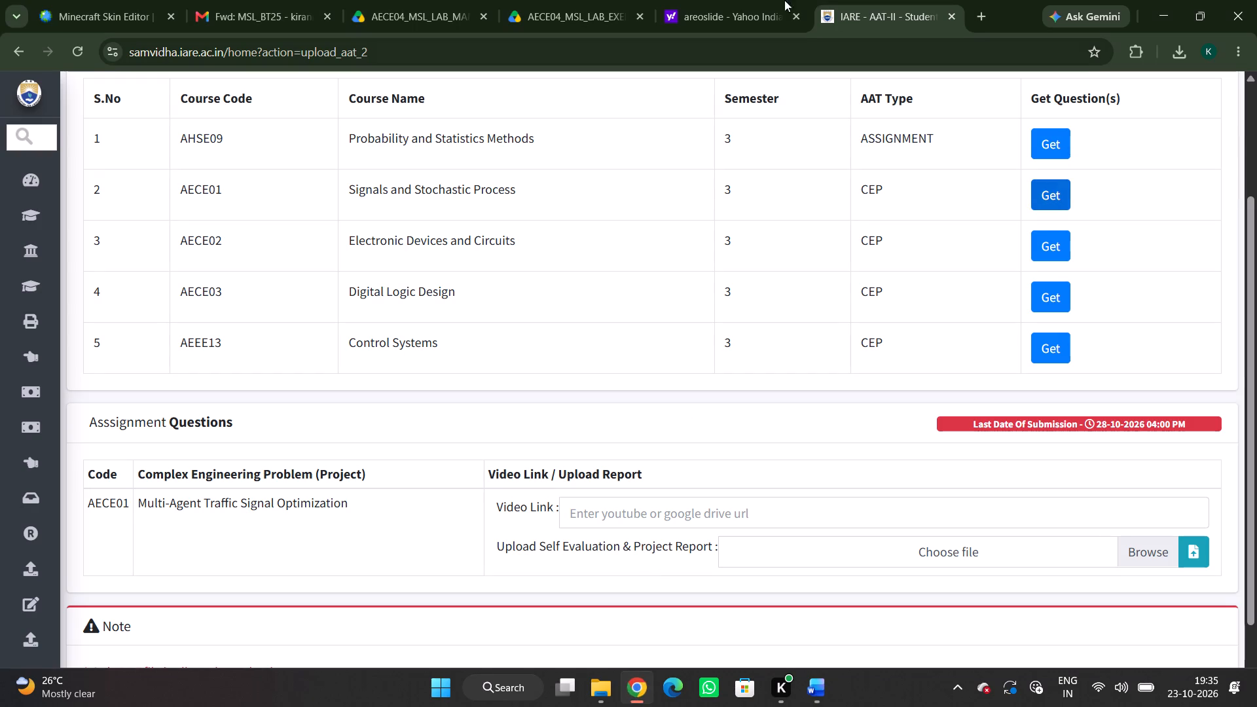
{"action": "left_click", "coordinate": [980, 20]}
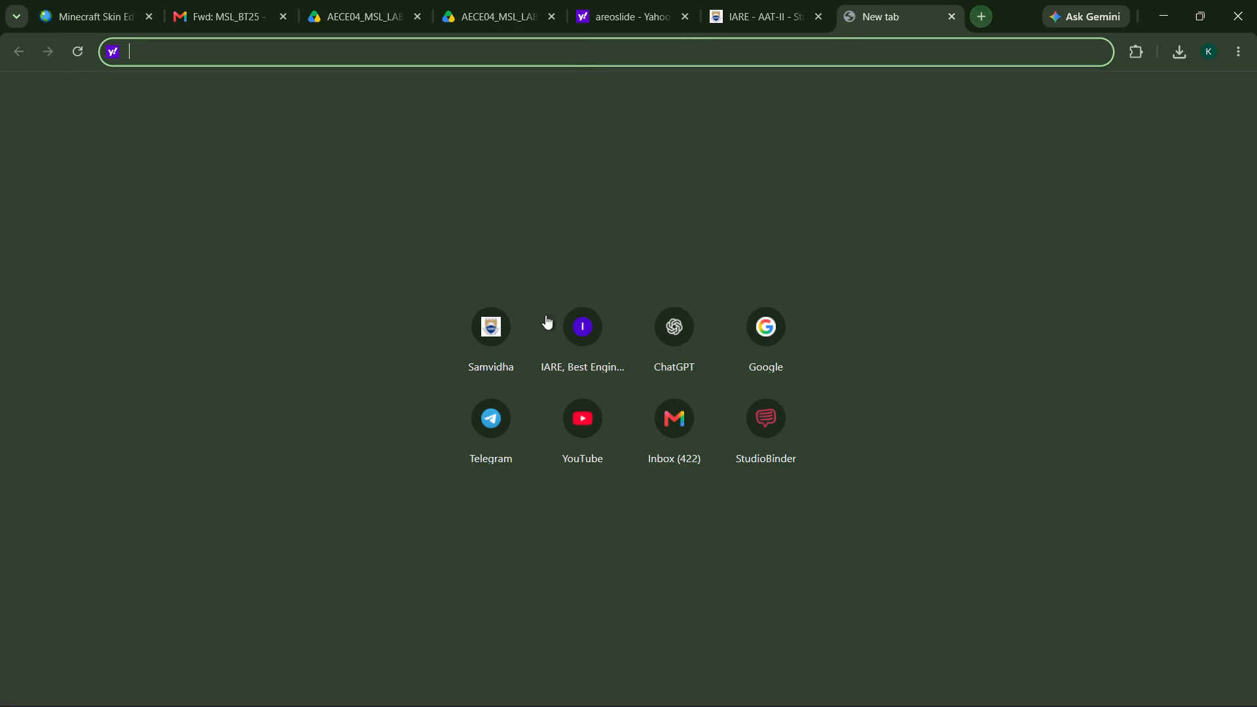
{"action": "left_click", "coordinate": [600, 358]}
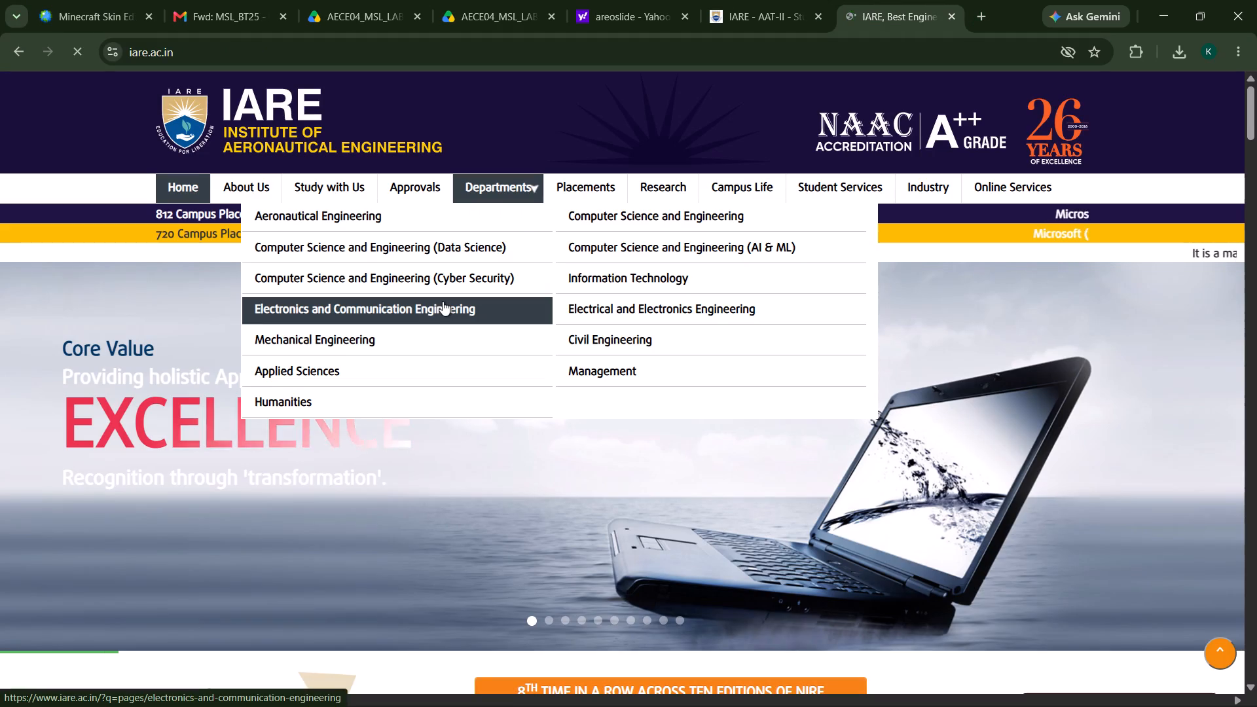
{"action": "left_click", "coordinate": [443, 301]}
Open the AECE01 Signals and Stochastic Process syllabus from III Semester of the B.Tech Course Catalog - BT25.
{"action": "scroll", "coordinate": [498, 469], "scroll_direction": "down", "scroll_amount": 5}
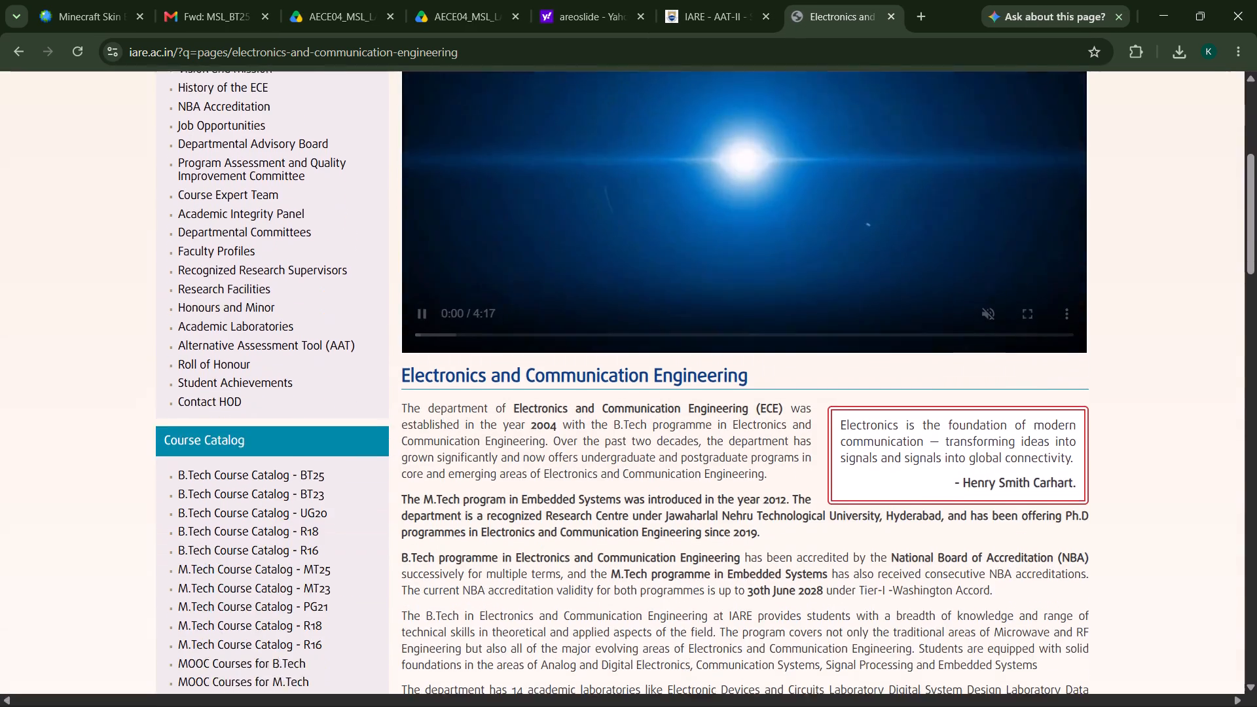
{"action": "left_click", "coordinate": [323, 365]}
{"action": "scroll", "coordinate": [428, 442], "scroll_direction": "down", "scroll_amount": 7}
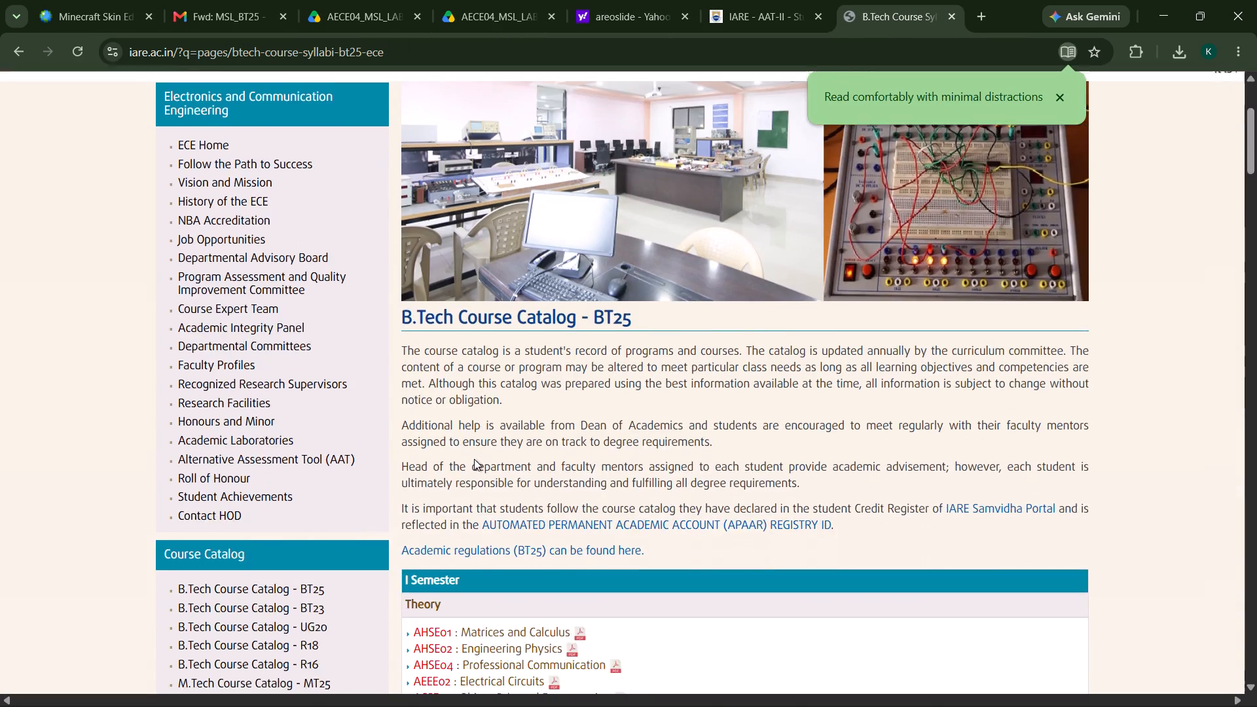
{"action": "scroll", "coordinate": [474, 459], "scroll_direction": "down", "scroll_amount": 3}
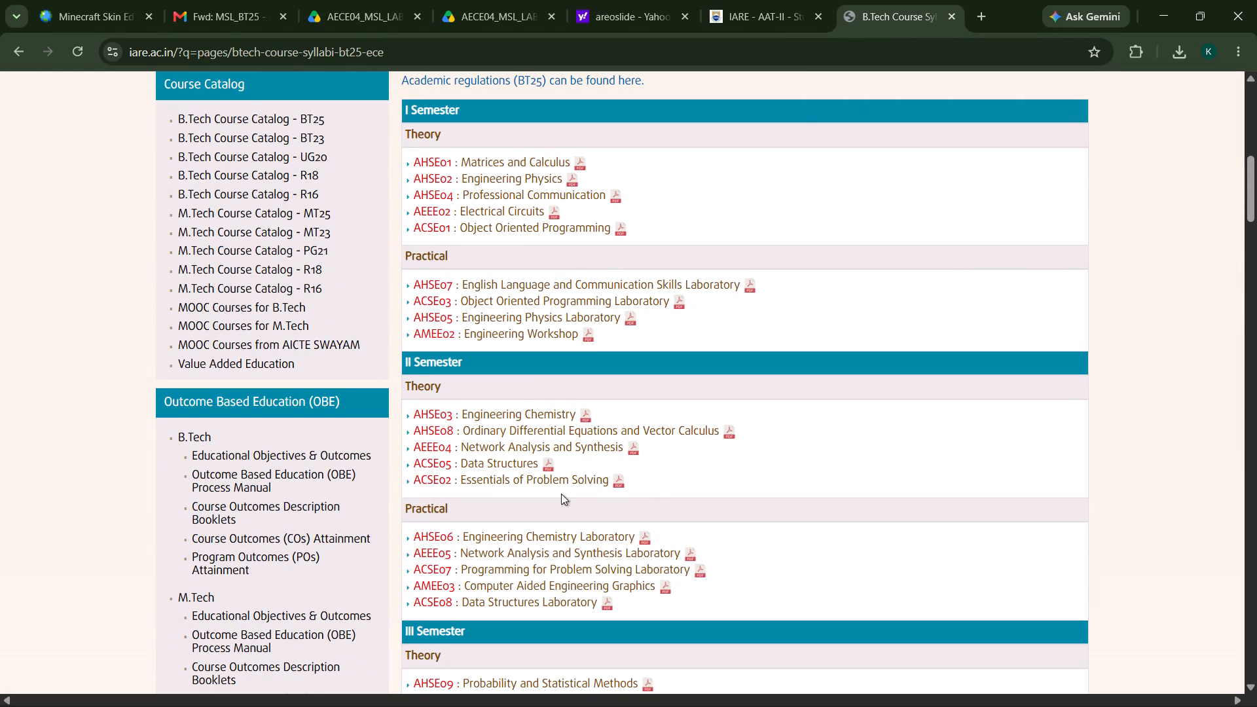
{"action": "scroll", "coordinate": [561, 498], "scroll_direction": "down", "scroll_amount": 3}
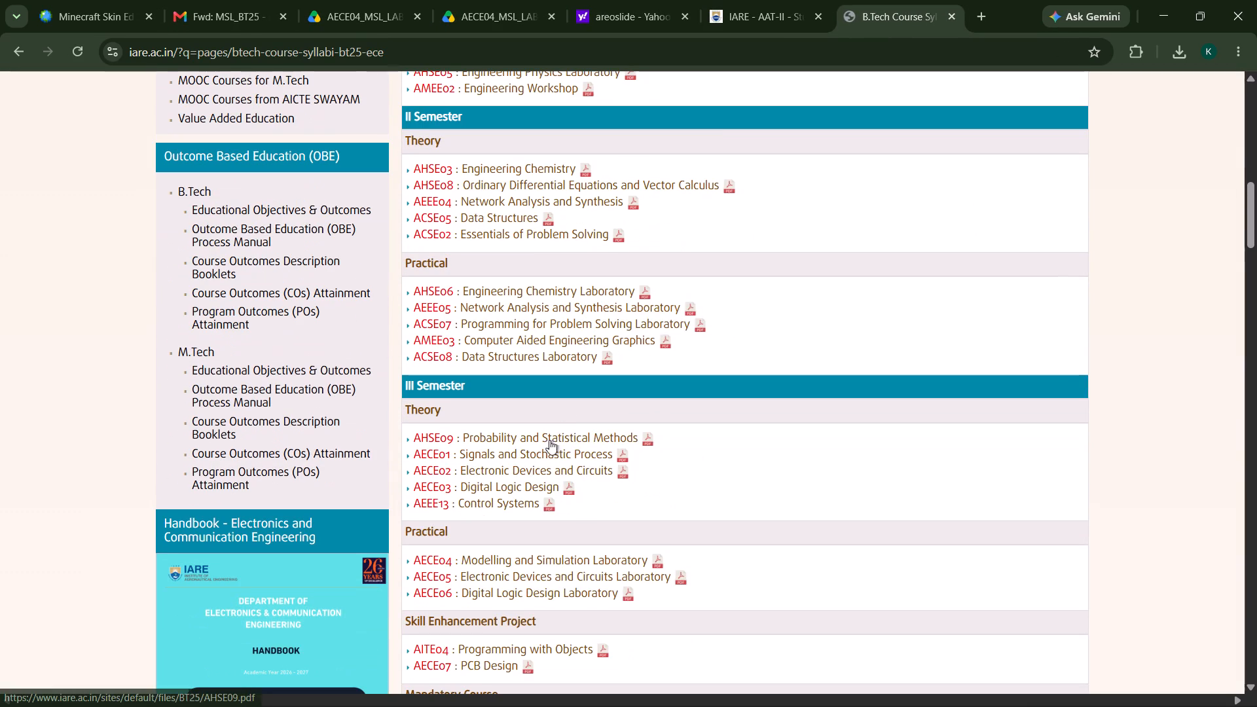
{"action": "left_click", "coordinate": [554, 456]}
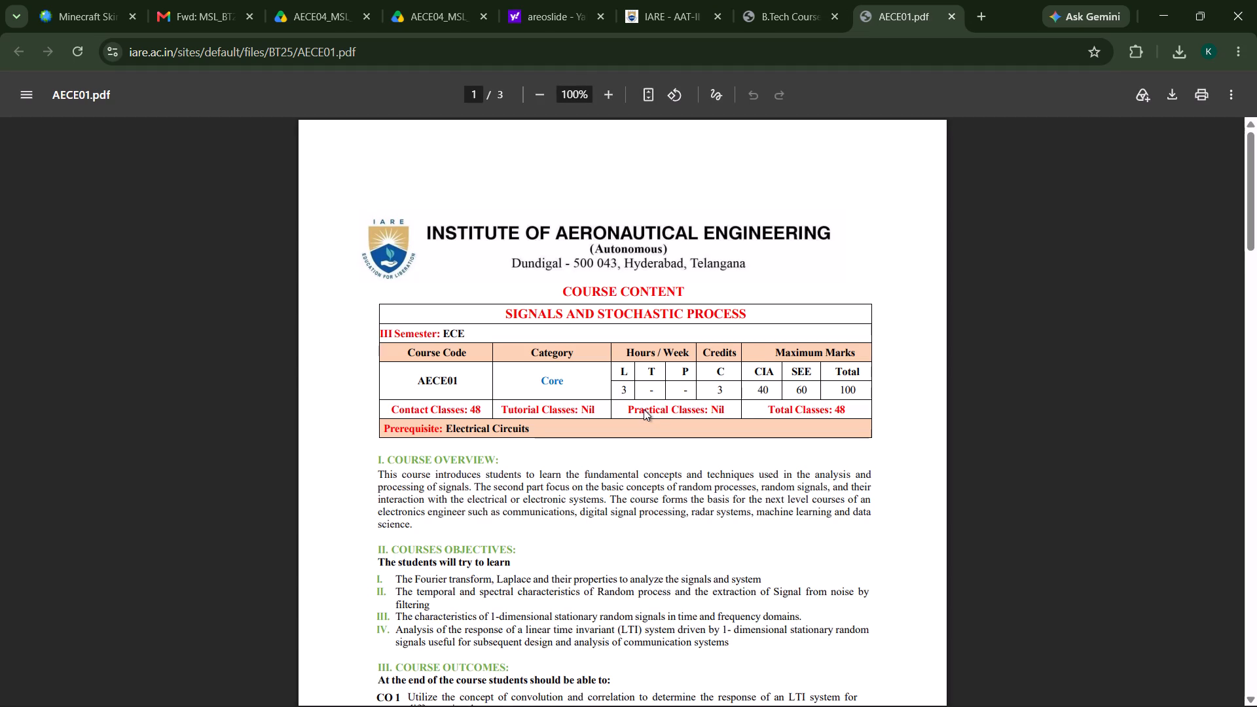
Copy the CO 1 outcome text on convolution and correlation from the syllabus into the CO 1 row of the Word report's Course Outcomes table.
{"action": "scroll", "coordinate": [644, 409], "scroll_direction": "down", "scroll_amount": 3}
{"action": "scroll", "coordinate": [450, 446], "scroll_direction": "down", "scroll_amount": 1}
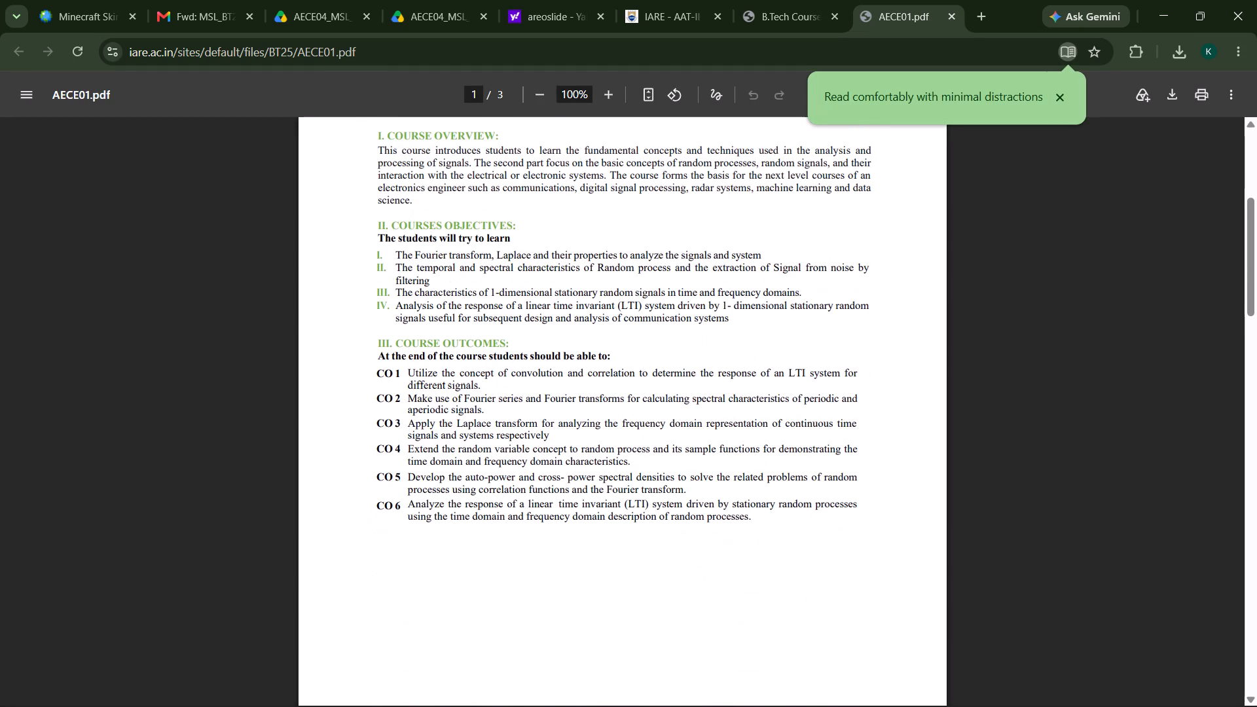
{"action": "left_click_drag", "start_coordinate": [408, 371], "coordinate": [491, 382]}
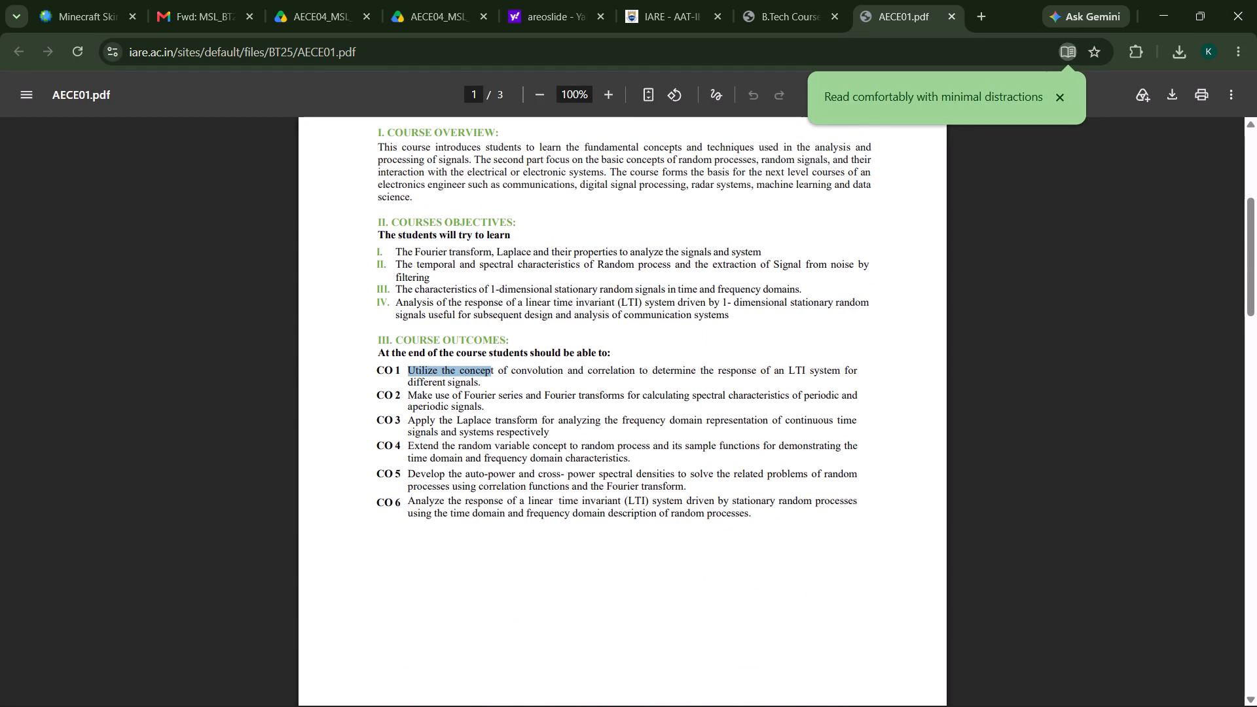
{"action": "left_click_drag", "start_coordinate": [491, 382], "coordinate": [486, 385]}
{"action": "key", "text": "ctrl+c"}
{"action": "key", "text": "space"}
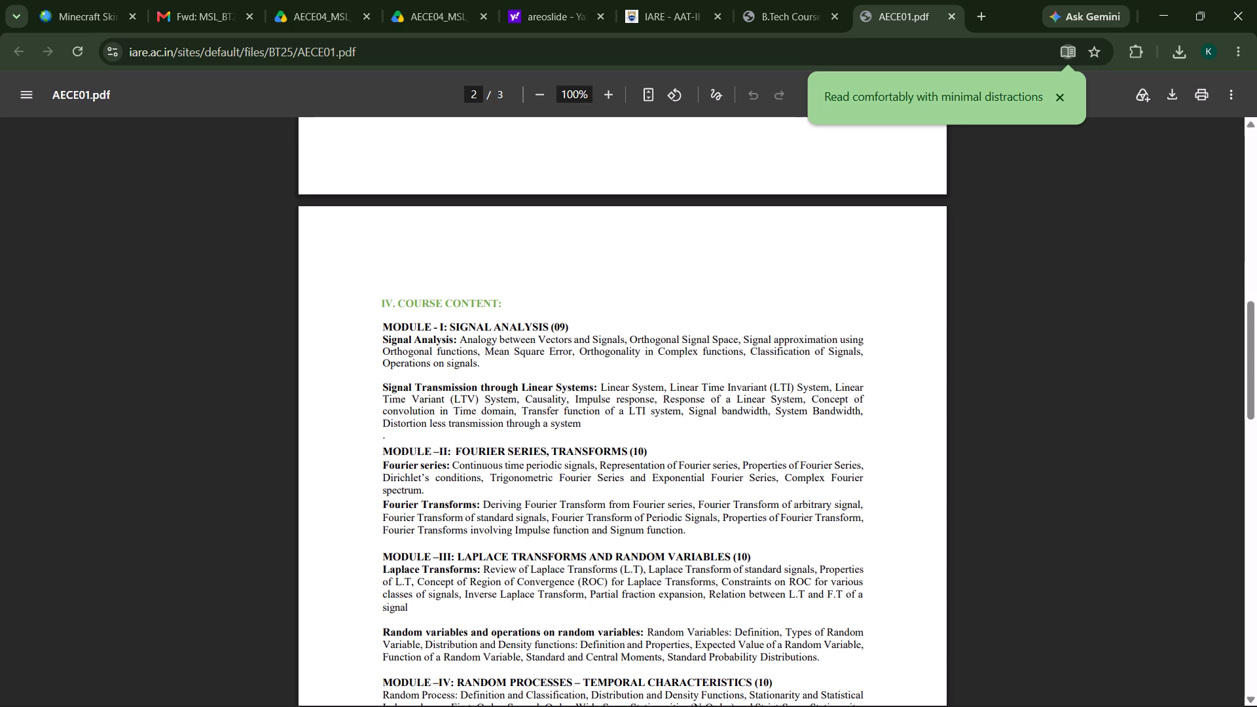
{"action": "scroll", "coordinate": [503, 372], "scroll_direction": "up", "scroll_amount": 6}
{"action": "key", "text": "alt+Tab"}
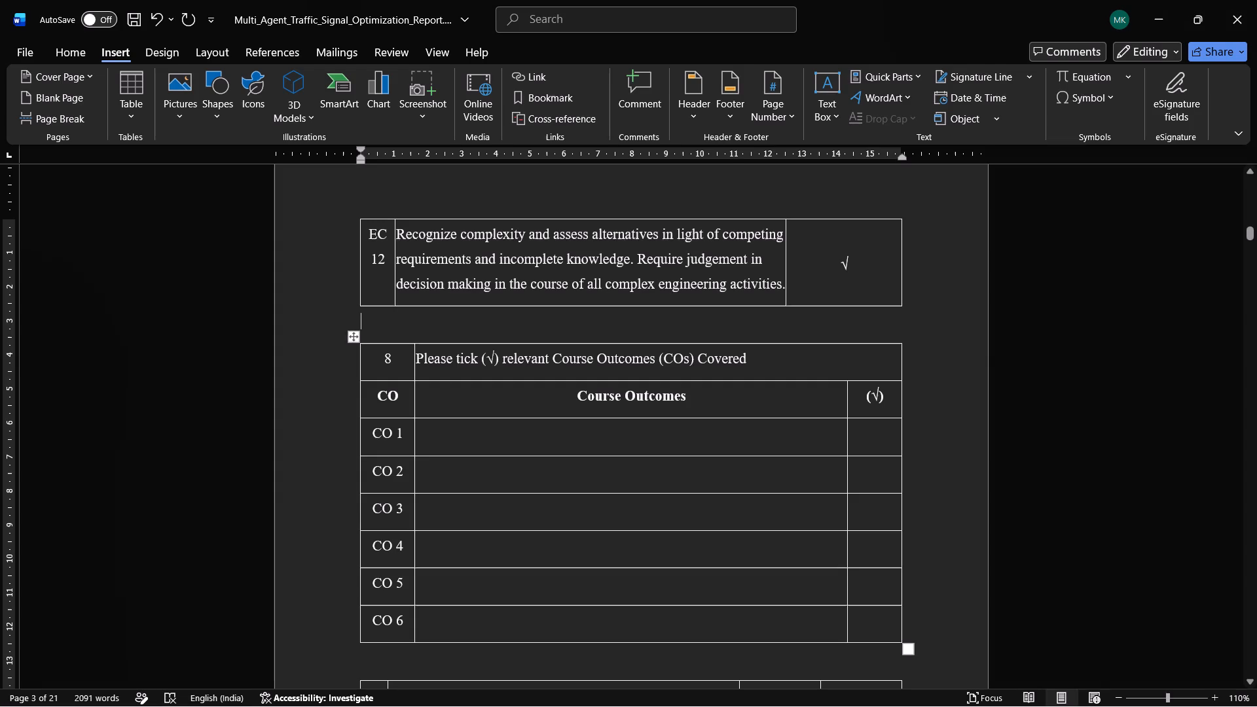
{"action": "left_click", "coordinate": [451, 431]}
{"action": "key", "text": "ctrl+v"}
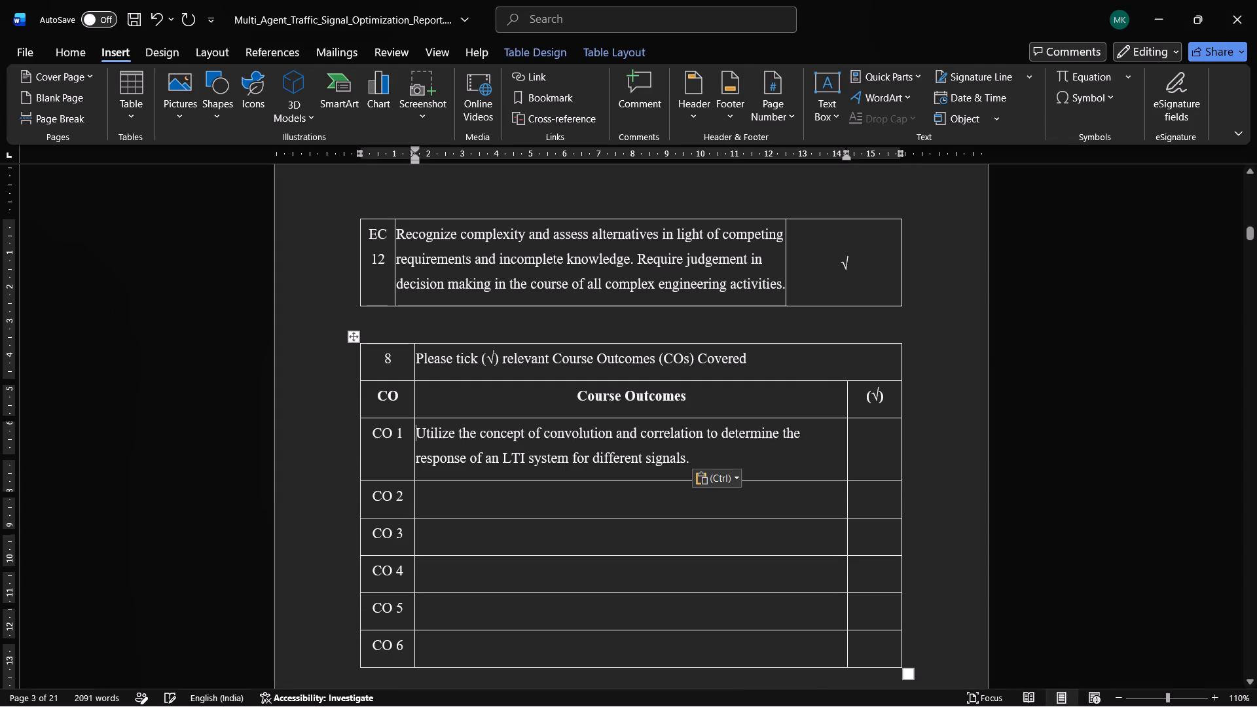
{"action": "left_click", "coordinate": [527, 434]}
{"action": "left_click", "coordinate": [73, 54]}
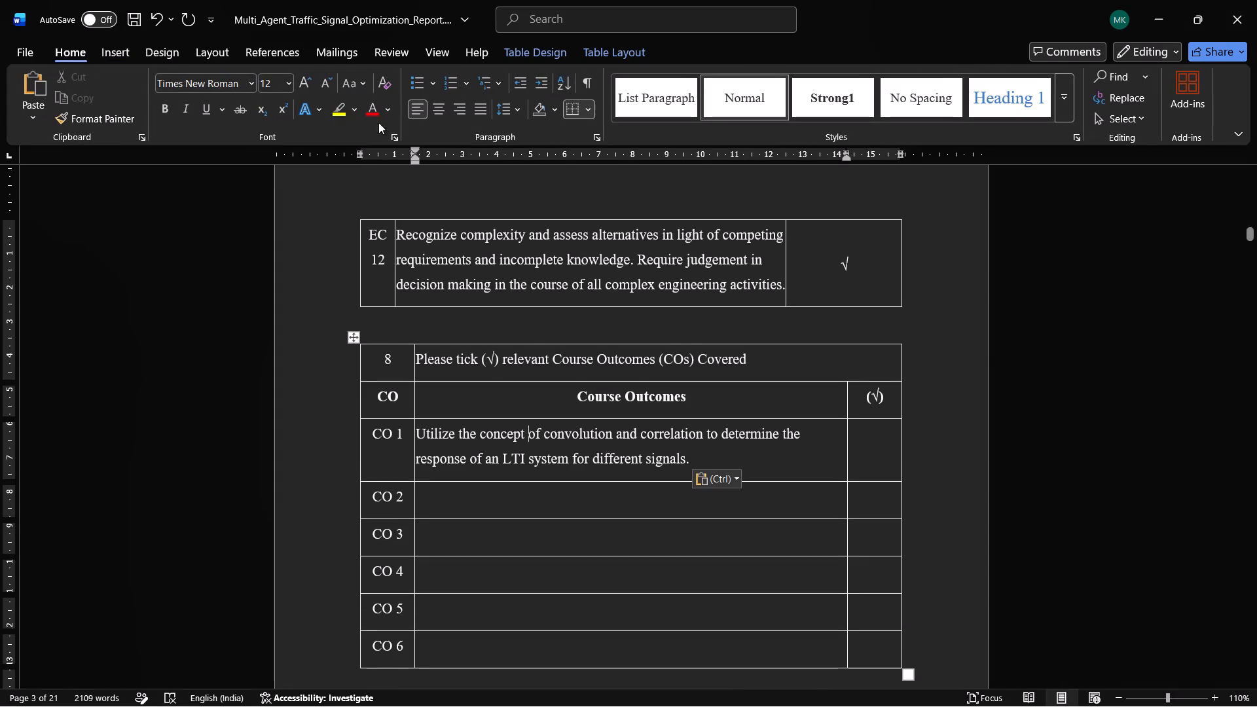
Copy the CO 2 outcome text on Fourier series and transforms from the Chrome syllabus into the CO 2 row of the Word table.
{"action": "key", "text": "alt+Tab"}
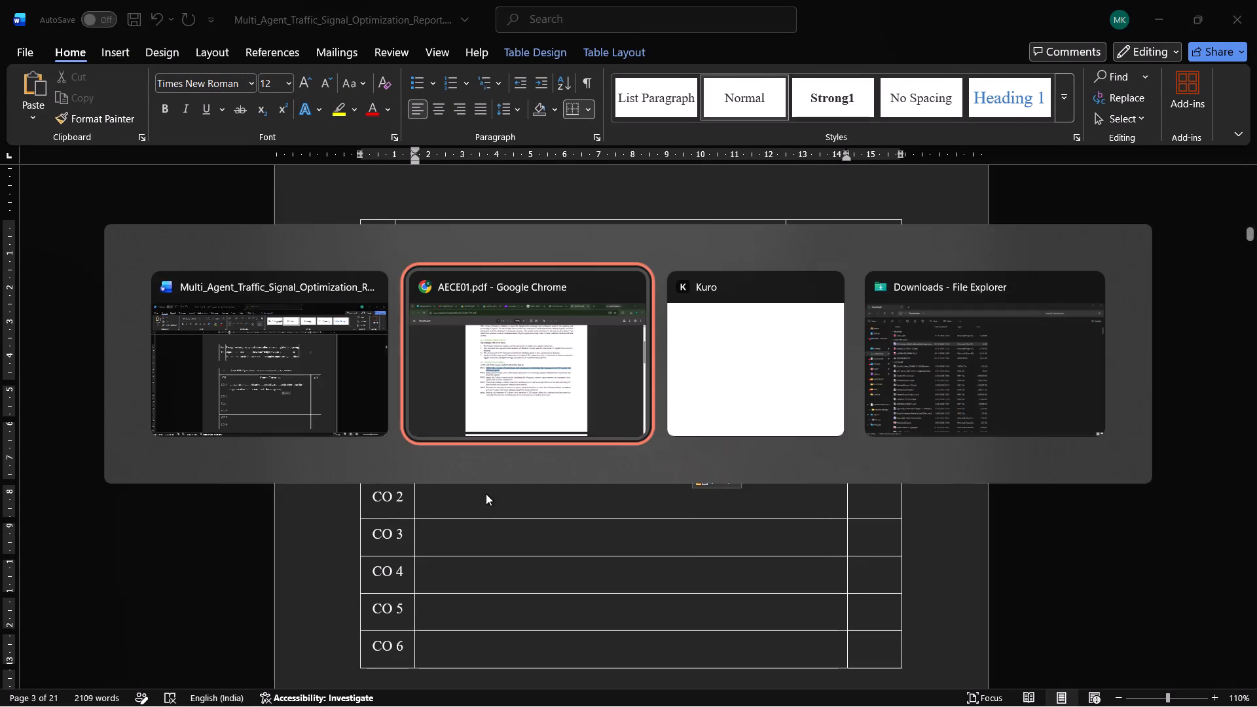
{"action": "left_click_drag", "start_coordinate": [407, 365], "coordinate": [444, 382]}
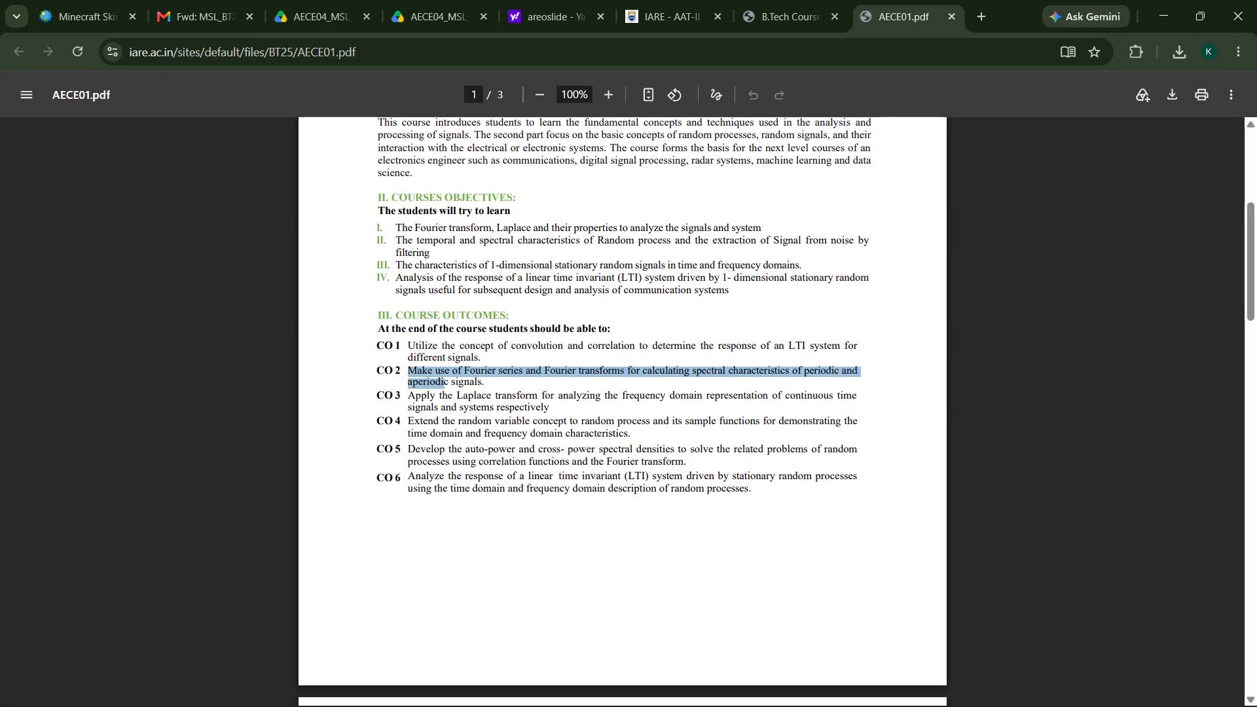
{"action": "left_click_drag", "start_coordinate": [444, 382], "coordinate": [483, 377]}
{"action": "key", "text": "ctrl+c"}
{"action": "key", "text": "alt+Tab"}
{"action": "left_click", "coordinate": [494, 499]}
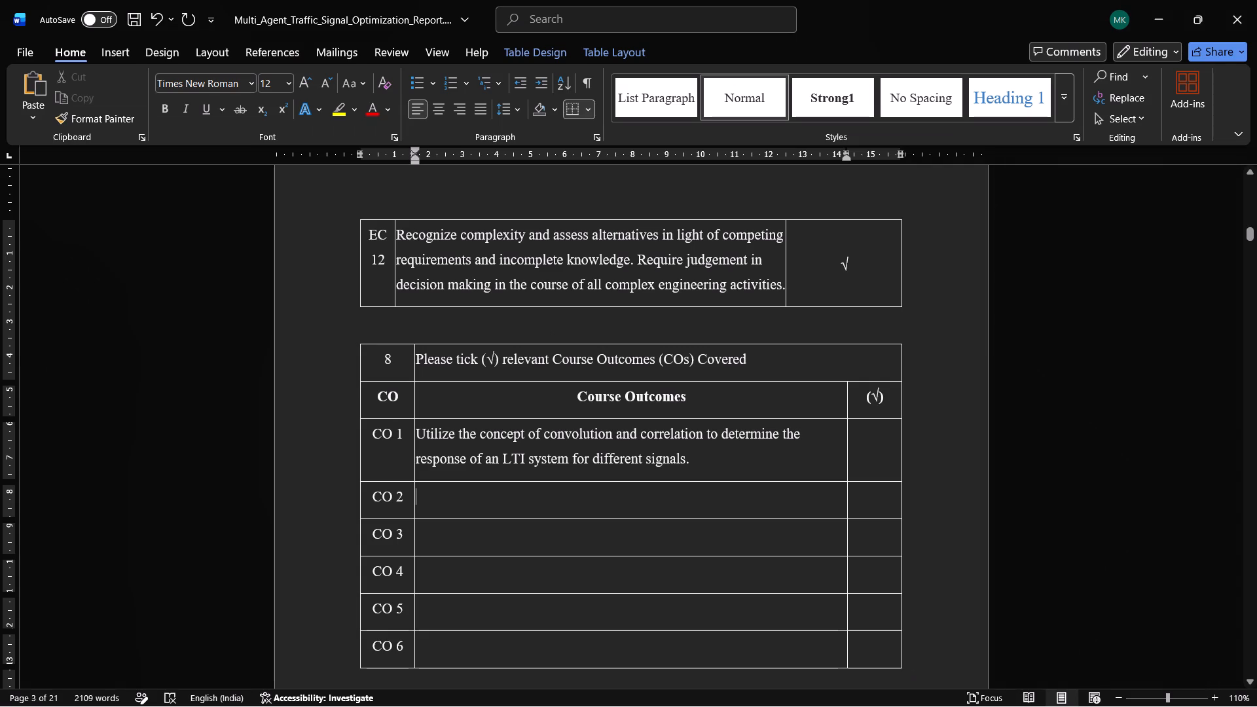
{"action": "key", "text": "ctrl+v"}
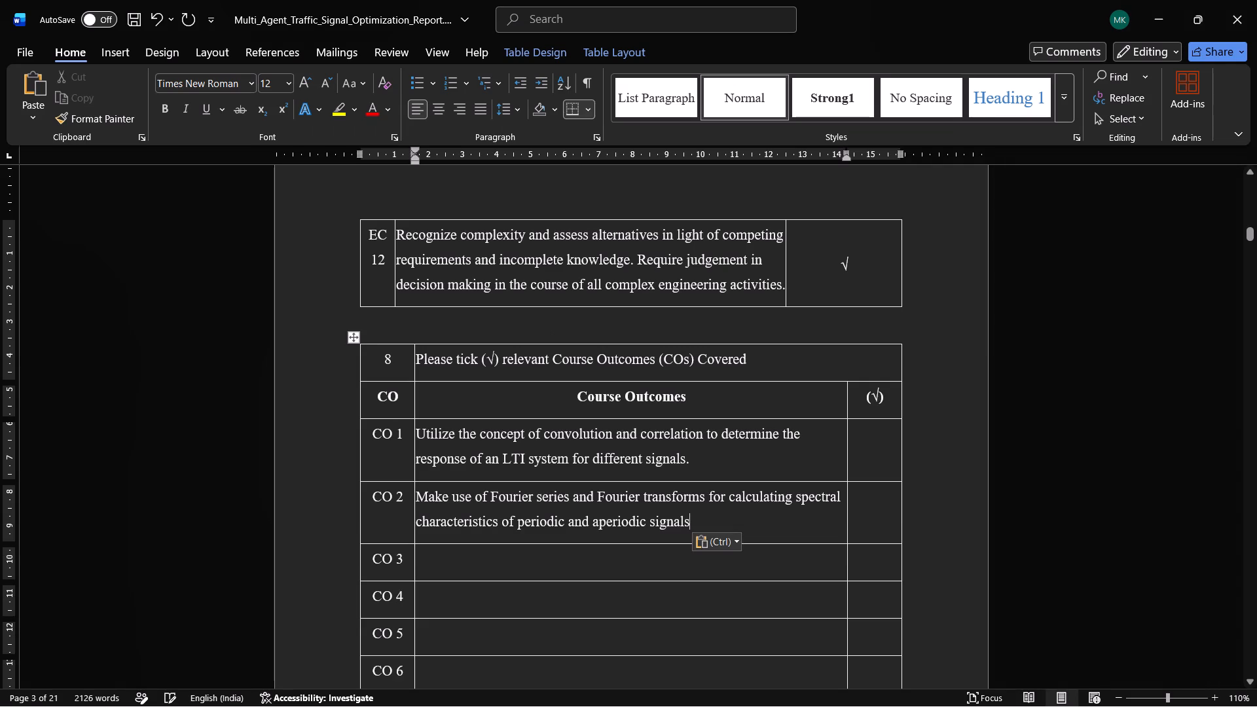
Copy the CO 3 outcome text on the Laplace transform from the Chrome syllabus into the CO 3 row of the Word table.
{"action": "left_click", "coordinate": [451, 560]}
{"action": "scroll", "coordinate": [433, 511], "scroll_direction": "down", "scroll_amount": 2}
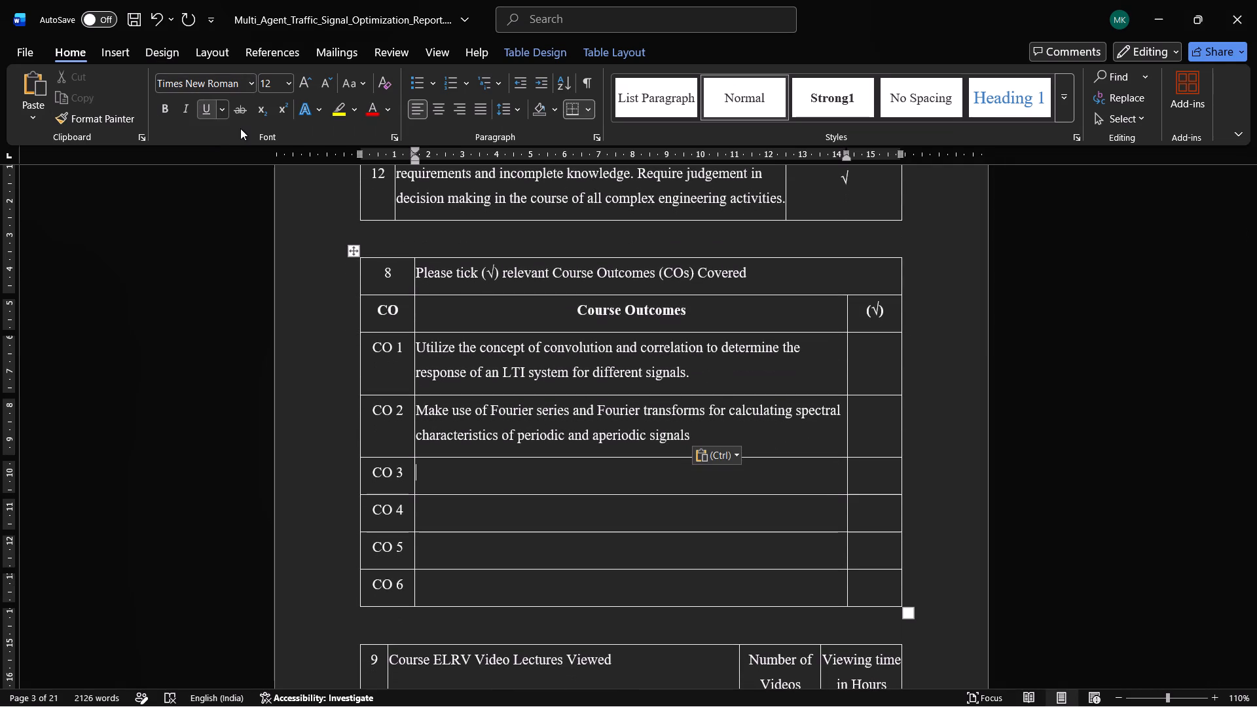
{"action": "key", "text": "alt+Tab"}
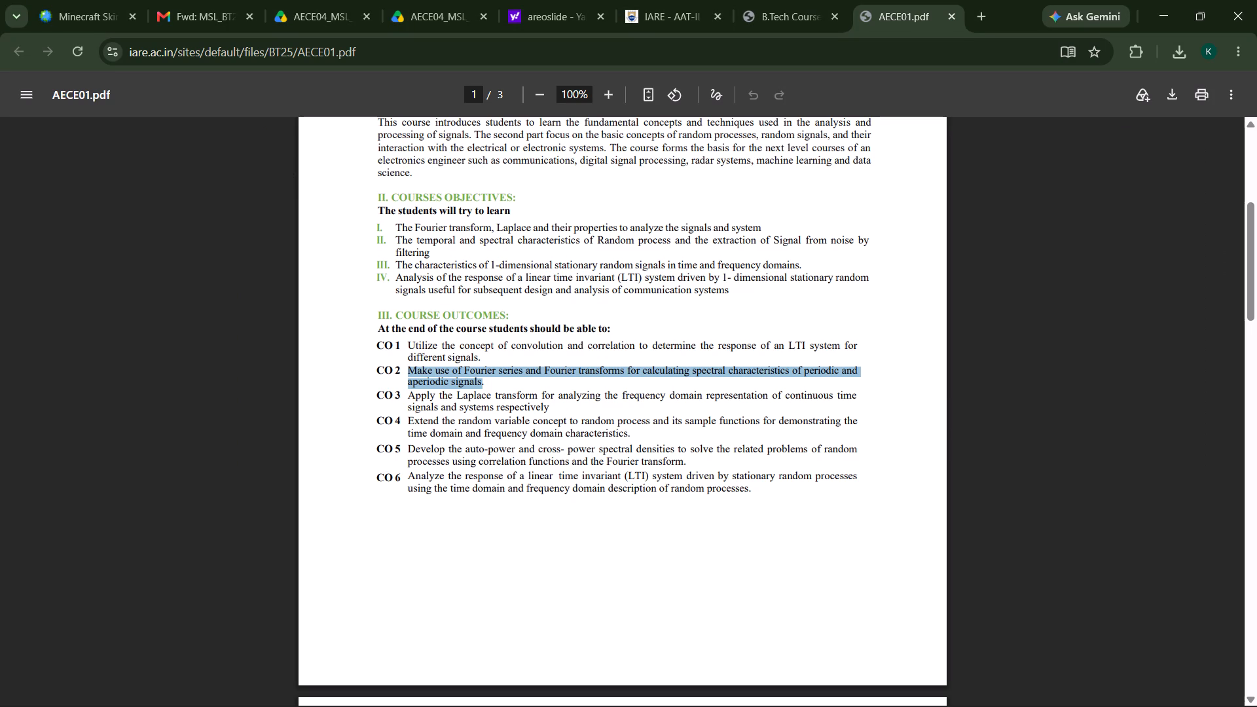
{"action": "left_click_drag", "start_coordinate": [408, 395], "coordinate": [551, 408]}
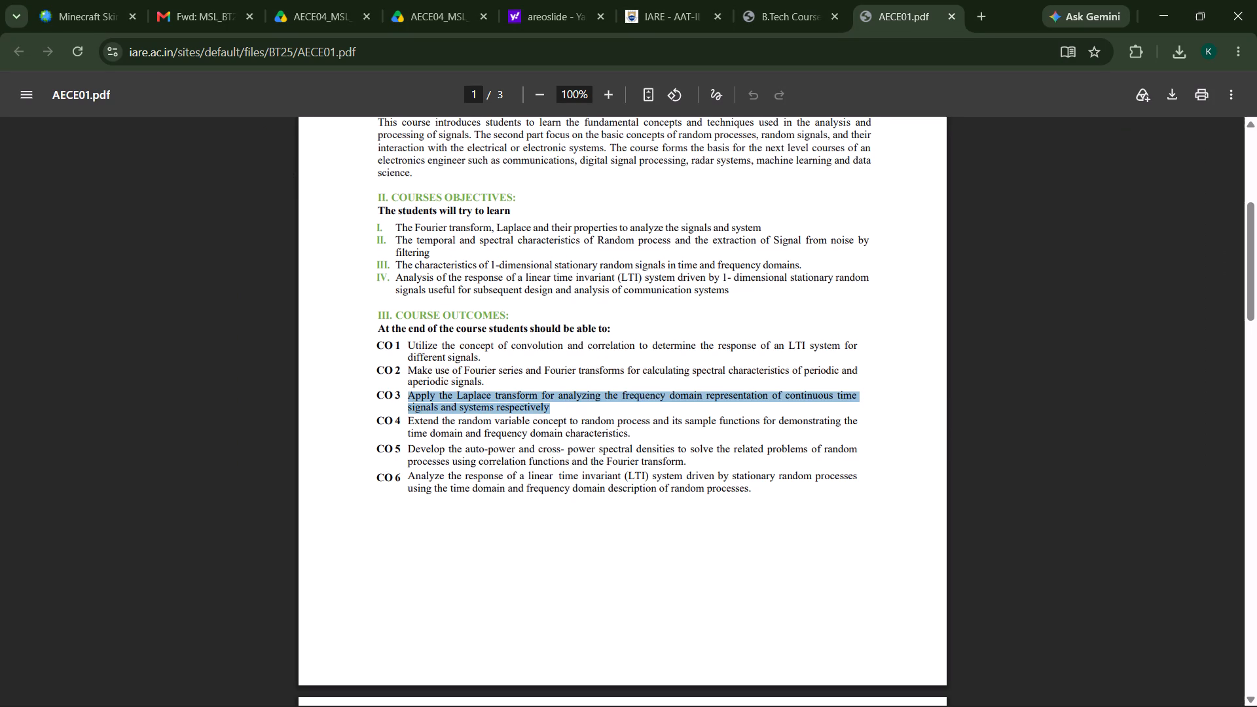
{"action": "key", "text": "ctrl+c"}
{"action": "key", "text": "alt+Tab"}
{"action": "left_click", "coordinate": [499, 472]}
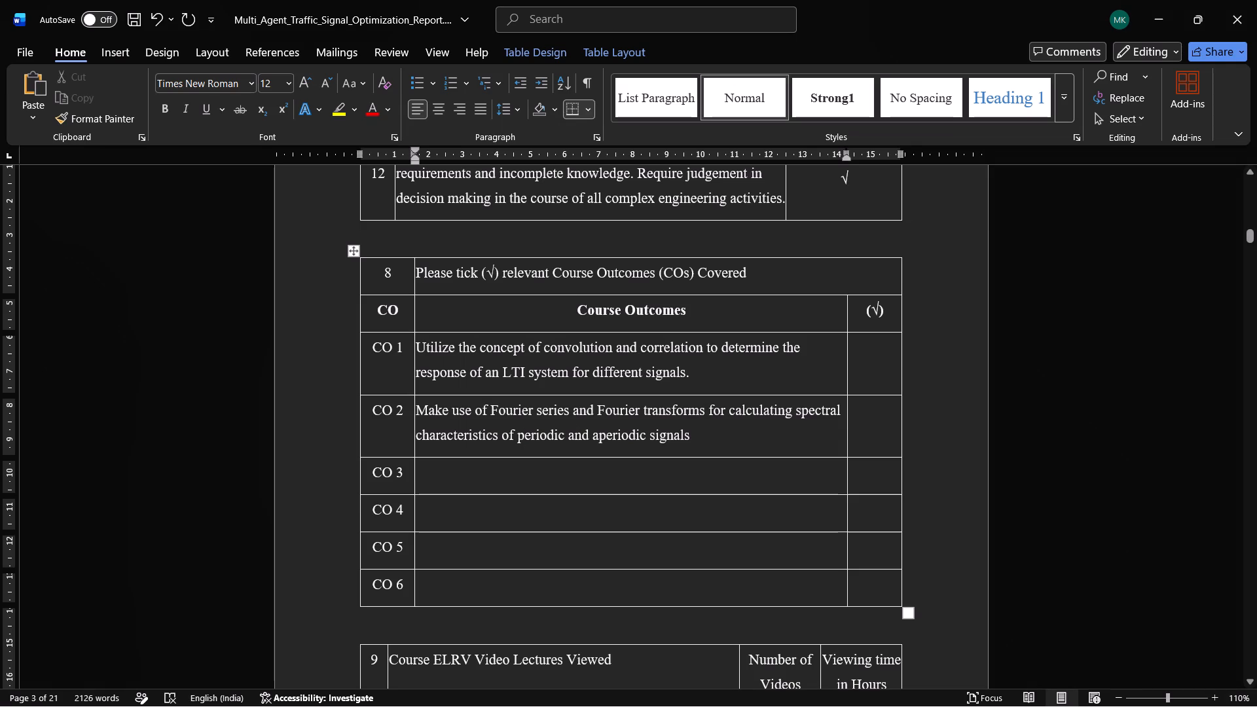
{"action": "key", "text": "ctrl+v"}
Copy the CO 4 outcome text on random variables and random process from the Chrome syllabus into the CO 4 row of the Word table.
{"action": "key", "text": "alt+Tab"}
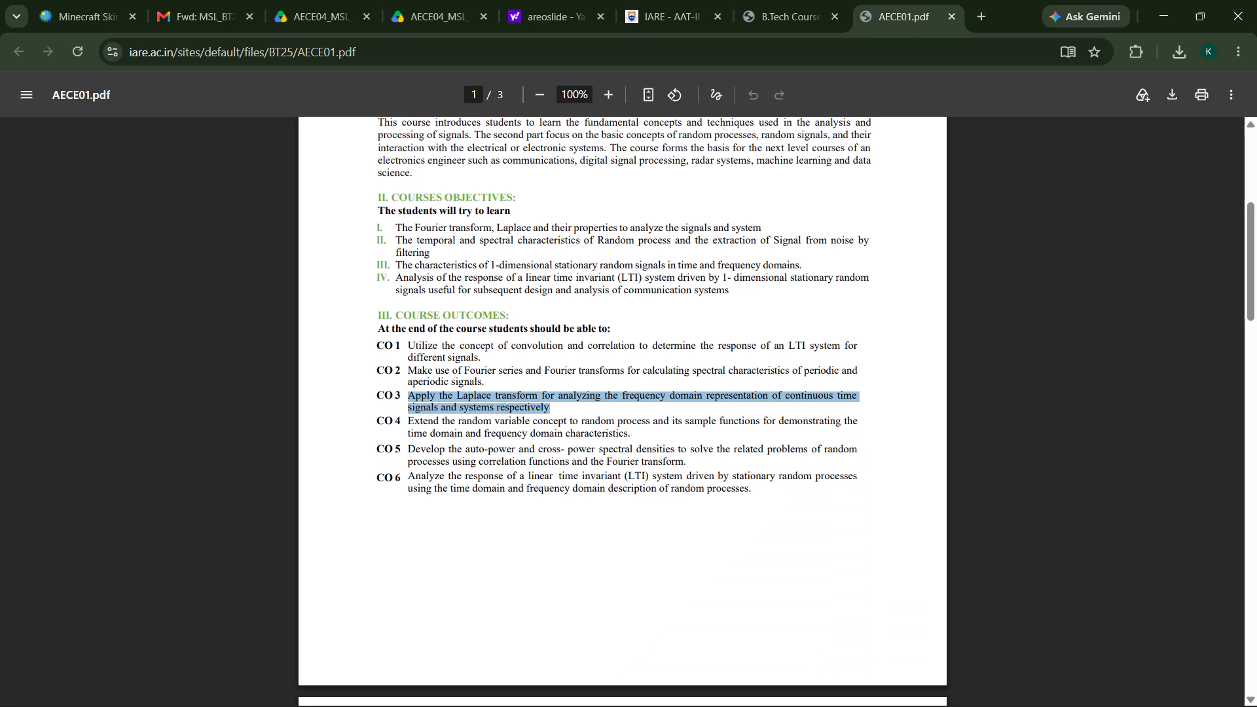
{"action": "left_click_drag", "start_coordinate": [410, 420], "coordinate": [665, 437]}
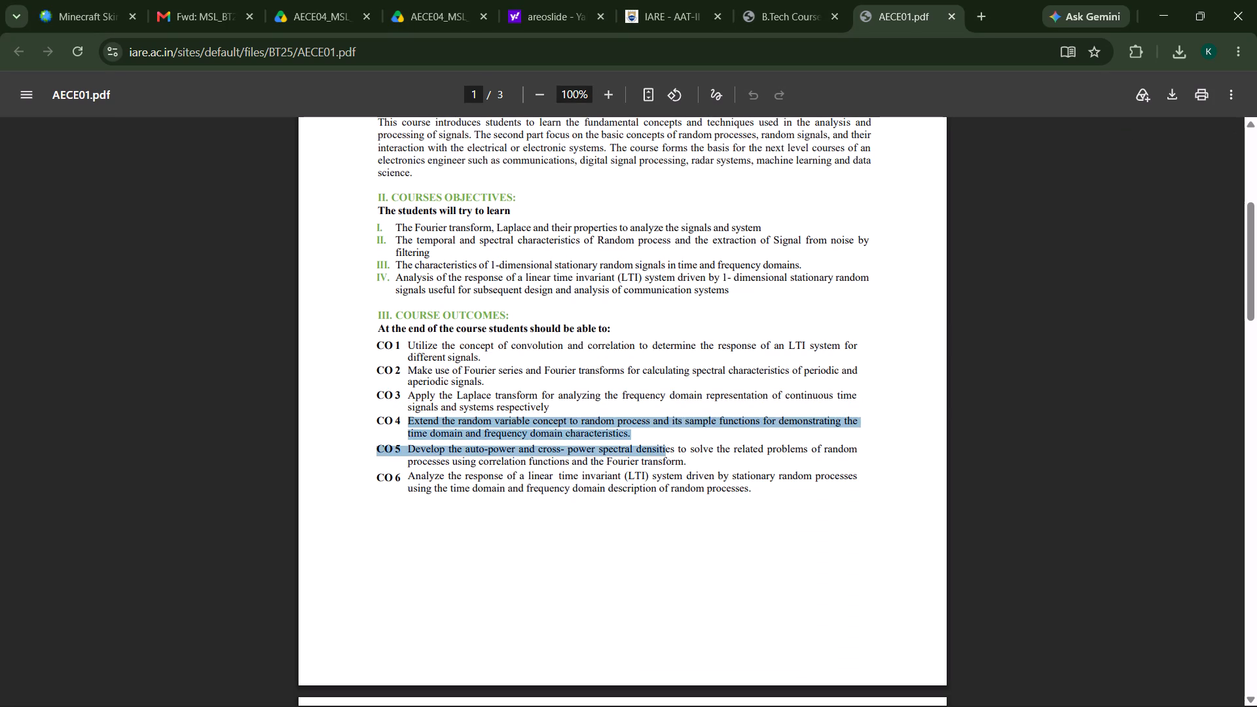
{"action": "left_click_drag", "start_coordinate": [665, 437], "coordinate": [635, 431]}
{"action": "key", "text": "ctrl+c"}
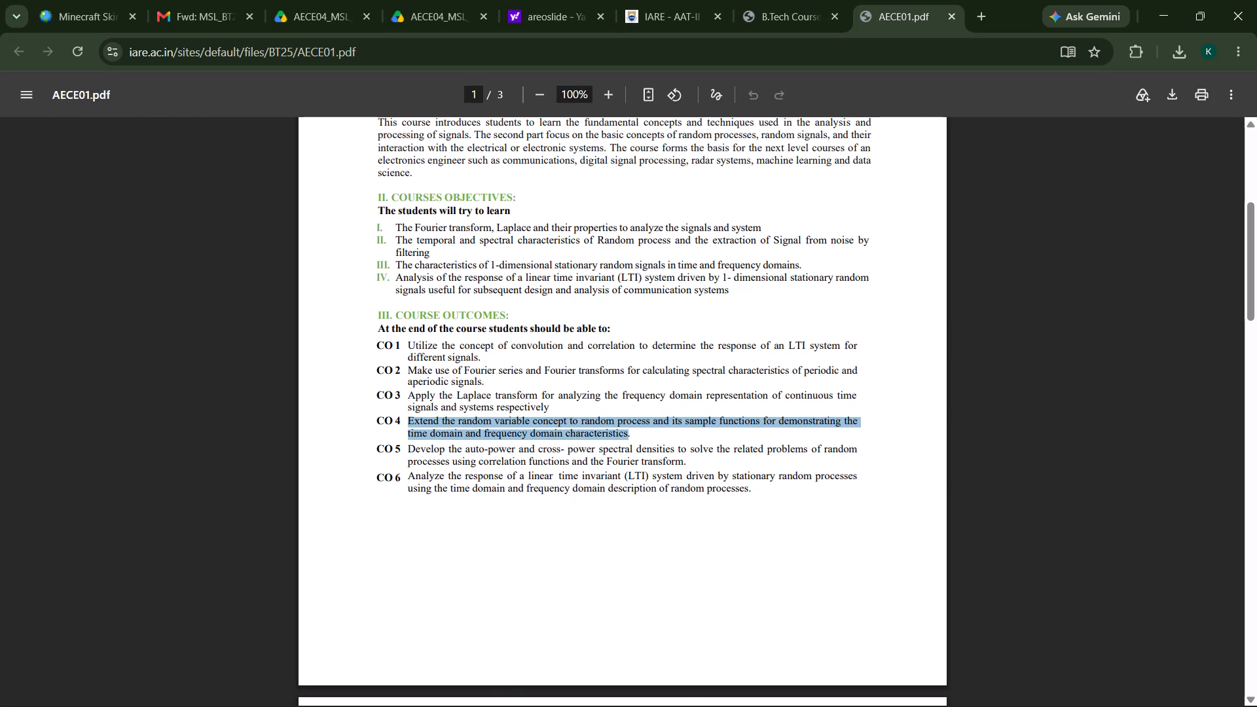
{"action": "key", "text": "alt+Tab"}
{"action": "left_click", "coordinate": [505, 522]}
{"action": "left_click", "coordinate": [498, 532]}
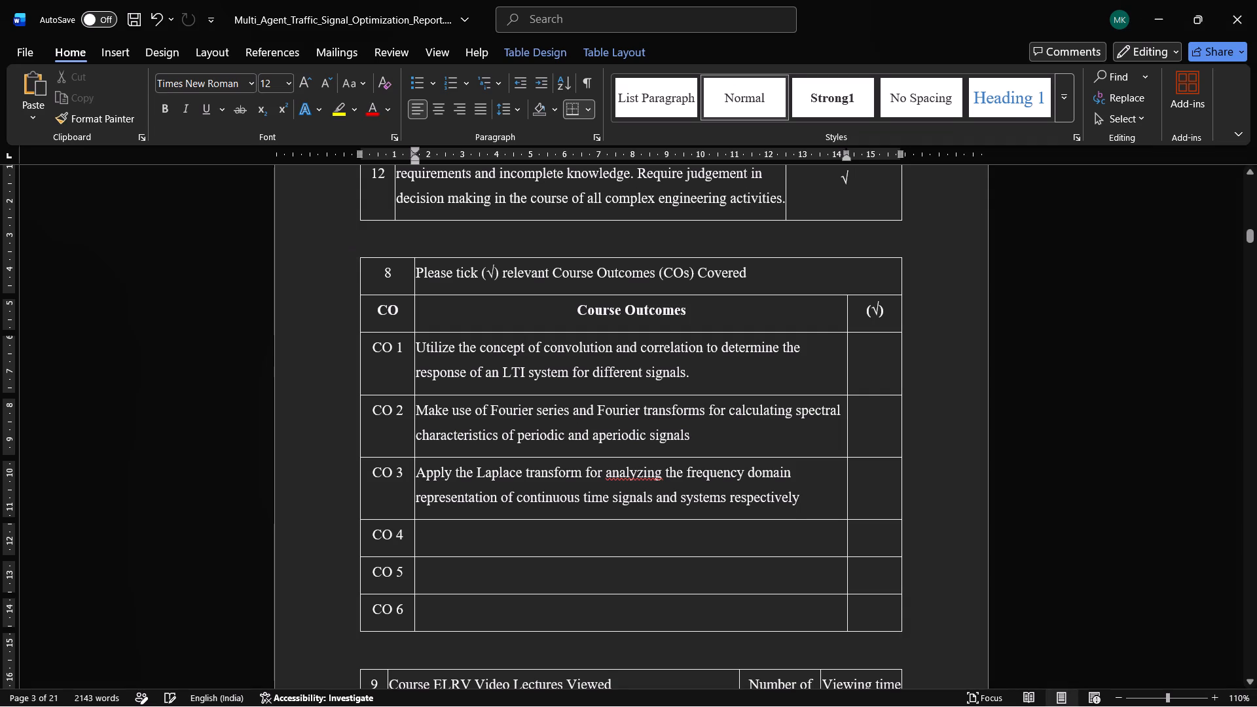
{"action": "key", "text": "ctrl+v"}
Copy the CO 5 outcome text on auto-power and cross-power spectral densities from the Chrome syllabus into the CO 5 row of the Word table.
{"action": "scroll", "coordinate": [500, 530], "scroll_direction": "down", "scroll_amount": 2}
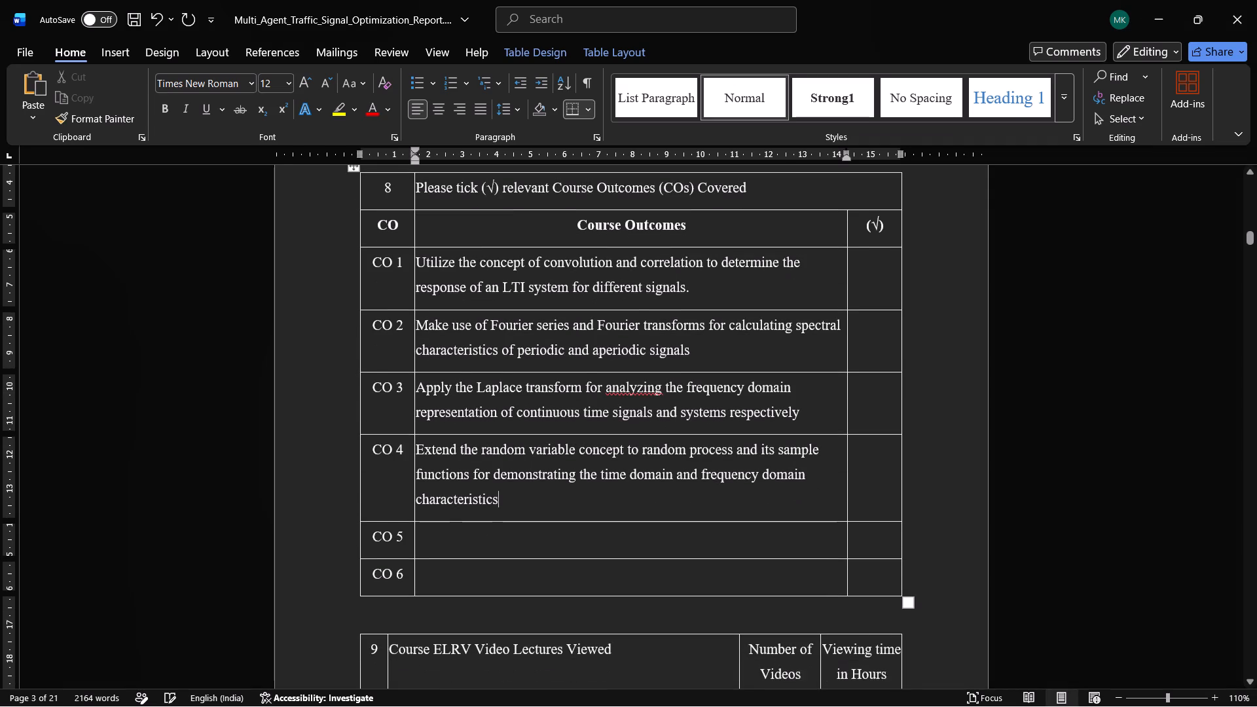
{"action": "key", "text": "alt+Tab"}
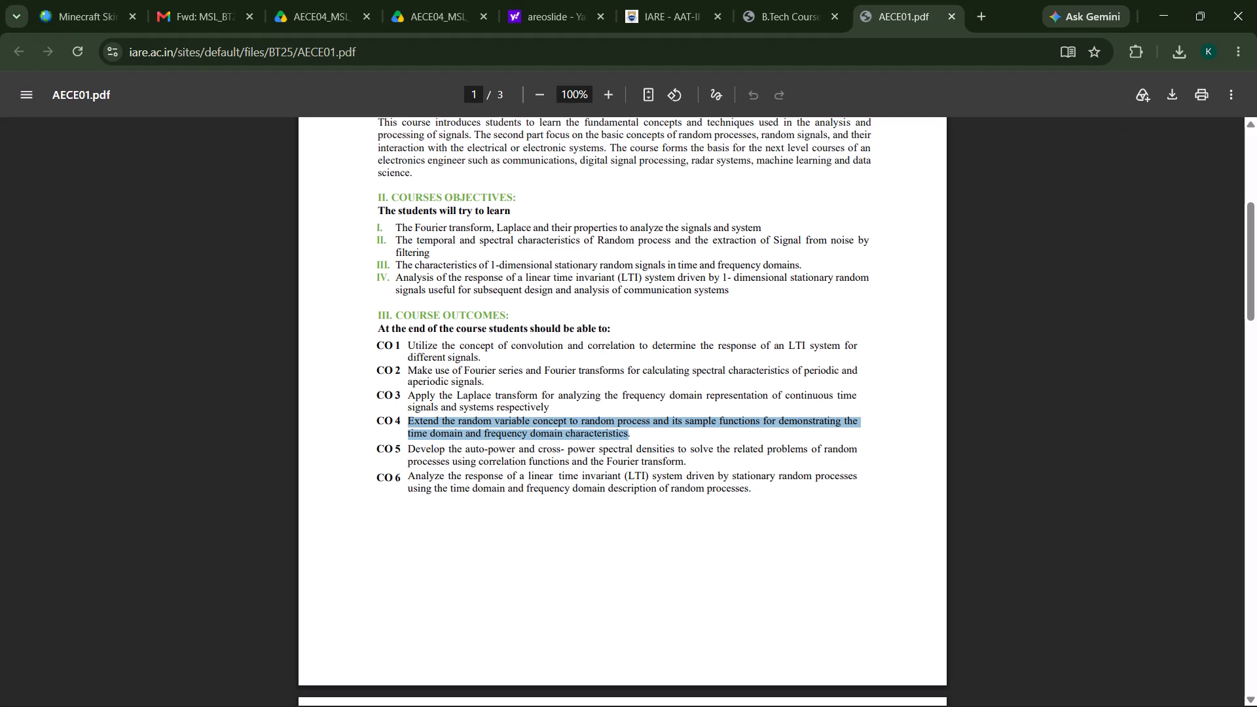
{"action": "left_click_drag", "start_coordinate": [407, 450], "coordinate": [727, 466]}
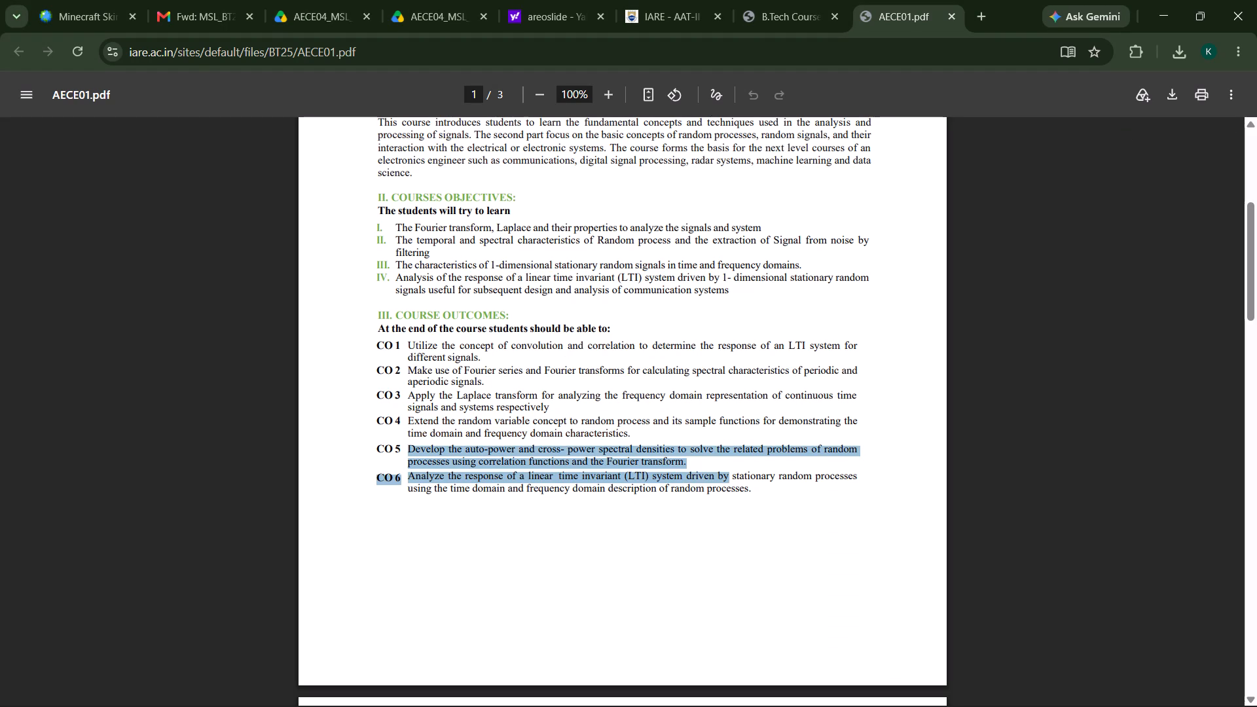
{"action": "left_click_drag", "start_coordinate": [704, 457], "coordinate": [611, 455]}
{"action": "left_click_drag", "start_coordinate": [705, 458], "coordinate": [699, 463]}
{"action": "left_click", "coordinate": [699, 463]}
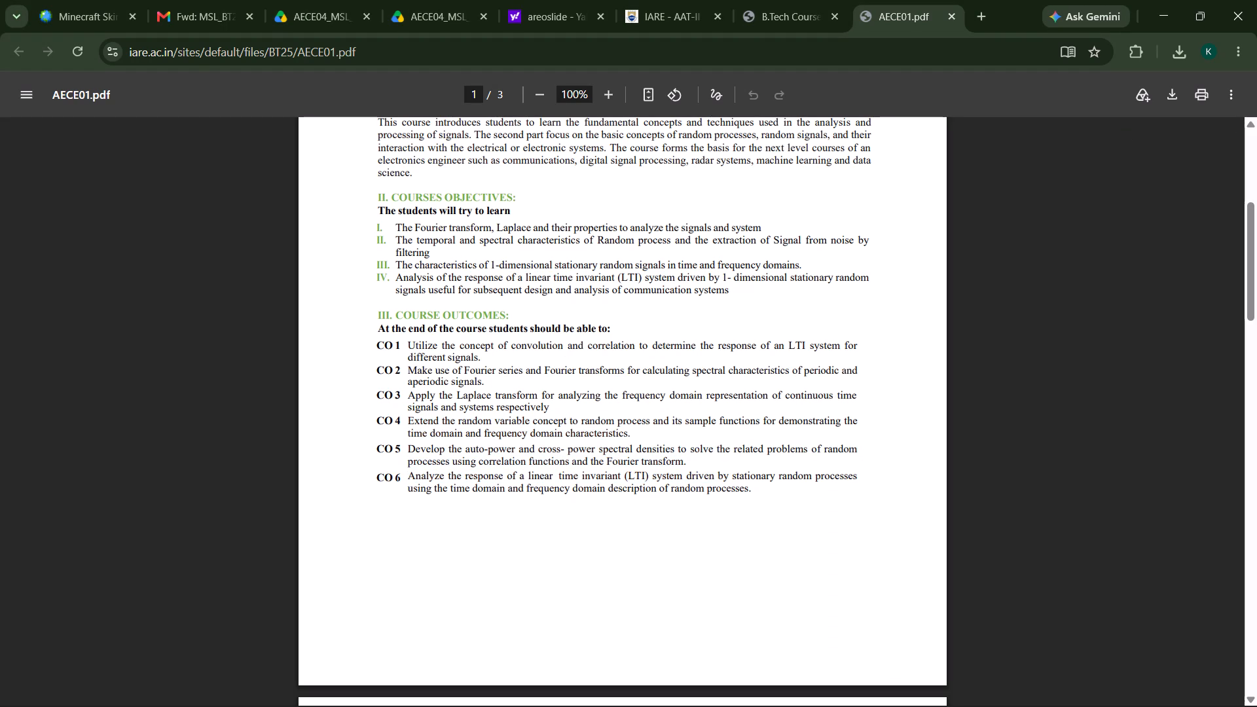
{"action": "left_click_drag", "start_coordinate": [699, 463], "coordinate": [561, 456]}
{"action": "left_click", "coordinate": [737, 457]}
{"action": "left_click", "coordinate": [684, 460]}
{"action": "left_click_drag", "start_coordinate": [691, 460], "coordinate": [402, 442]}
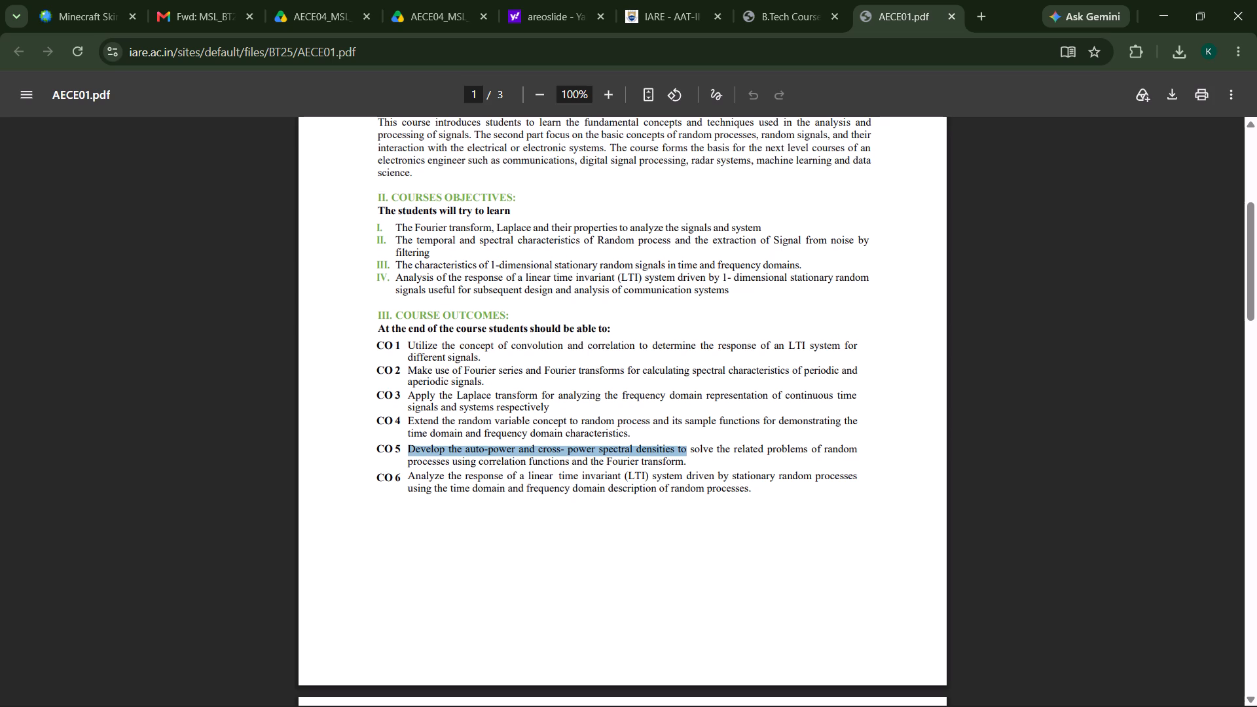
{"action": "key", "text": "ctrl+shift+Right"}
{"action": "key", "text": "ctrl+shift+Right"}
{"action": "key", "text": "ctrl+shift+Down"}
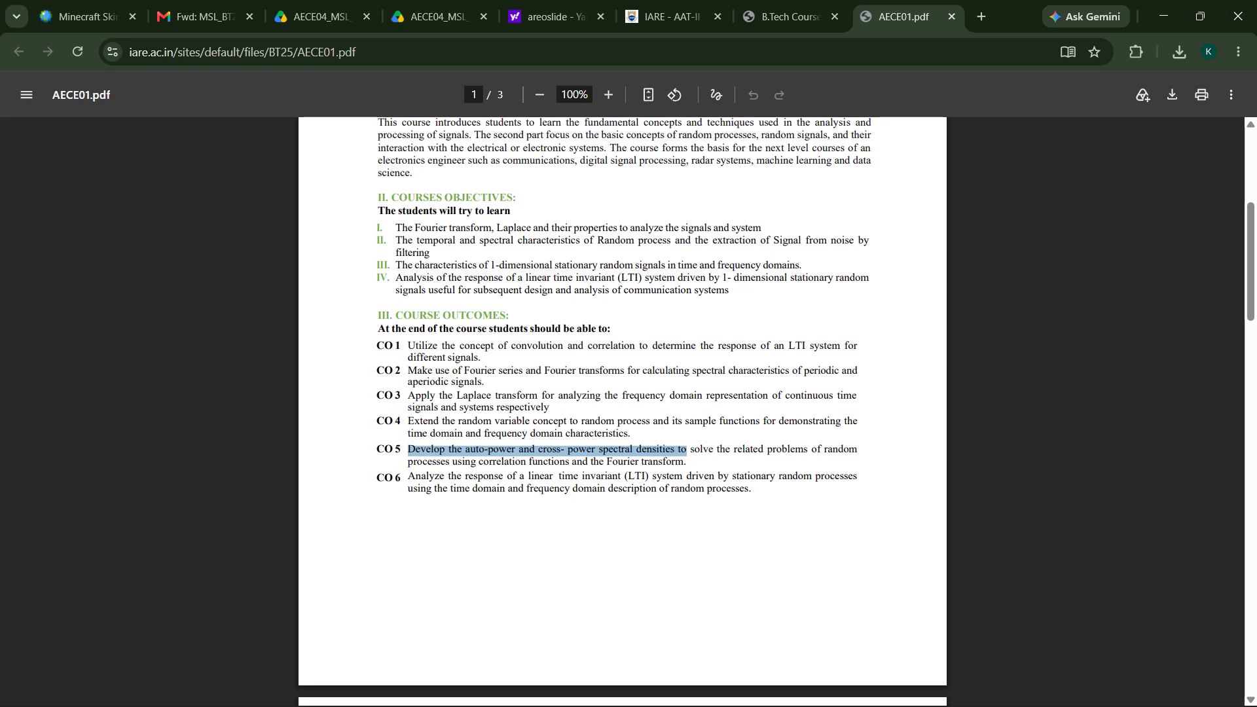
{"action": "left_click", "coordinate": [707, 462]}
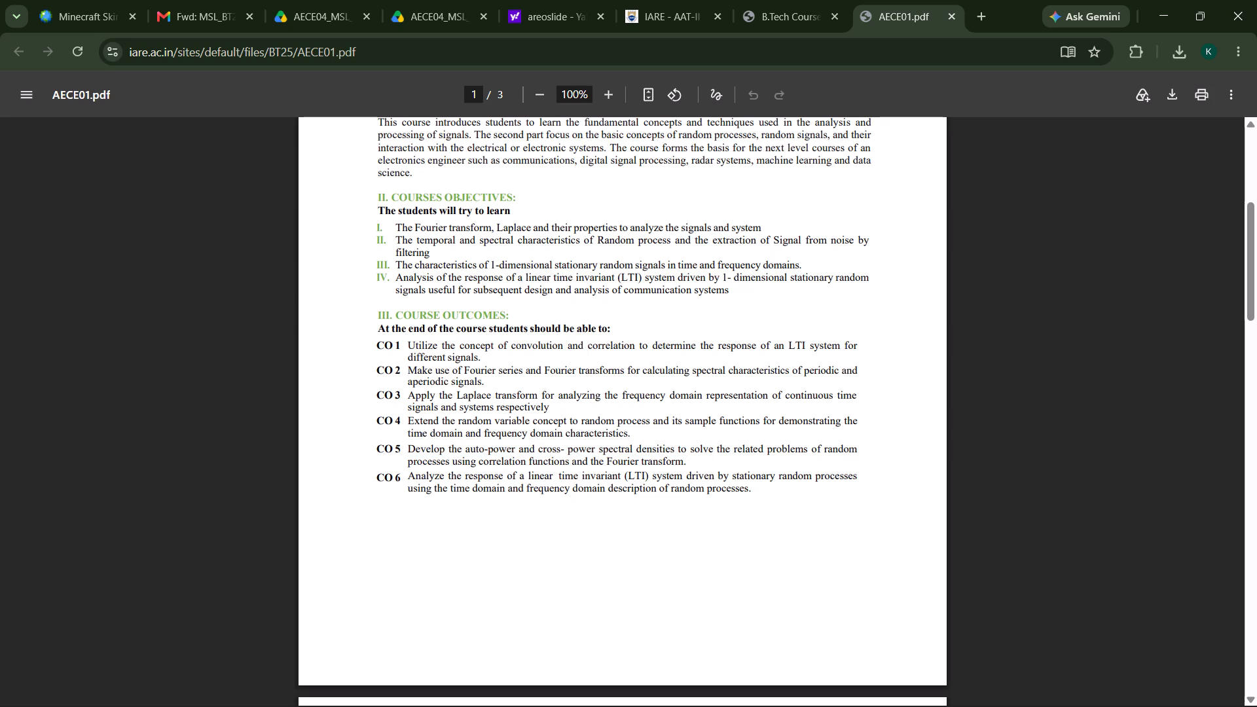
{"action": "left_click_drag", "start_coordinate": [693, 462], "coordinate": [410, 450]}
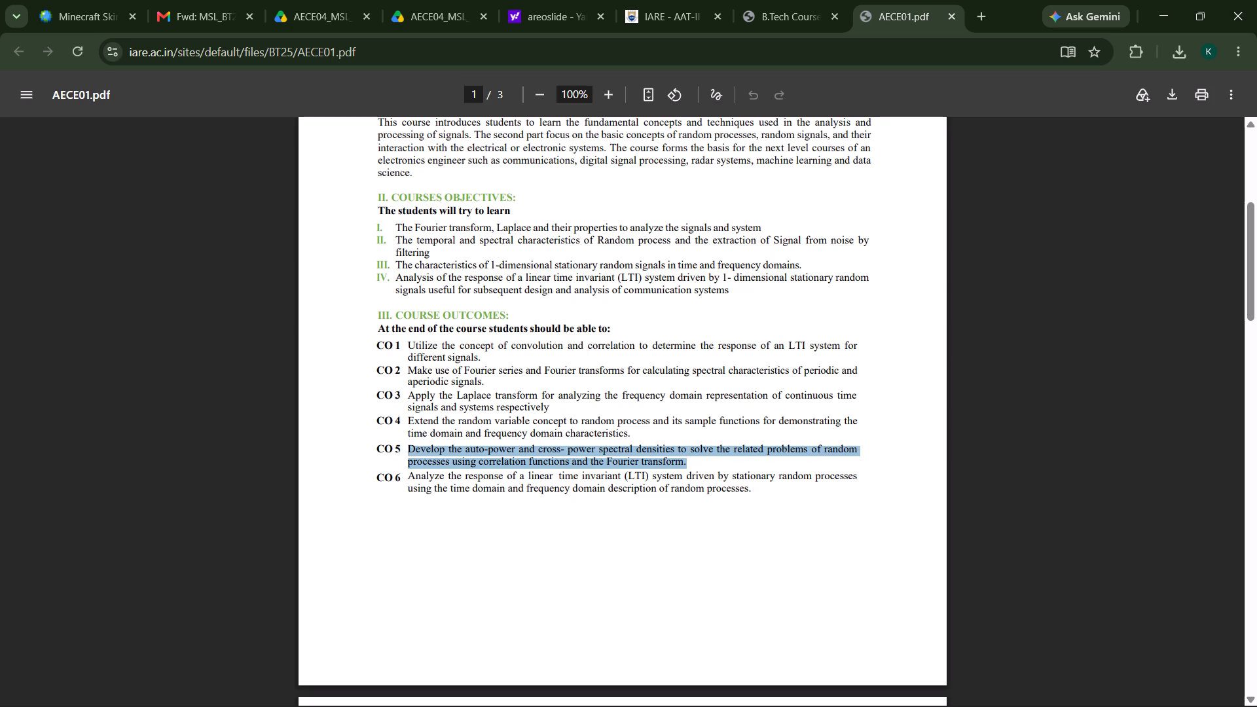
{"action": "left_click_drag", "start_coordinate": [410, 450], "coordinate": [407, 450]}
{"action": "key", "text": "ctrl+c"}
{"action": "key", "text": "alt+Tab"}
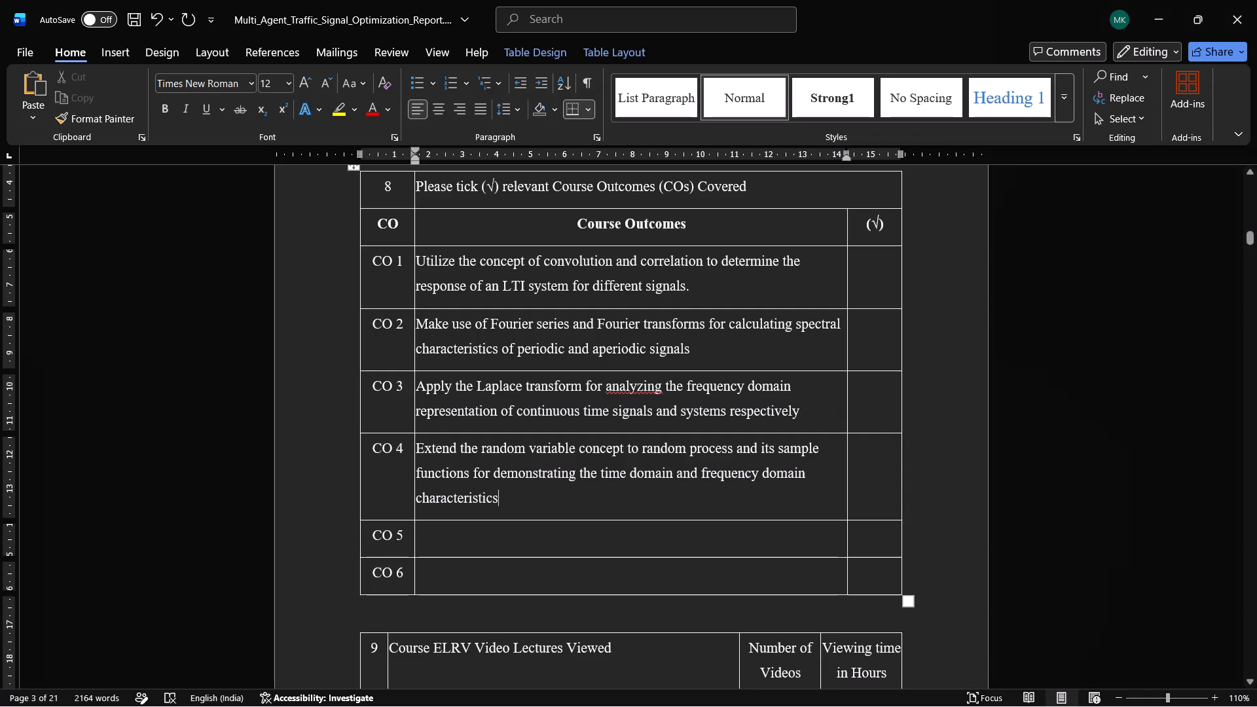
{"action": "left_click", "coordinate": [483, 541]}
{"action": "key", "text": "ctrl+v"}
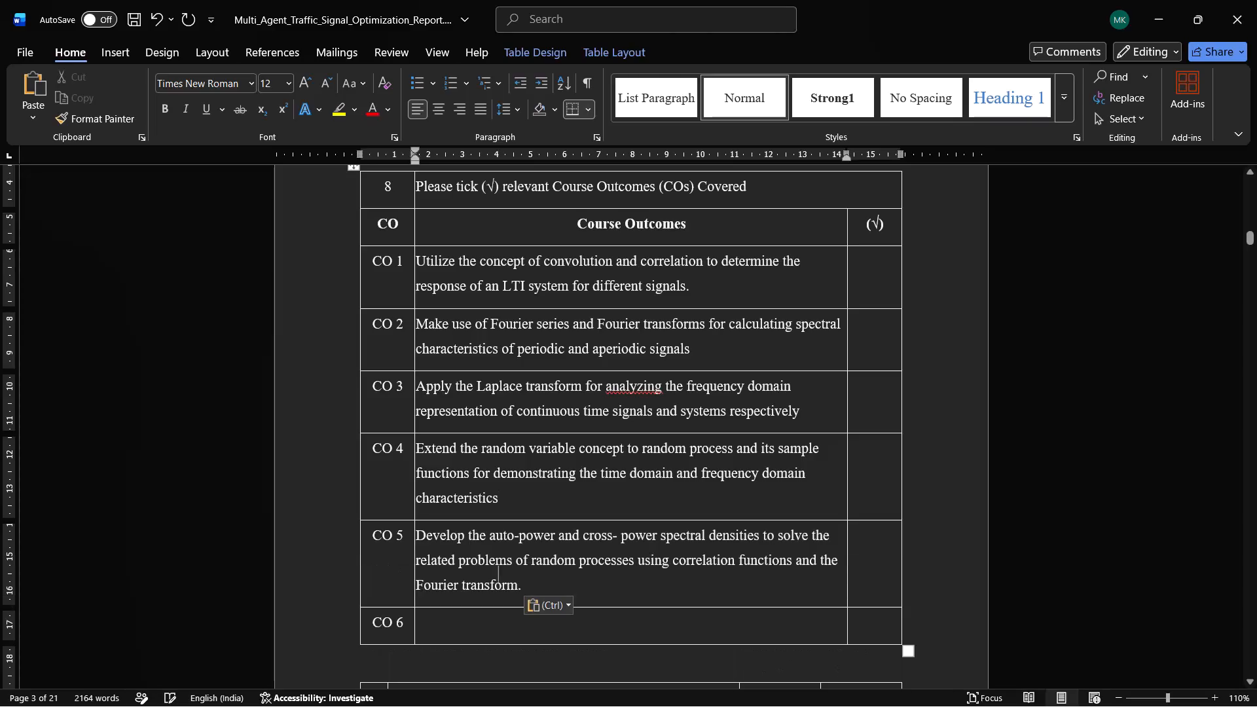
Copy the CO 6 outcome text on LTI system response to stationary random processes from the Chrome syllabus into Word's CO 6 row.
{"action": "key", "text": "alt+Tab"}
{"action": "left_click_drag", "start_coordinate": [767, 487], "coordinate": [604, 486]}
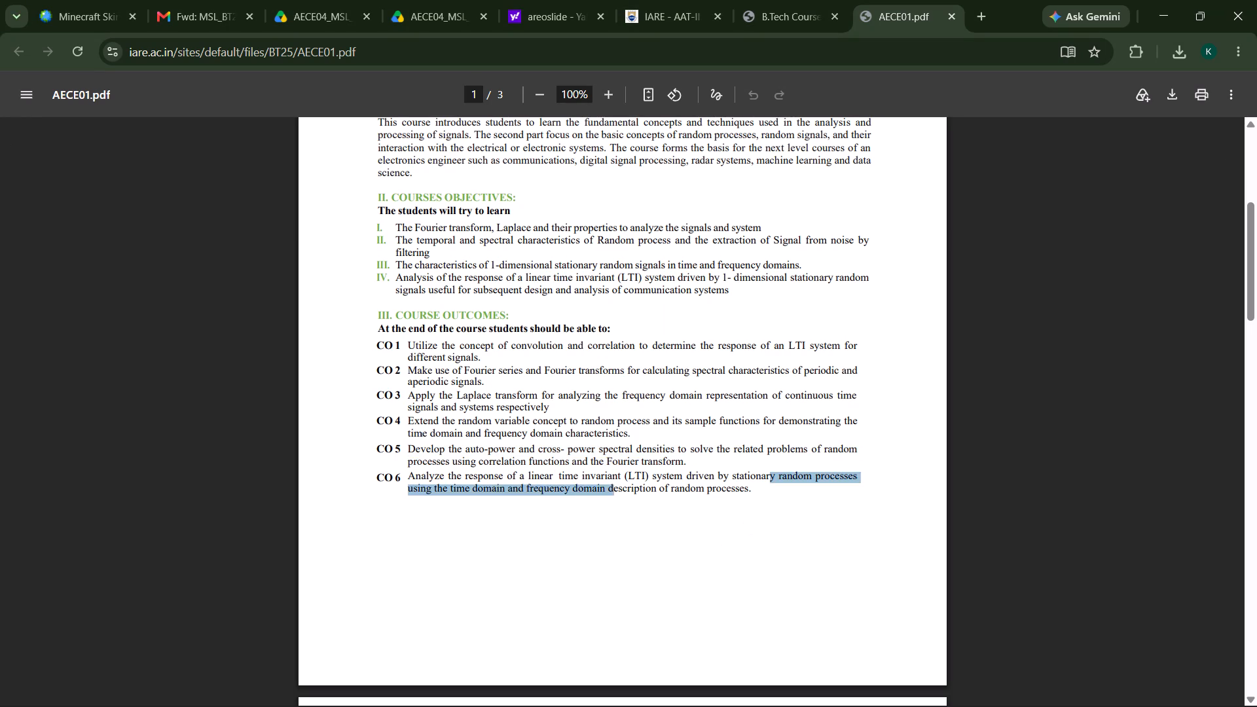
{"action": "left_click_drag", "start_coordinate": [604, 486], "coordinate": [521, 480]}
{"action": "left_click_drag", "start_coordinate": [777, 496], "coordinate": [592, 473]}
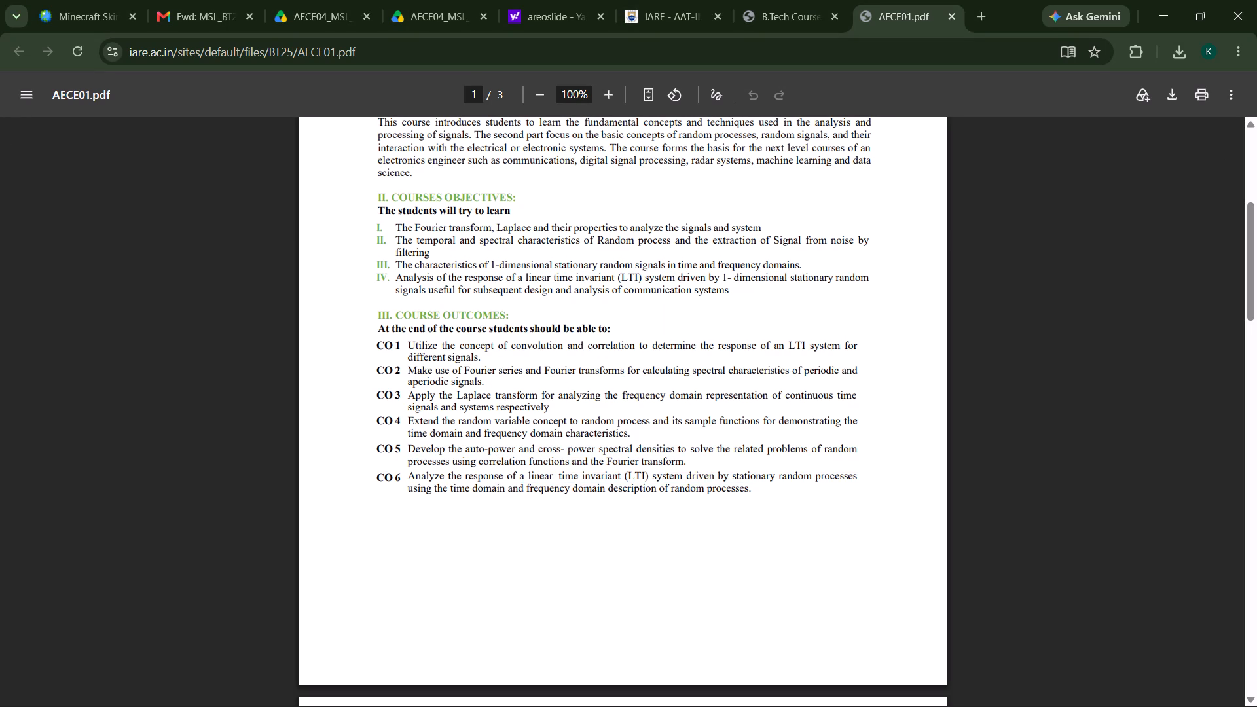
{"action": "left_click_drag", "start_coordinate": [754, 486], "coordinate": [401, 475]}
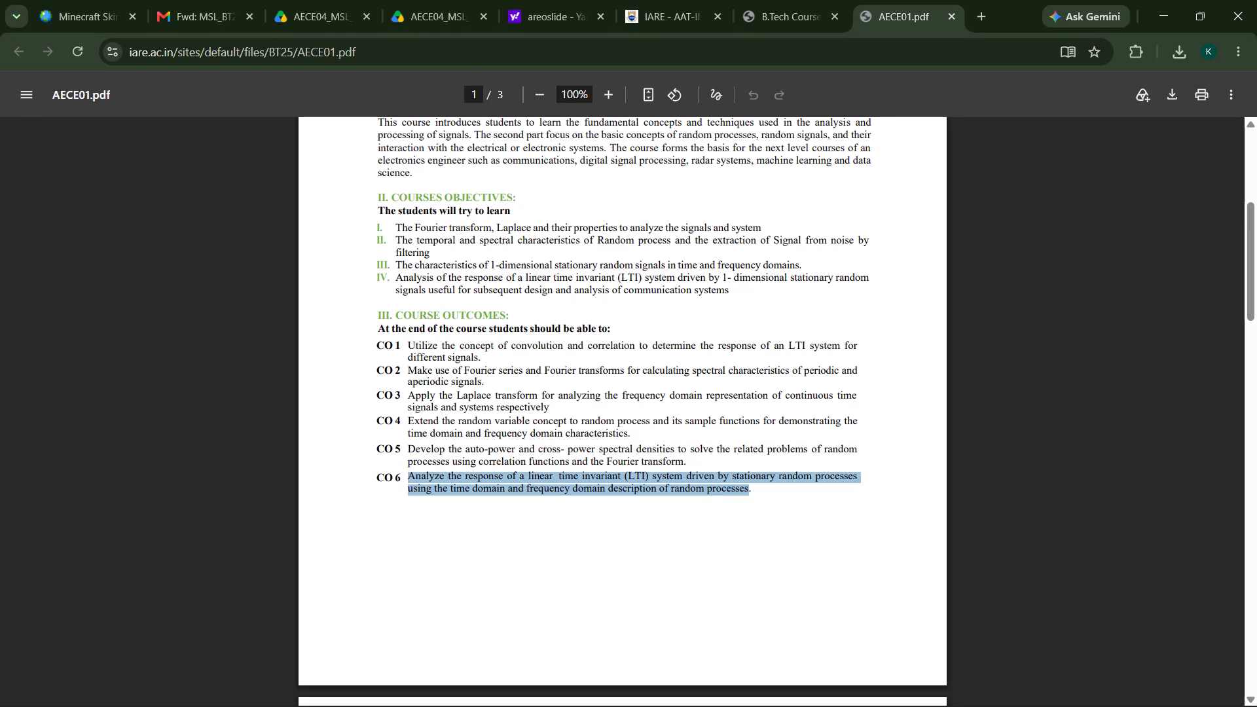
{"action": "left_click_drag", "start_coordinate": [401, 475], "coordinate": [407, 475]}
{"action": "key", "text": "ctrl+c"}
{"action": "key", "text": "alt+Tab"}
{"action": "scroll", "coordinate": [620, 645], "scroll_direction": "down", "scroll_amount": 2}
{"action": "left_click", "coordinate": [506, 522]}
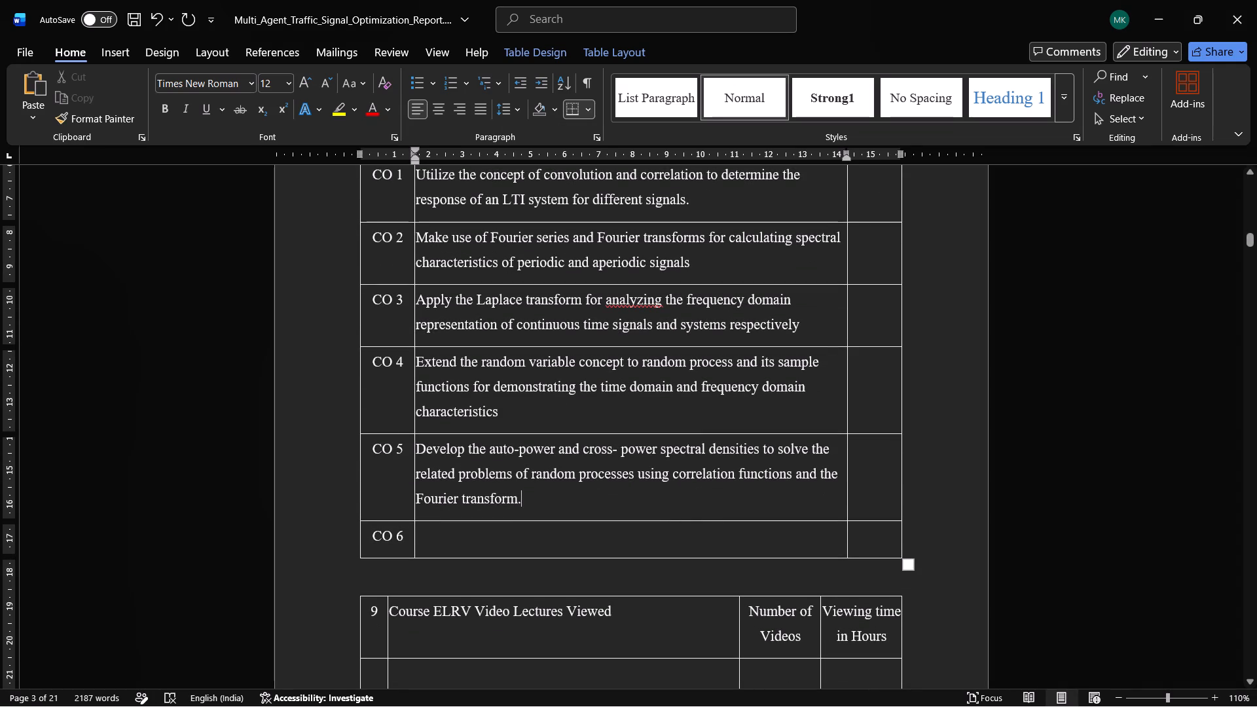
{"action": "left_click", "coordinate": [490, 532]}
{"action": "key", "text": "ctrl+v"}
Copy the √ mark from the EC 12 row into the tick cells of CO 1 to CO 6 and centre the ticks.
{"action": "scroll", "coordinate": [489, 532], "scroll_direction": "down", "scroll_amount": 2}
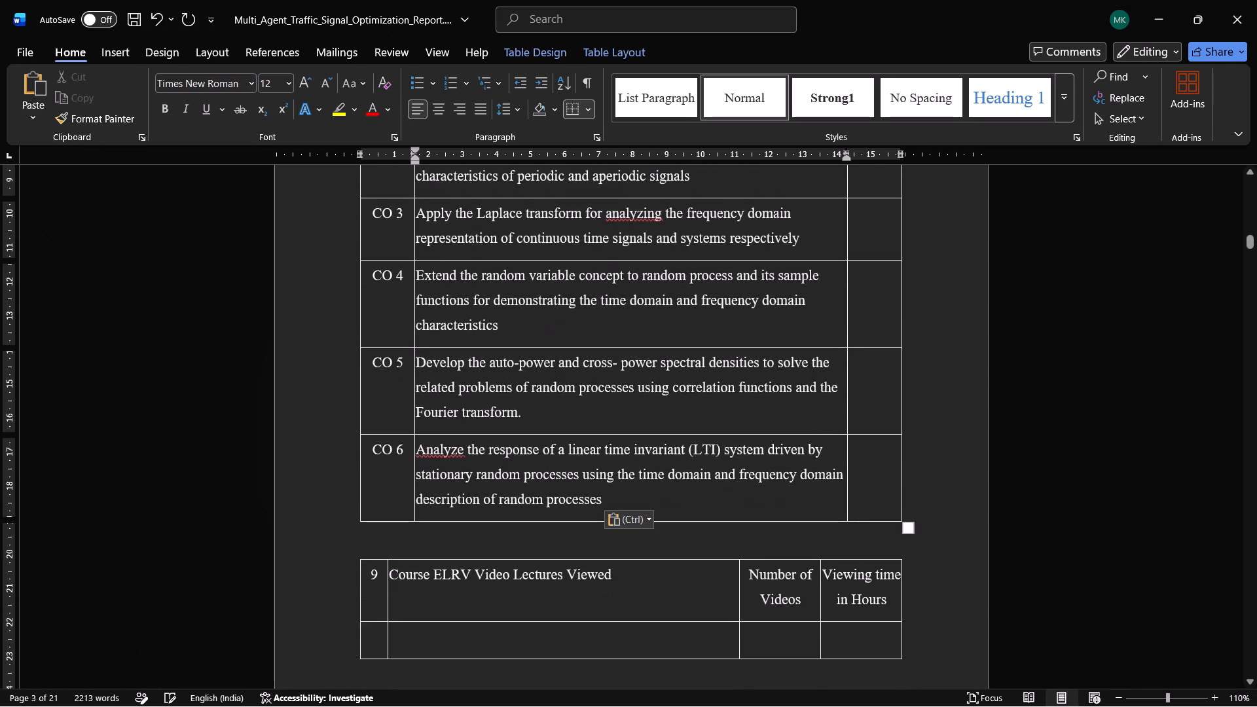
{"action": "scroll", "coordinate": [489, 532], "scroll_direction": "down", "scroll_amount": 2}
{"action": "scroll", "coordinate": [852, 479], "scroll_direction": "up", "scroll_amount": 9}
{"action": "left_click", "coordinate": [856, 391]}
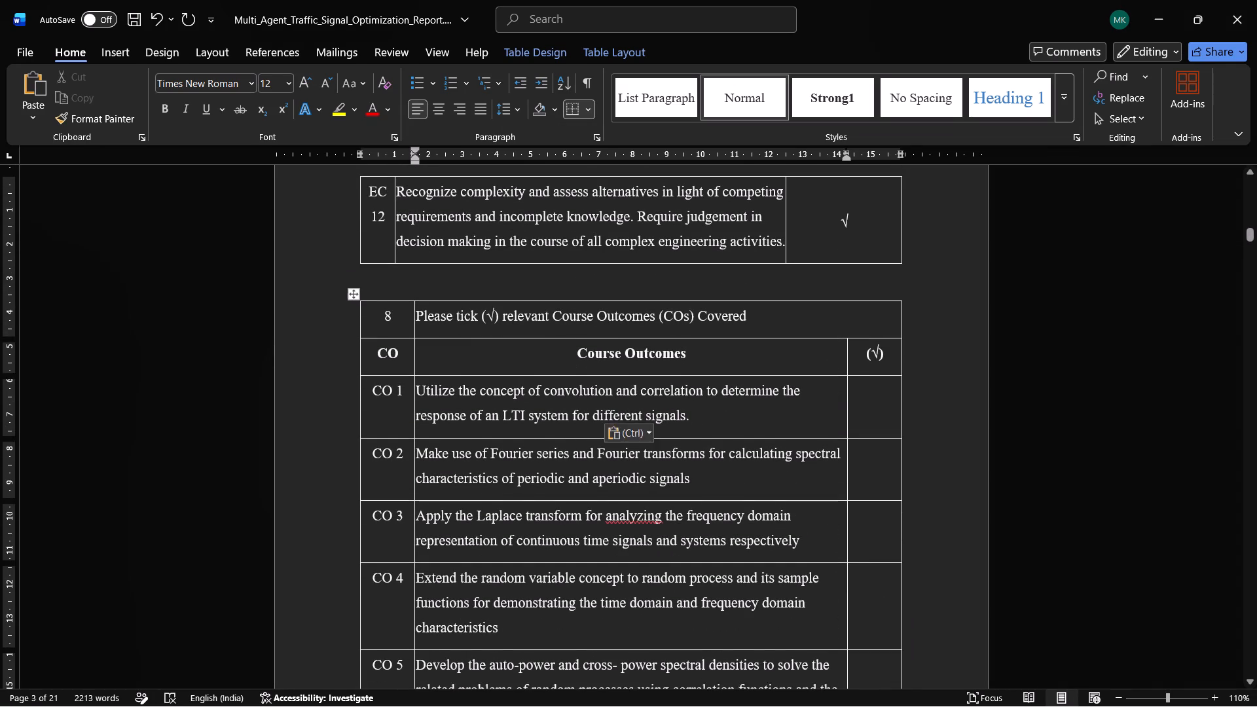
{"action": "left_click_drag", "start_coordinate": [852, 214], "coordinate": [845, 219]}
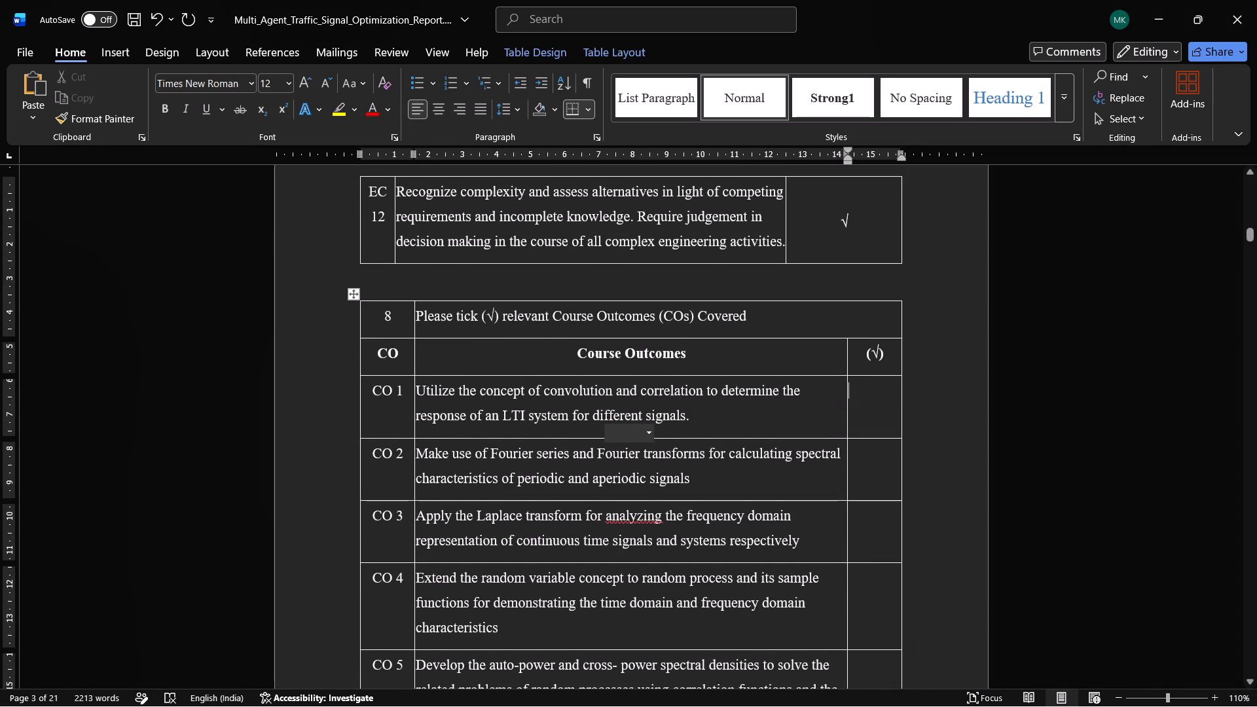
{"action": "left_click_drag", "start_coordinate": [845, 219], "coordinate": [835, 221]}
{"action": "key", "text": "ctrl+c"}
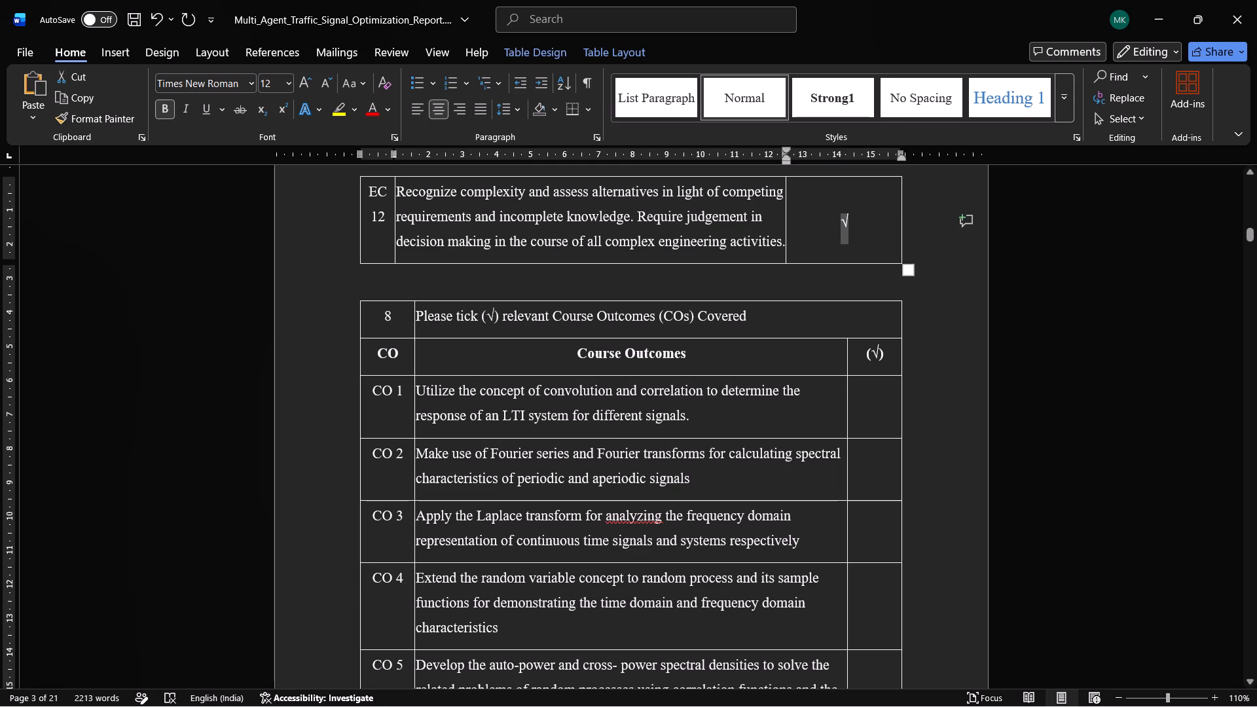
{"action": "left_click", "coordinate": [875, 401]}
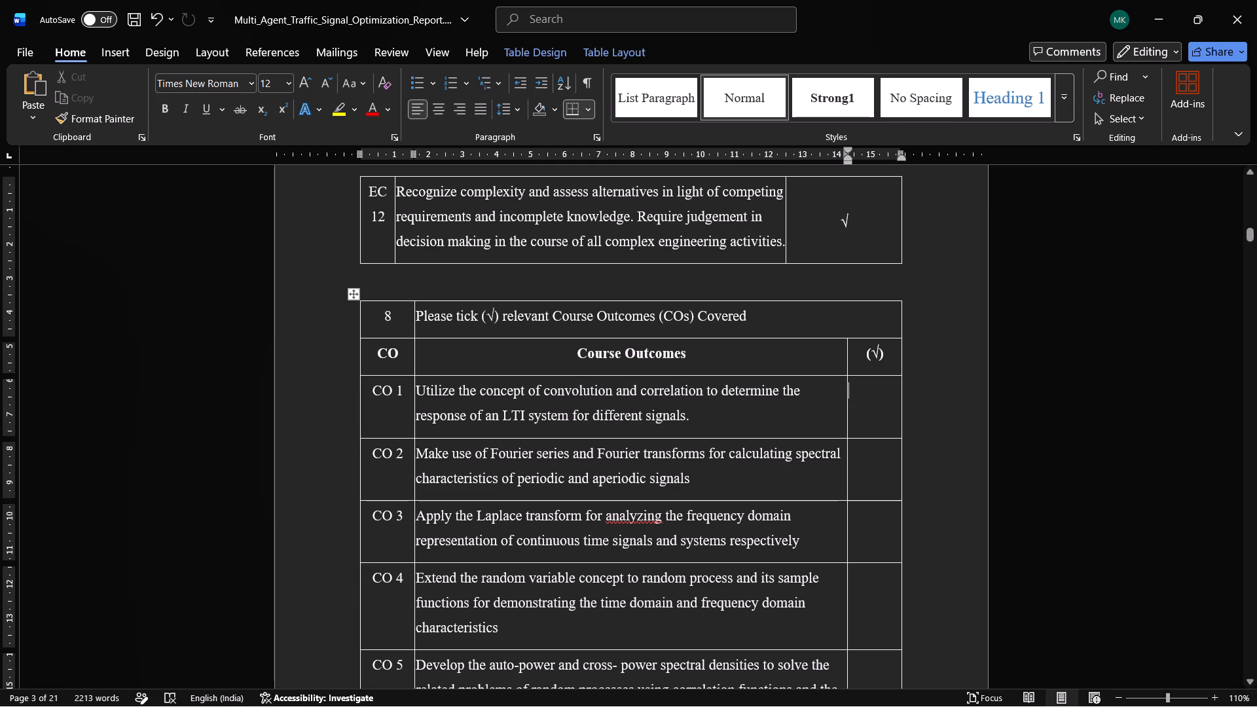
{"action": "left_click", "coordinate": [876, 277]}
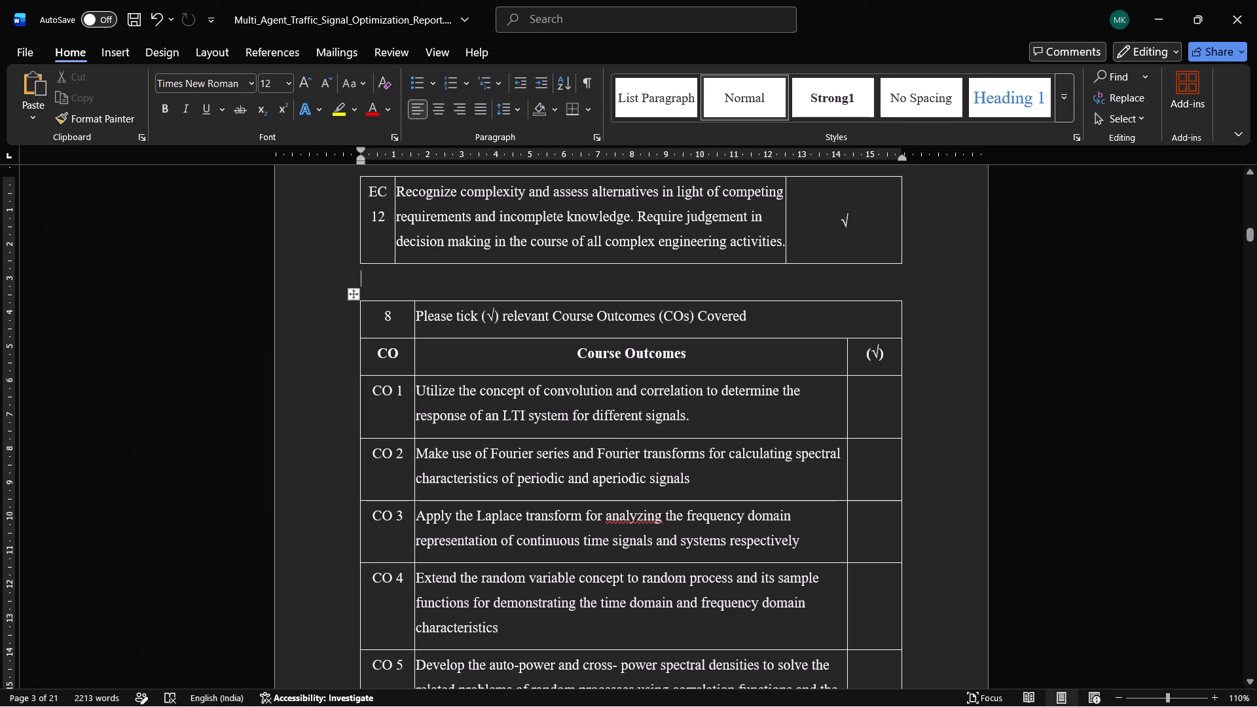
{"action": "left_click", "coordinate": [887, 336]}
{"action": "left_click", "coordinate": [892, 365]}
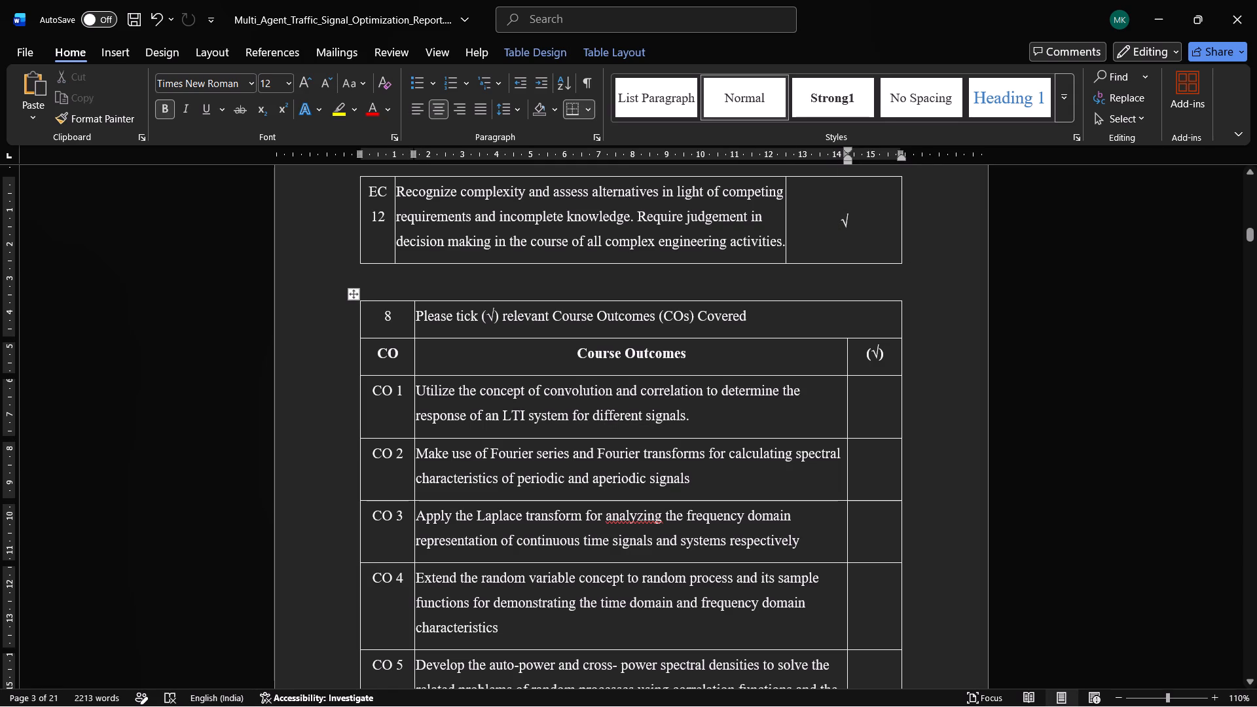
{"action": "left_click", "coordinate": [871, 393]}
{"action": "key", "text": "ctrl+shift+Down"}
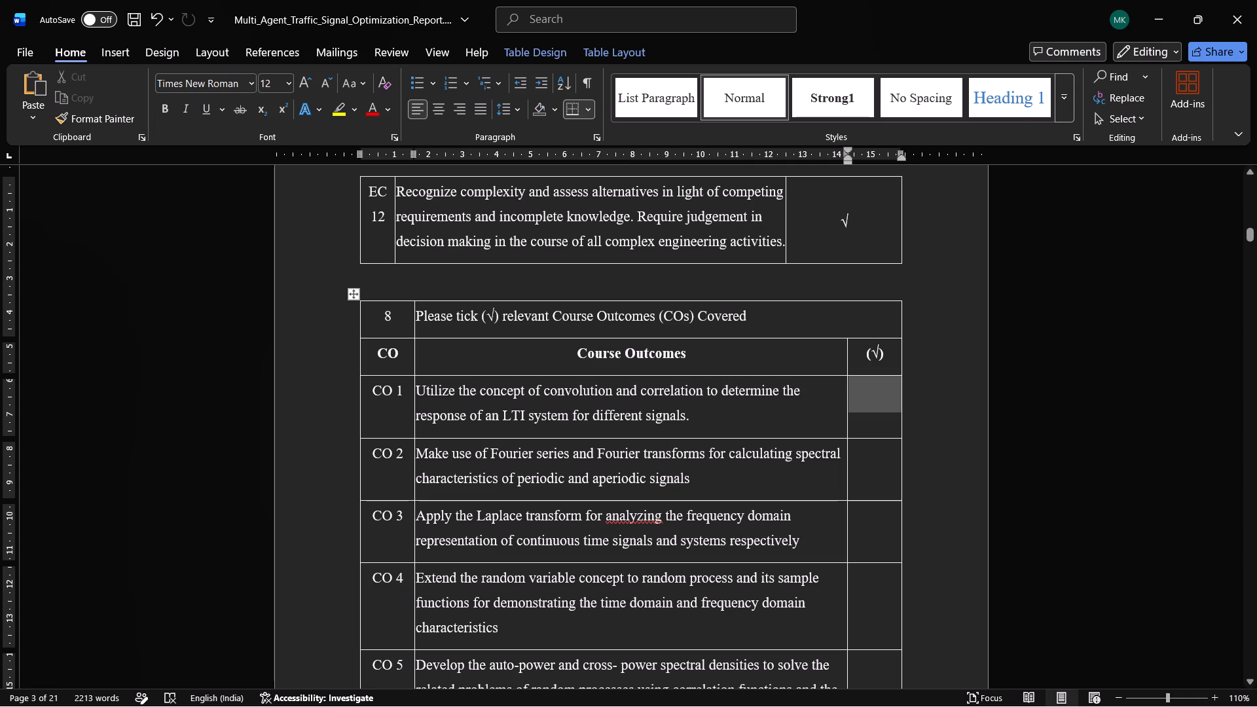
{"action": "key", "text": "ctrl+shift+Down"}
{"action": "key", "text": "ctrl+shift+Down"}
{"action": "key", "text": "ctrl+shift+Down"}
{"action": "key", "text": "ctrl+shift+Down"}
{"action": "key", "text": "ctrl+shift+Down"}
{"action": "key", "text": "ctrl+shift+Down"}
{"action": "key", "text": "ctrl+shift+Down"}
{"action": "key", "text": "ctrl+shift+Down"}
{"action": "key", "text": "ctrl+shift+Down"}
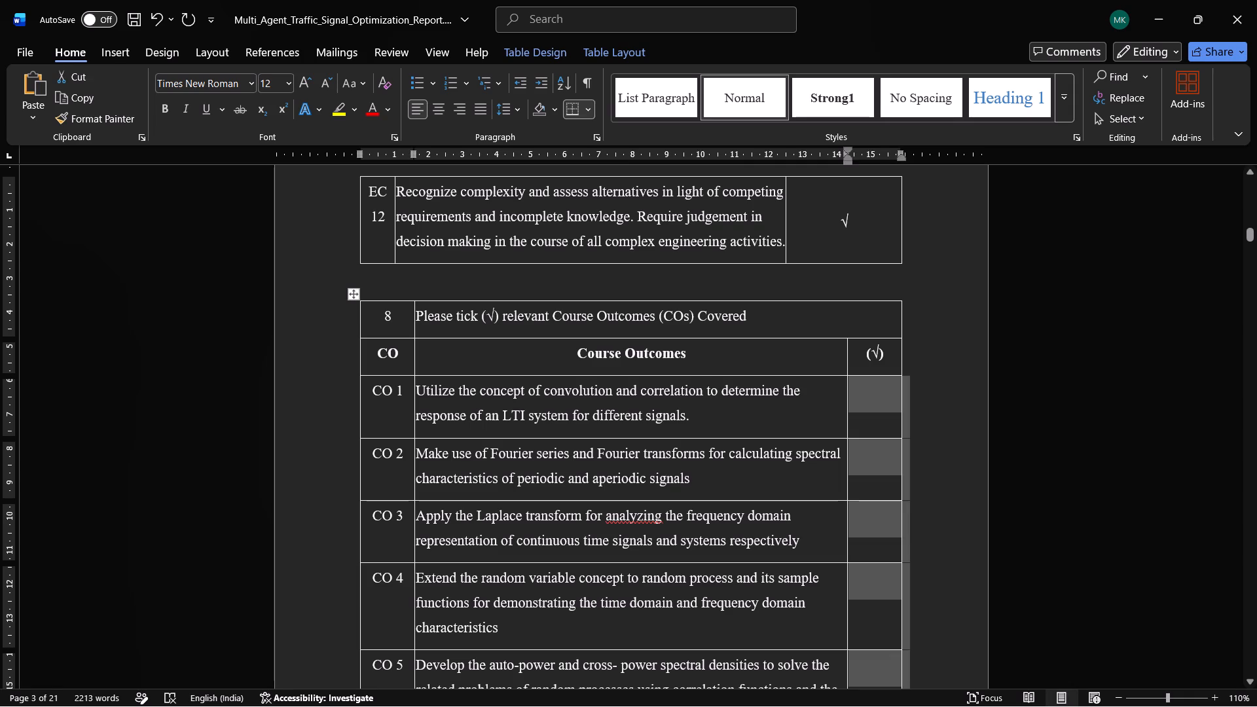
{"action": "scroll", "coordinate": [858, 400], "scroll_direction": "down", "scroll_amount": 3, "text": "ctrl+shift"}
{"action": "scroll", "coordinate": [913, 456], "scroll_direction": "down", "scroll_amount": 2, "text": "ctrl+shift"}
{"action": "key", "text": "ctrl+shift+Down"}
{"action": "key", "text": "ctrl+shift+Down"}
{"action": "key", "text": "ctrl+shift+Down"}
{"action": "key", "text": "ctrl+shift+Down"}
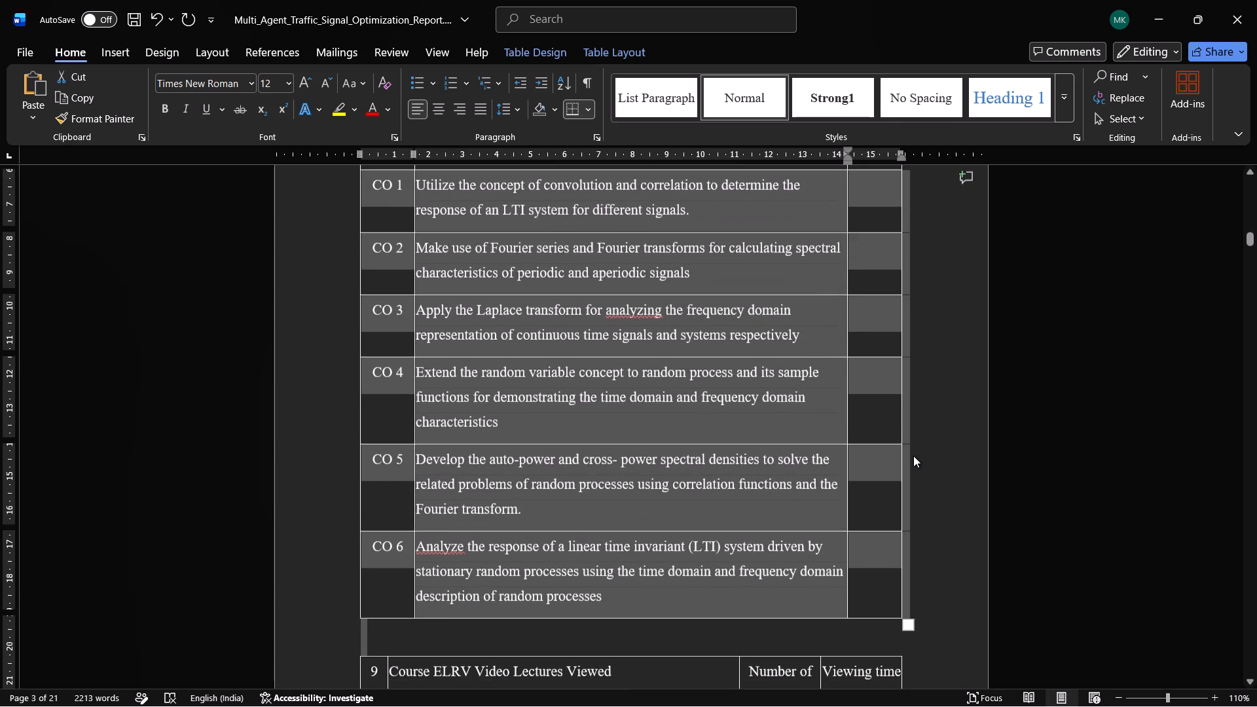
{"action": "key", "text": "ctrl+shift+Up"}
{"action": "key", "text": "ctrl+shift+Up"}
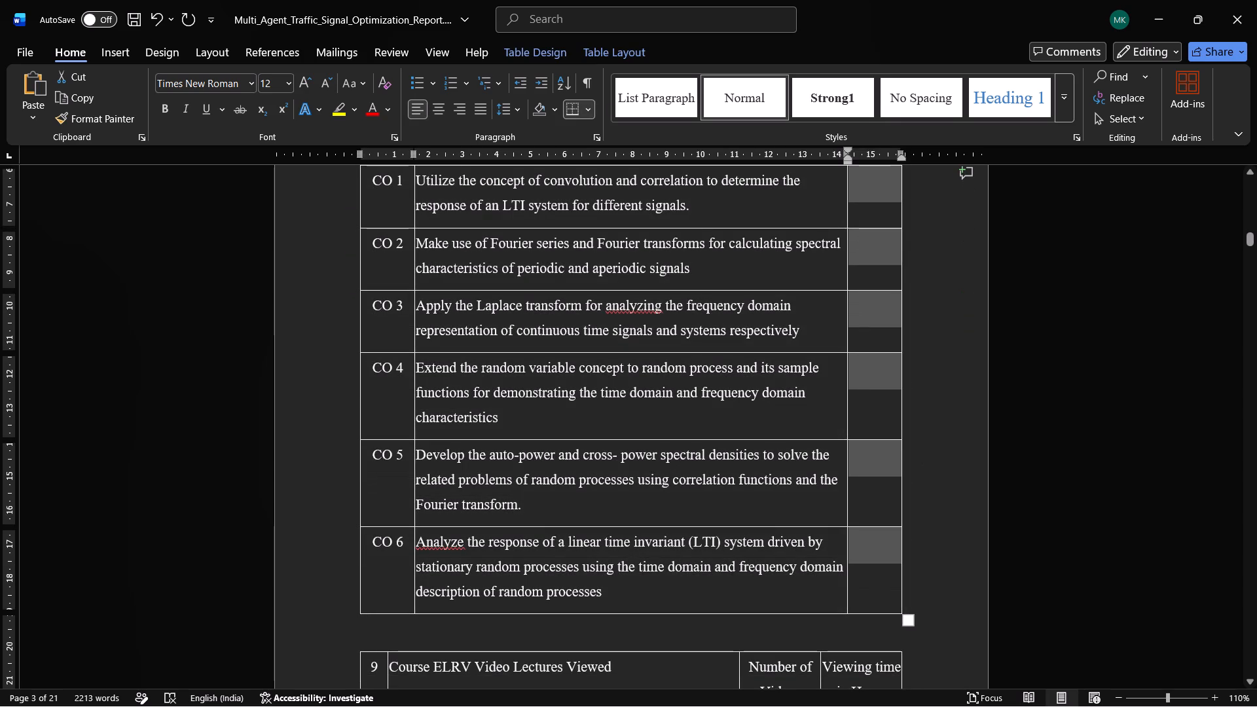
{"action": "key", "text": "ctrl+v"}
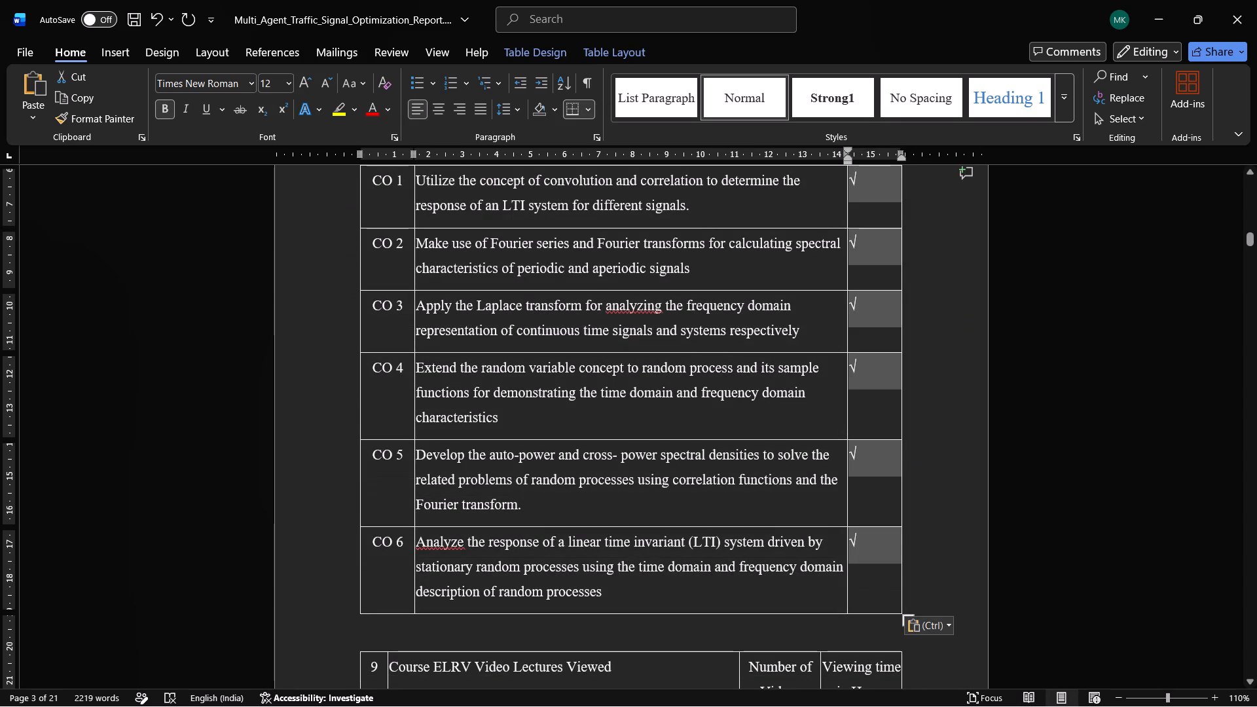
{"action": "key", "text": "ctrl+e"}
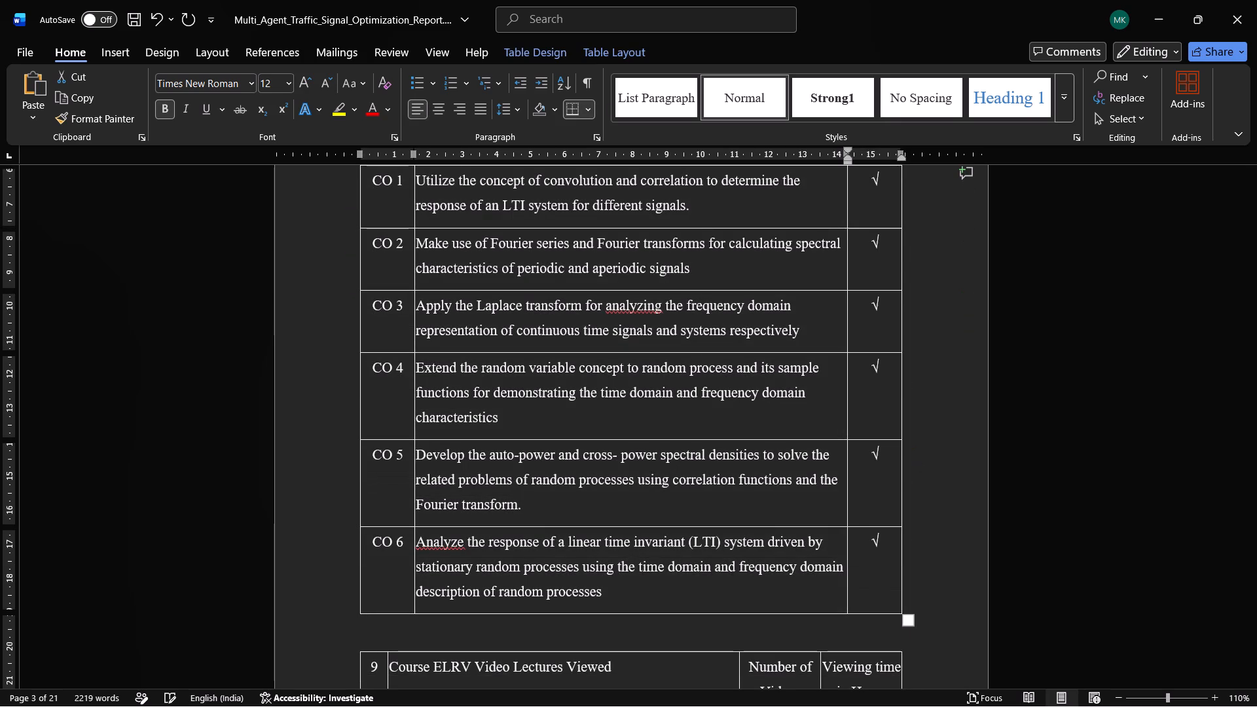
Undo a trial page break in the course outcomes tick column and add a left-aligned empty line below the CO 1 tick.
{"action": "key", "text": "ctrl+Return"}
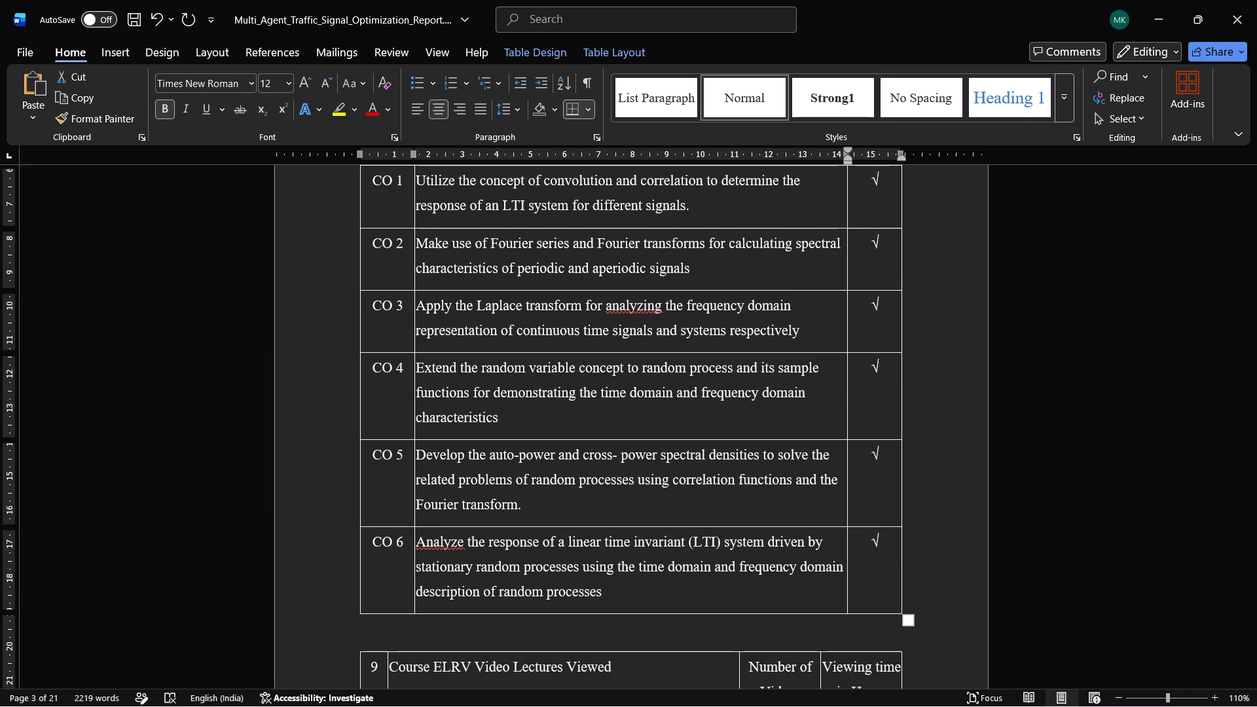
{"action": "key", "text": "ctrl+z"}
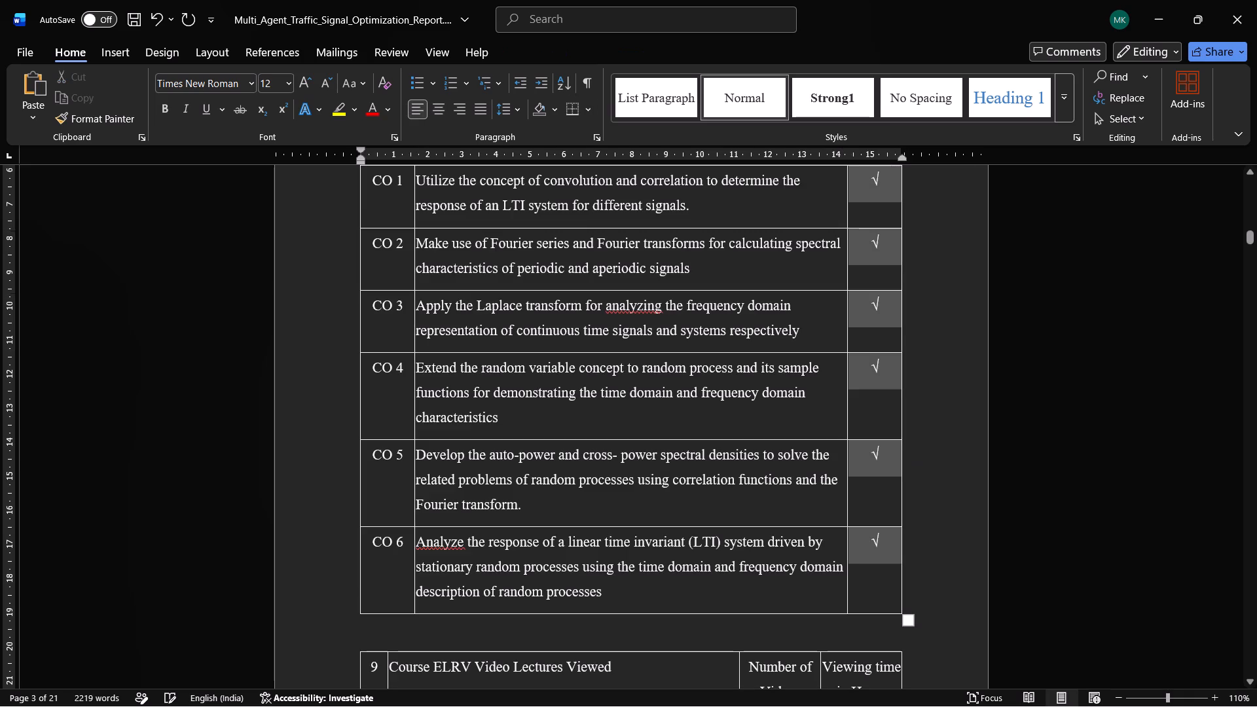
{"action": "key", "text": "Return"}
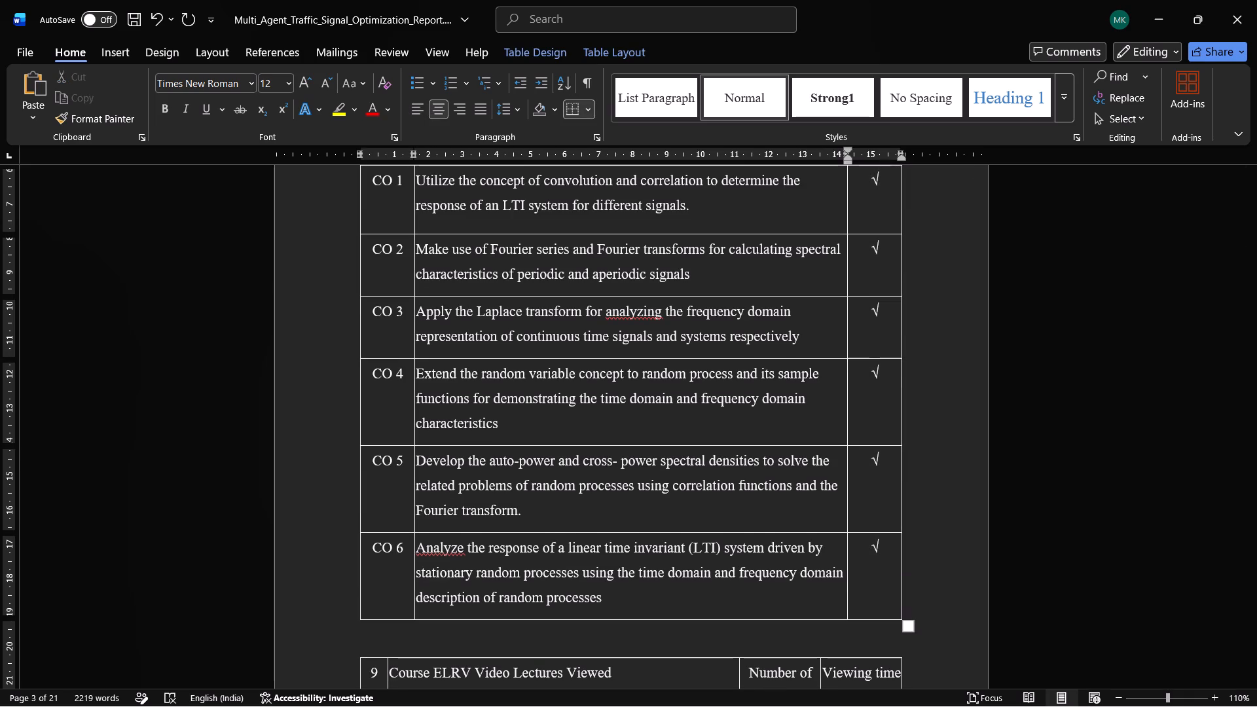
{"action": "key", "text": "BackSpace"}
Insert three blank lines above the Course ELRV Video Lectures Viewed table to push it onto the next page.
{"action": "scroll", "coordinate": [913, 456], "scroll_direction": "up", "scroll_amount": 4}
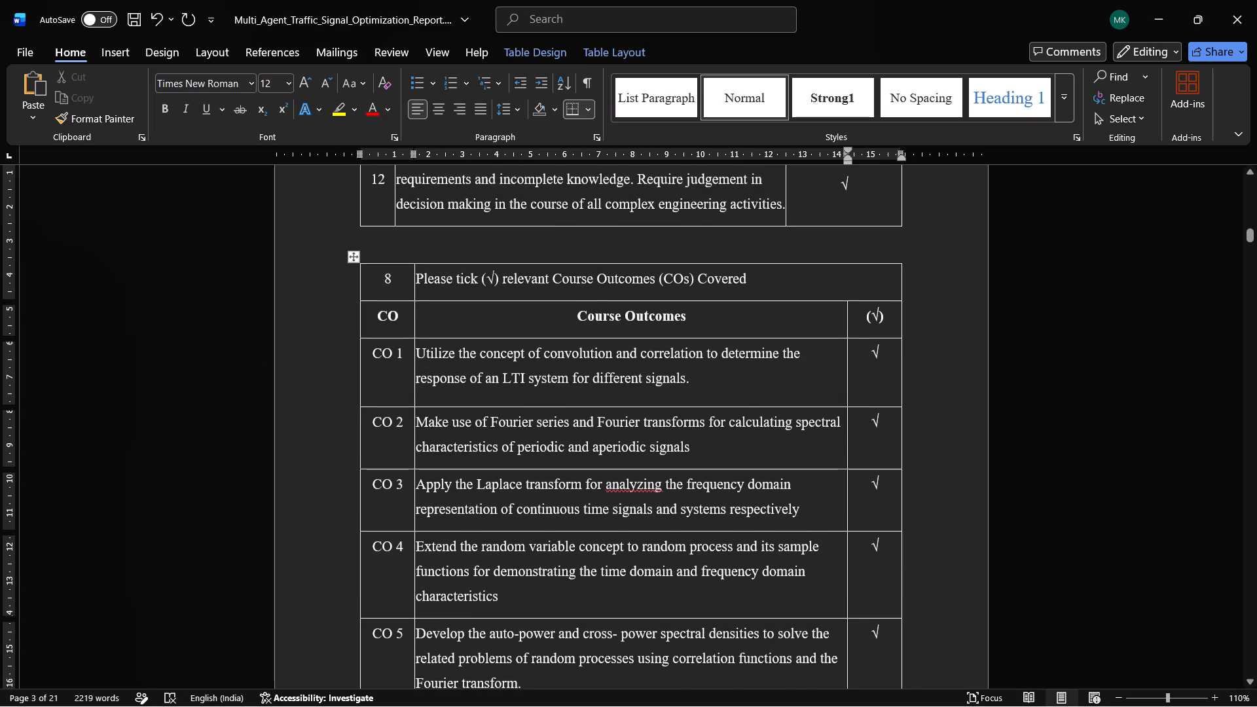
{"action": "scroll", "coordinate": [909, 446], "scroll_direction": "up", "scroll_amount": 2}
{"action": "scroll", "coordinate": [909, 445], "scroll_direction": "down", "scroll_amount": 4}
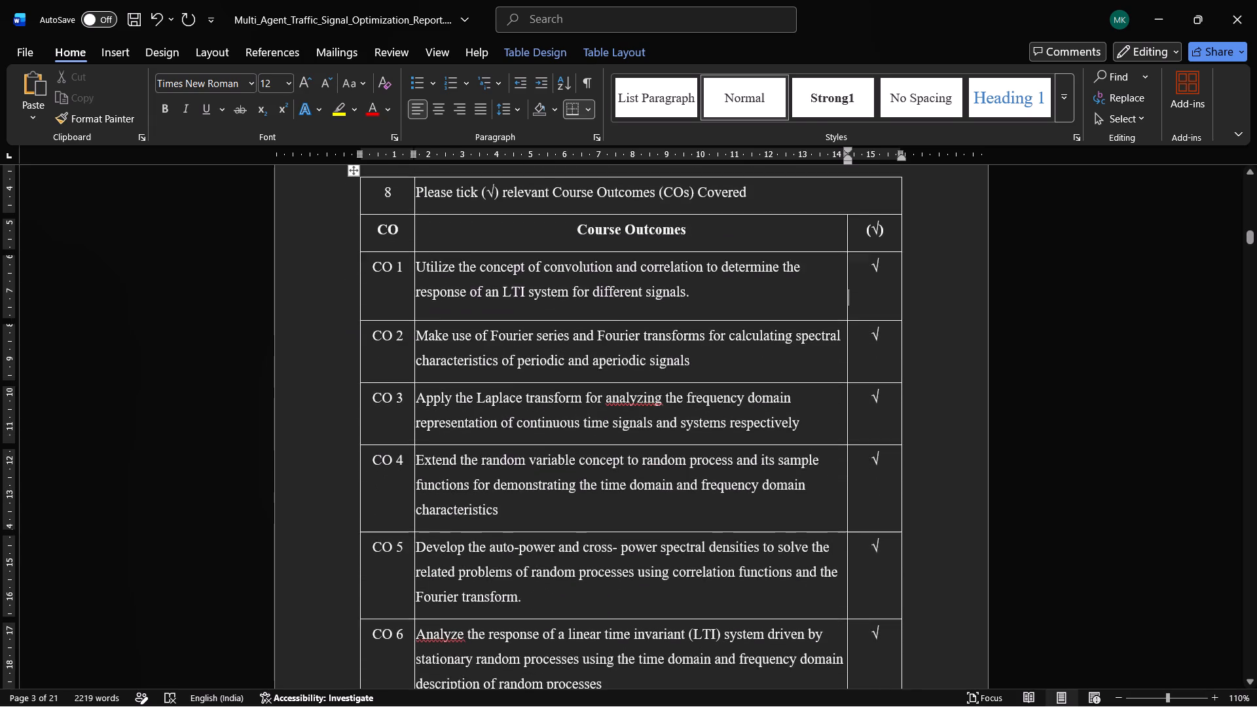
{"action": "scroll", "coordinate": [909, 444], "scroll_direction": "down", "scroll_amount": 10}
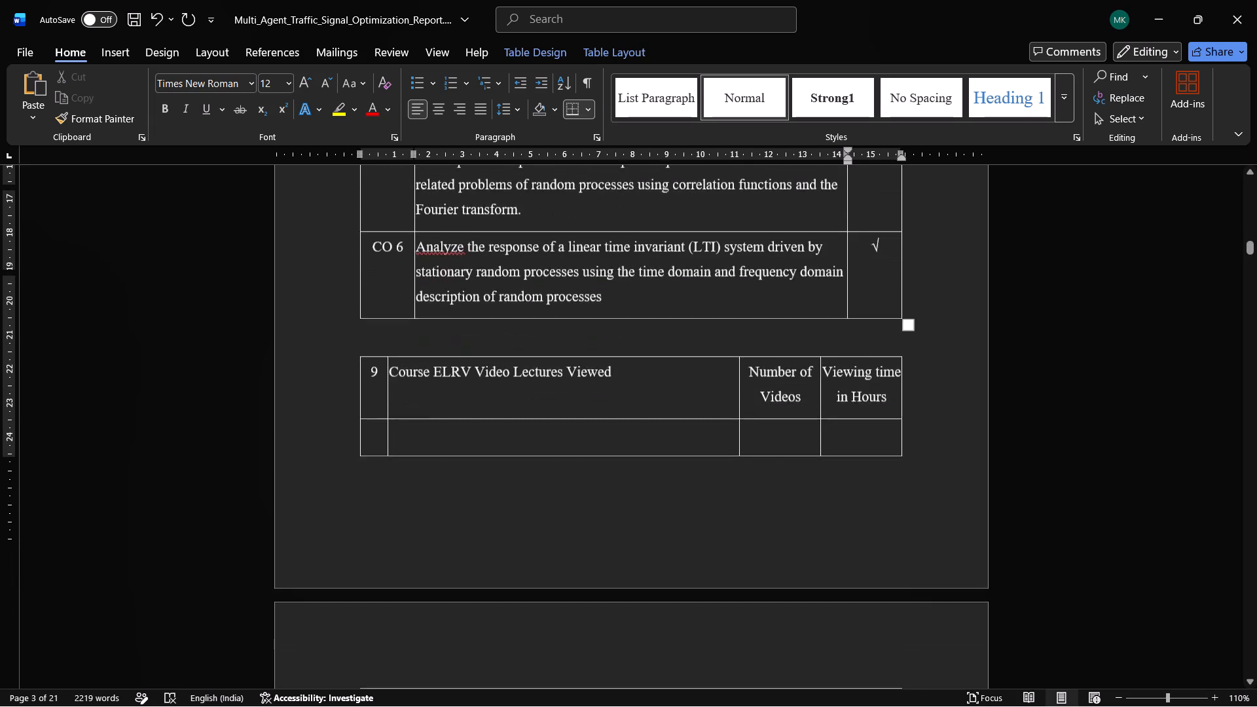
{"action": "scroll", "coordinate": [909, 444], "scroll_direction": "down", "scroll_amount": 7}
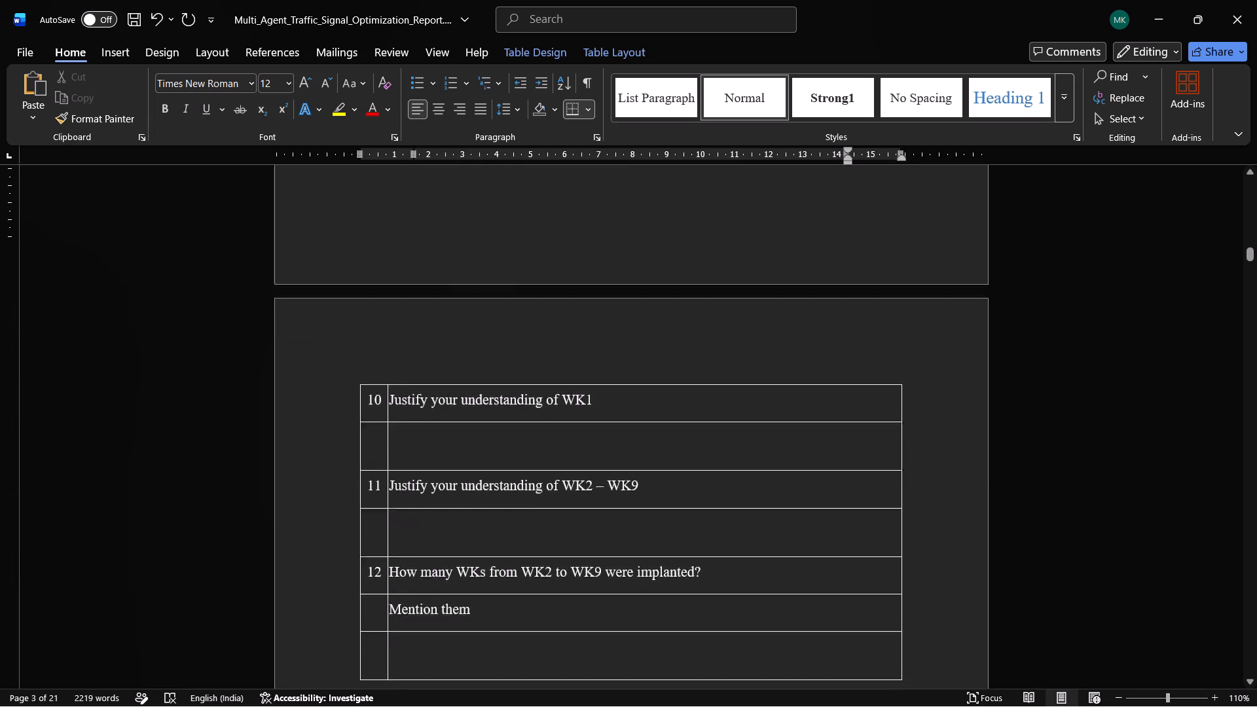
{"action": "scroll", "coordinate": [909, 444], "scroll_direction": "up", "scroll_amount": 6}
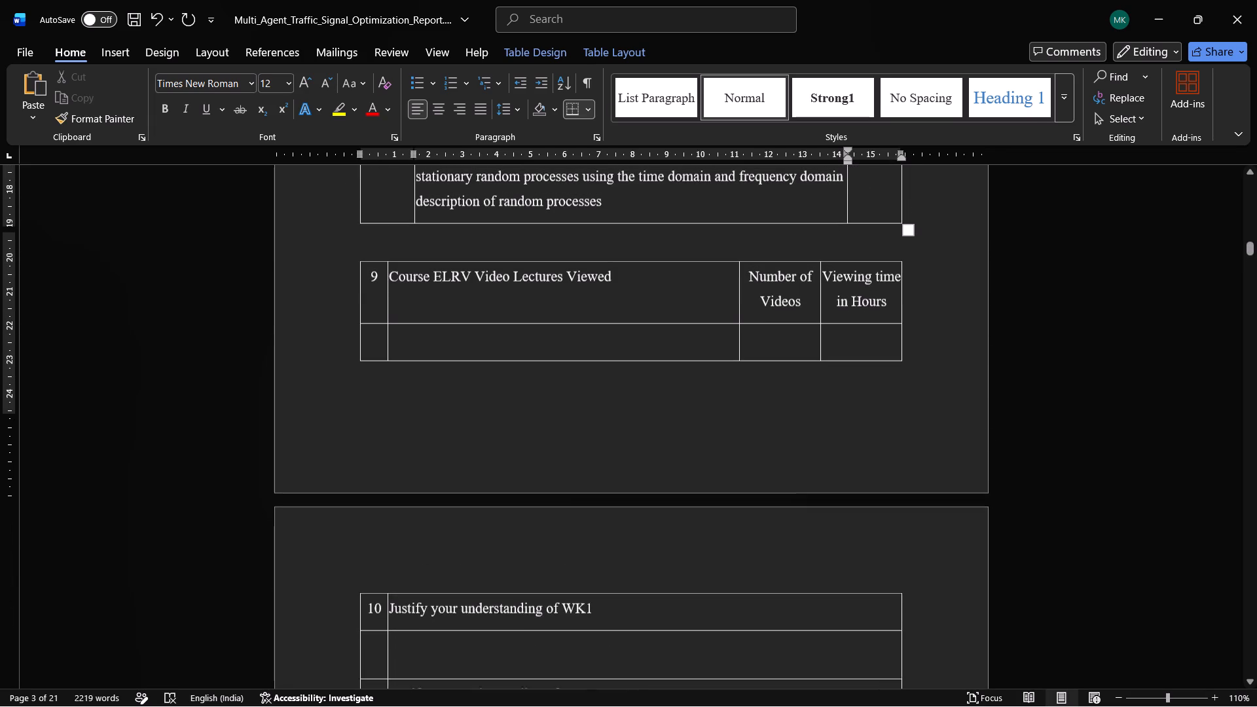
{"action": "left_click", "coordinate": [459, 257]}
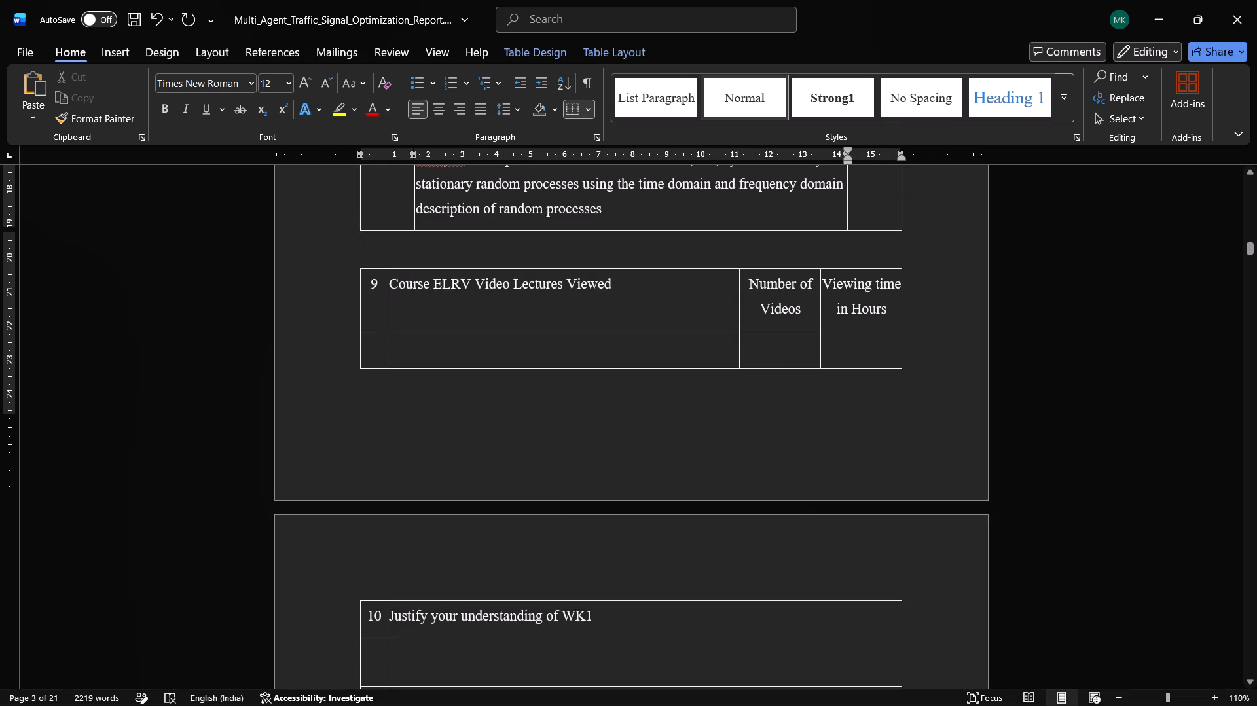
{"action": "key", "text": "Return"}
{"action": "key", "text": "Return"}
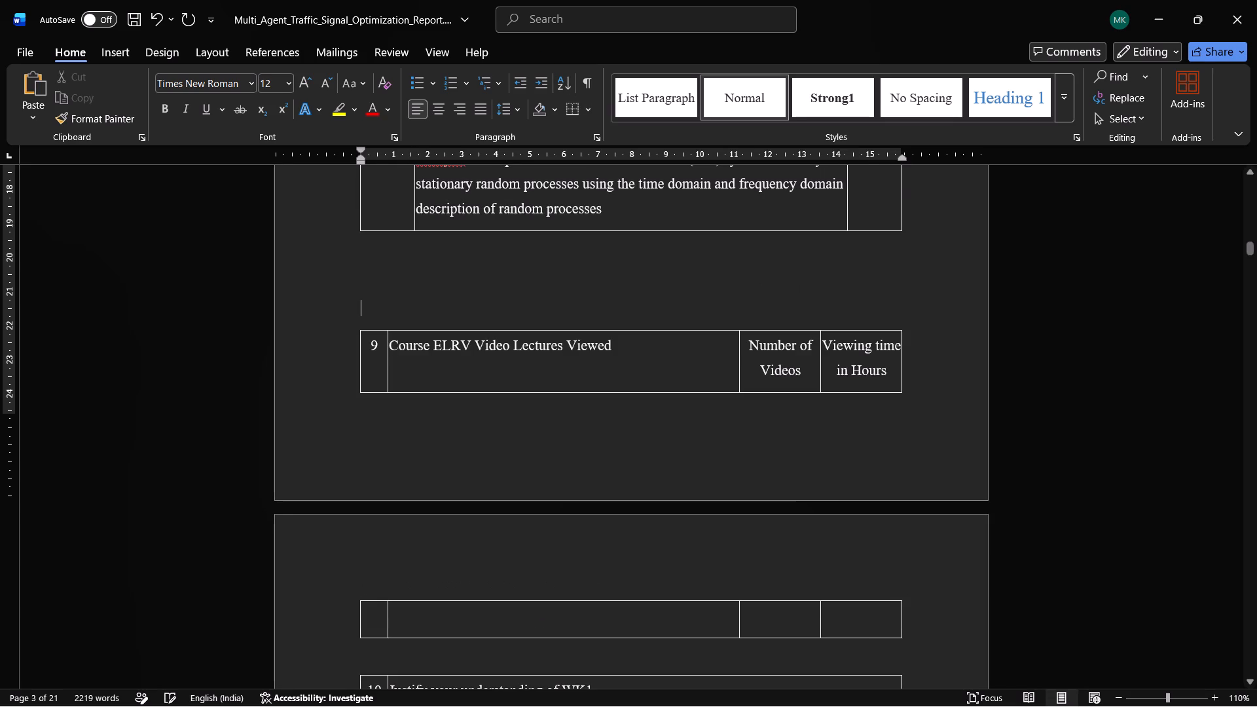
{"action": "key", "text": "Return"}
Review the form's remaining questions 9 to 12 and the date and signature area on the following page.
{"action": "scroll", "coordinate": [507, 407], "scroll_direction": "down", "scroll_amount": 5}
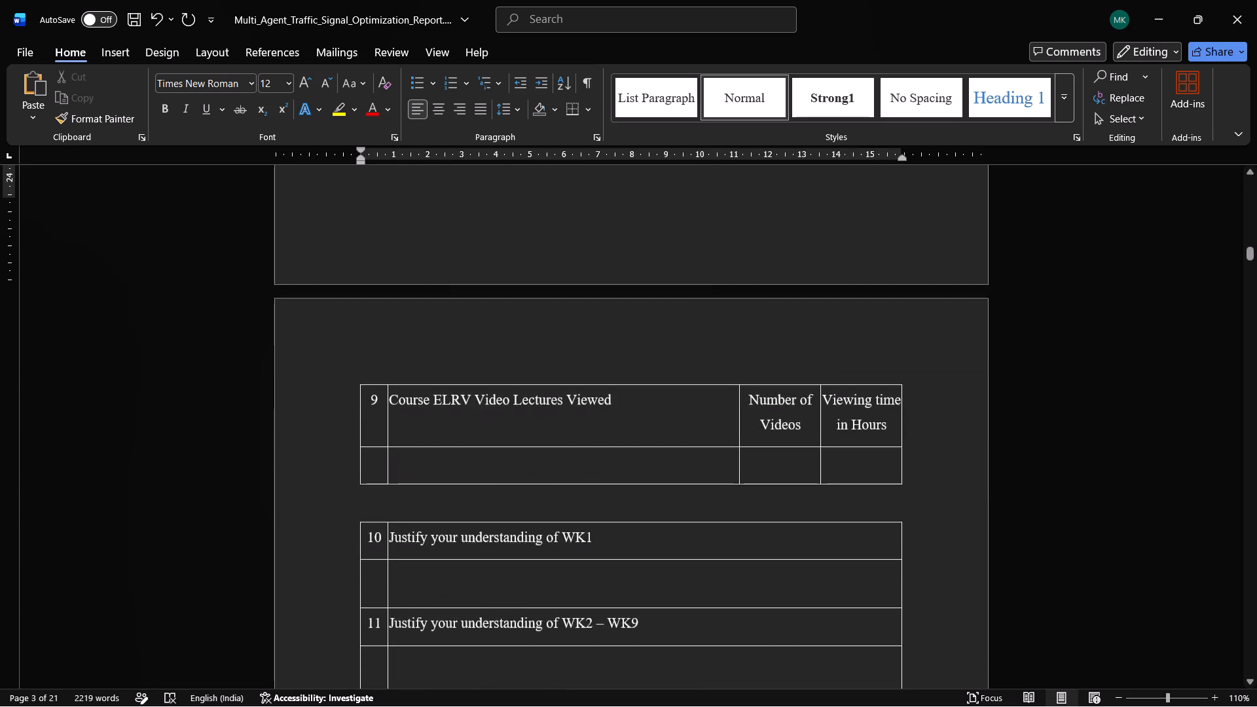
{"action": "scroll", "coordinate": [507, 408], "scroll_direction": "down", "scroll_amount": 3}
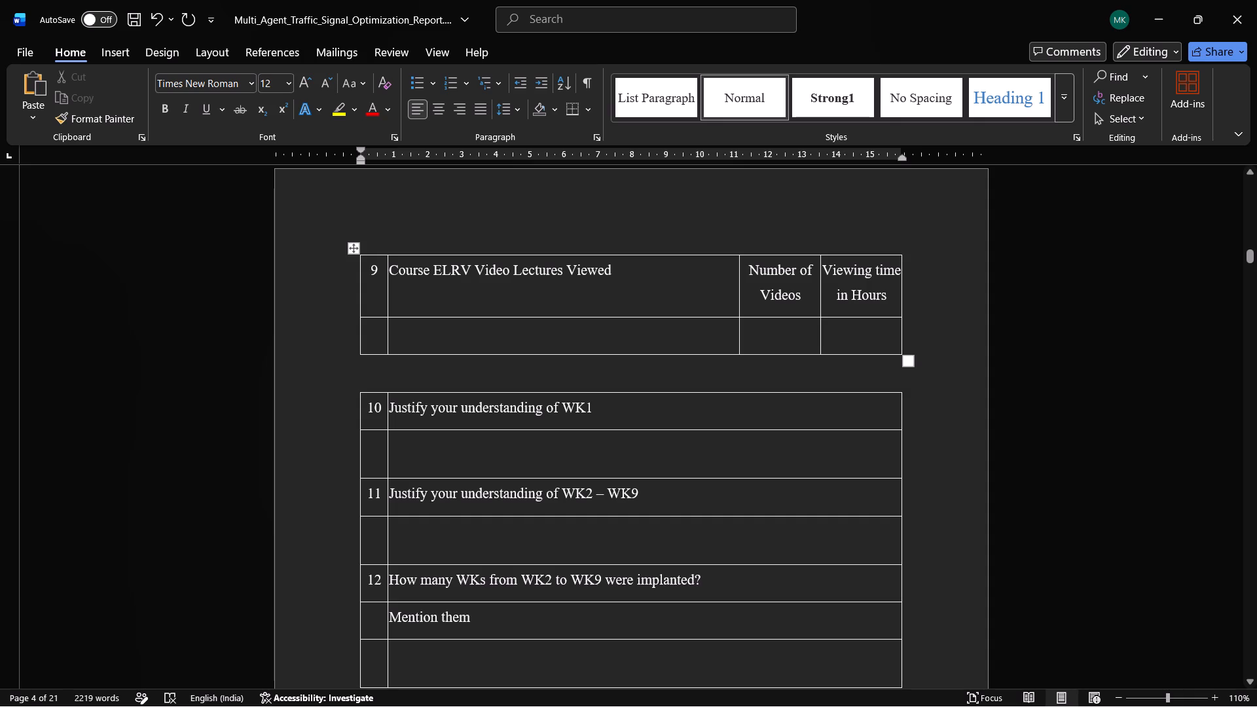
{"action": "scroll", "coordinate": [613, 291], "scroll_direction": "down", "scroll_amount": 5}
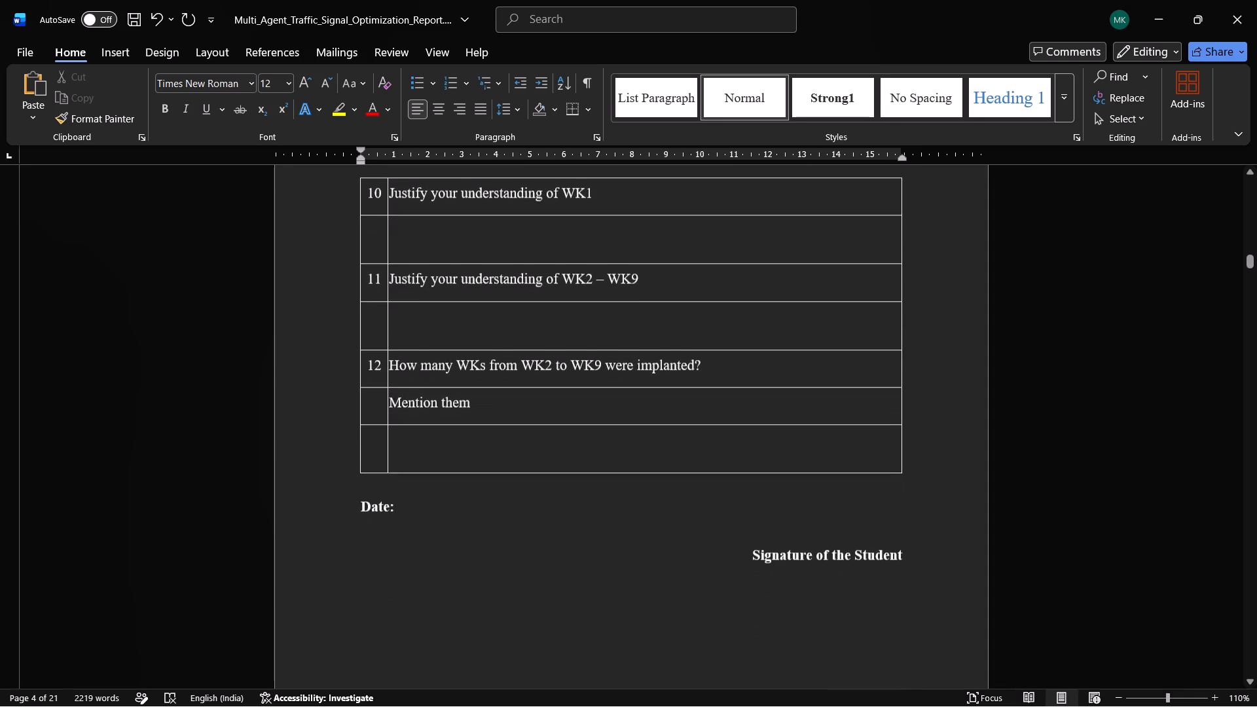
{"action": "scroll", "coordinate": [613, 291], "scroll_direction": "up", "scroll_amount": 2}
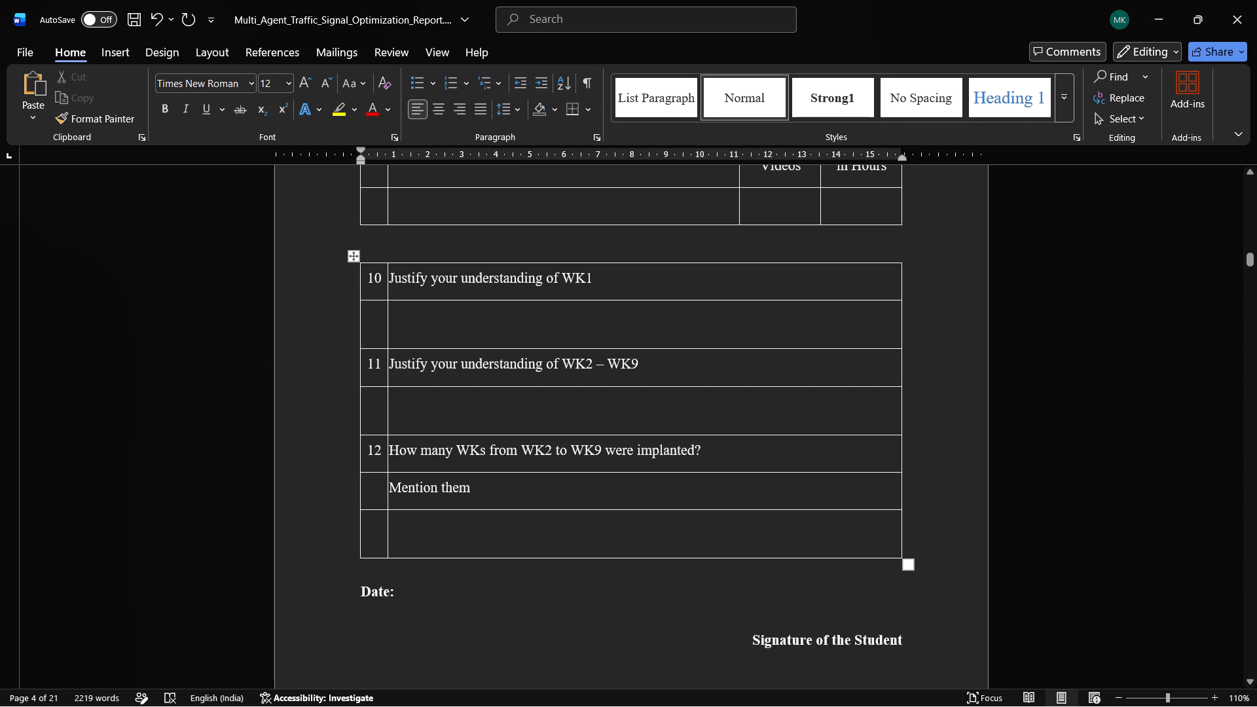
{"action": "scroll", "coordinate": [507, 539], "scroll_direction": "up", "scroll_amount": 9}
{"action": "scroll", "coordinate": [507, 538], "scroll_direction": "down", "scroll_amount": 5}
{"action": "scroll", "coordinate": [507, 538], "scroll_direction": "up", "scroll_amount": 1}
{"action": "scroll", "coordinate": [507, 538], "scroll_direction": "down", "scroll_amount": 8}
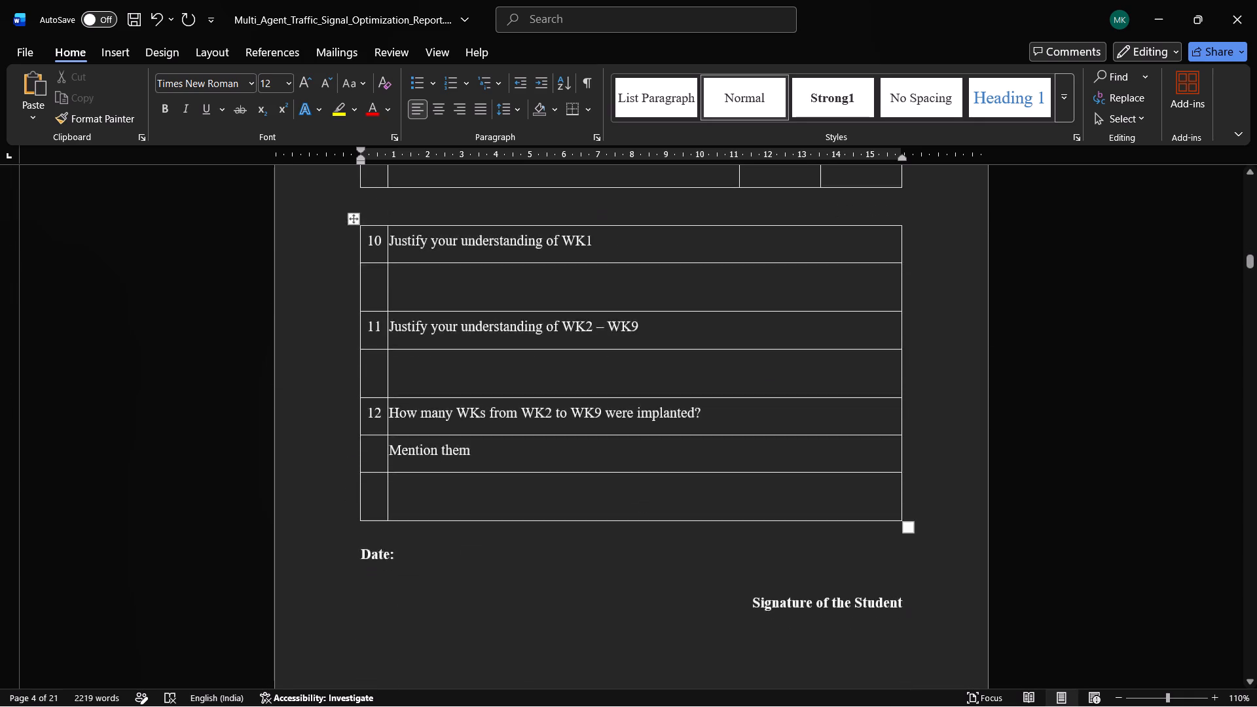
Delete the "Under the guidance of" and "Faculty Supervisor" lines from the project report's title page.
{"action": "scroll", "coordinate": [507, 538], "scroll_direction": "down", "scroll_amount": 18}
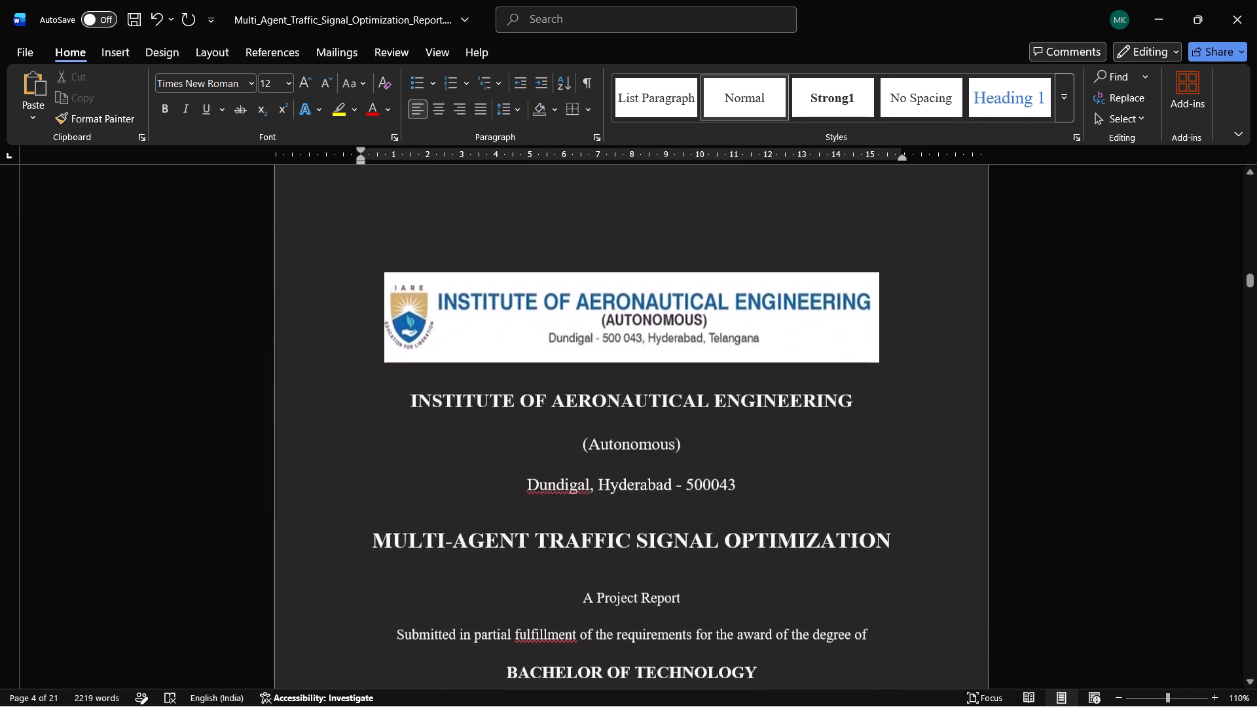
{"action": "scroll", "coordinate": [507, 538], "scroll_direction": "down", "scroll_amount": 4}
{"action": "scroll", "coordinate": [689, 406], "scroll_direction": "down", "scroll_amount": 8}
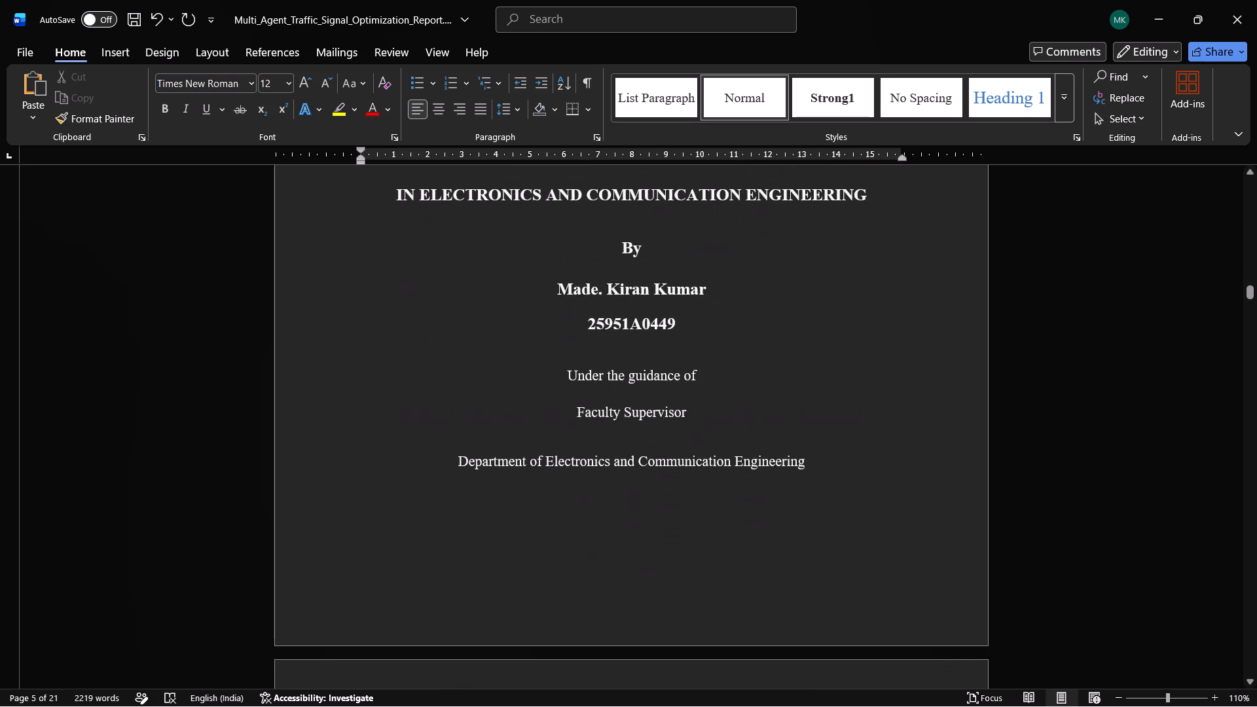
{"action": "scroll", "coordinate": [562, 437], "scroll_direction": "down", "scroll_amount": 2}
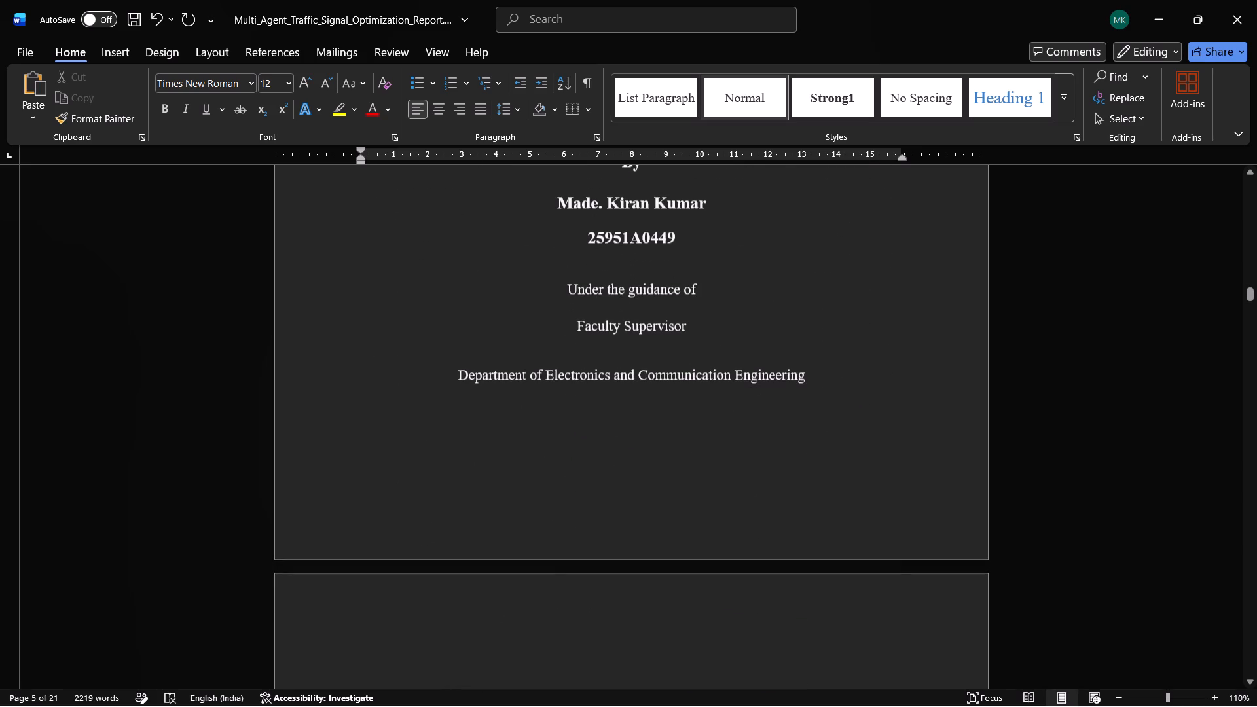
{"action": "left_click_drag", "start_coordinate": [696, 325], "coordinate": [547, 300]}
{"action": "key", "text": "BackSpace"}
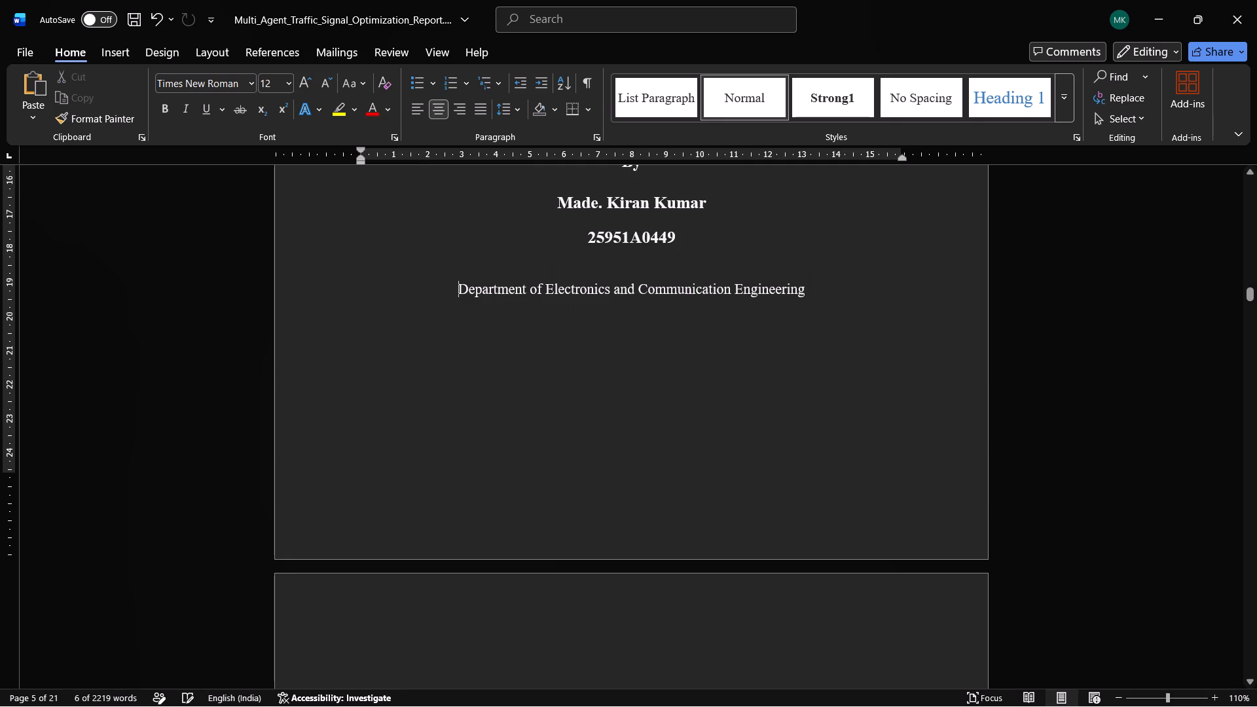
Change the font colour of the CERTIFICATE heading on the certificate page from blue to match the plain body text.
{"action": "scroll", "coordinate": [697, 274], "scroll_direction": "down", "scroll_amount": 11}
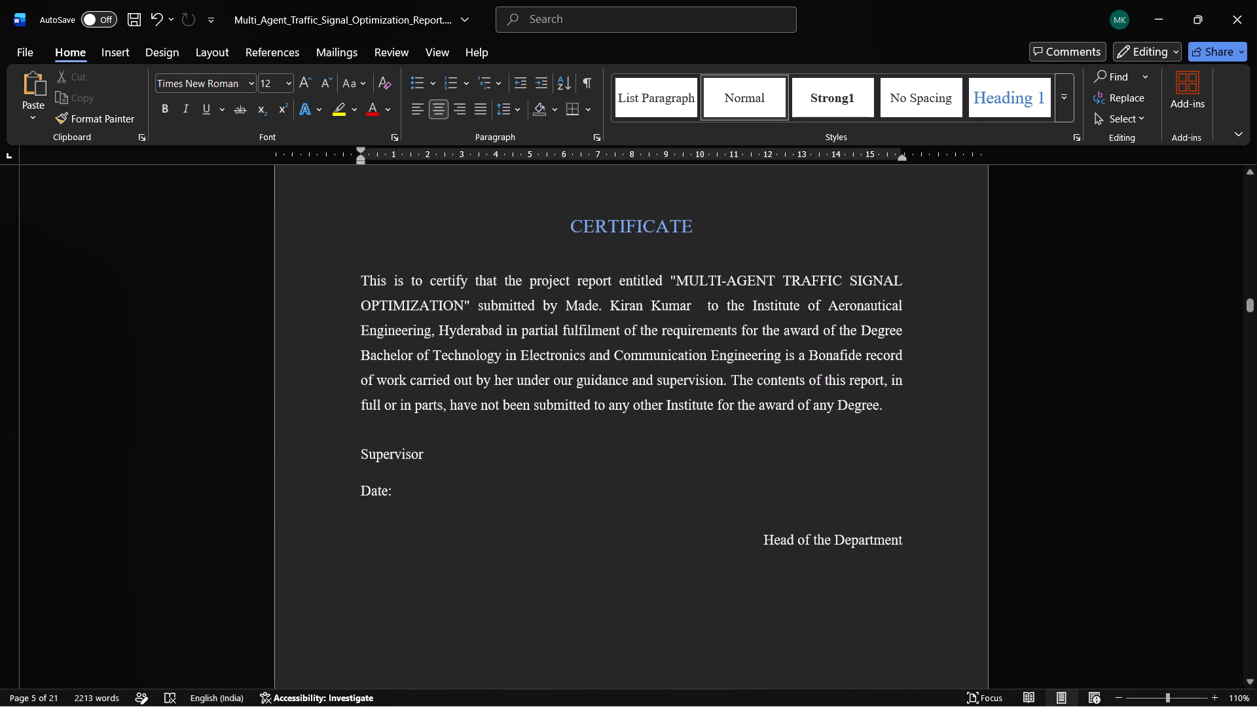
{"action": "left_click_drag", "start_coordinate": [701, 224], "coordinate": [487, 227]}
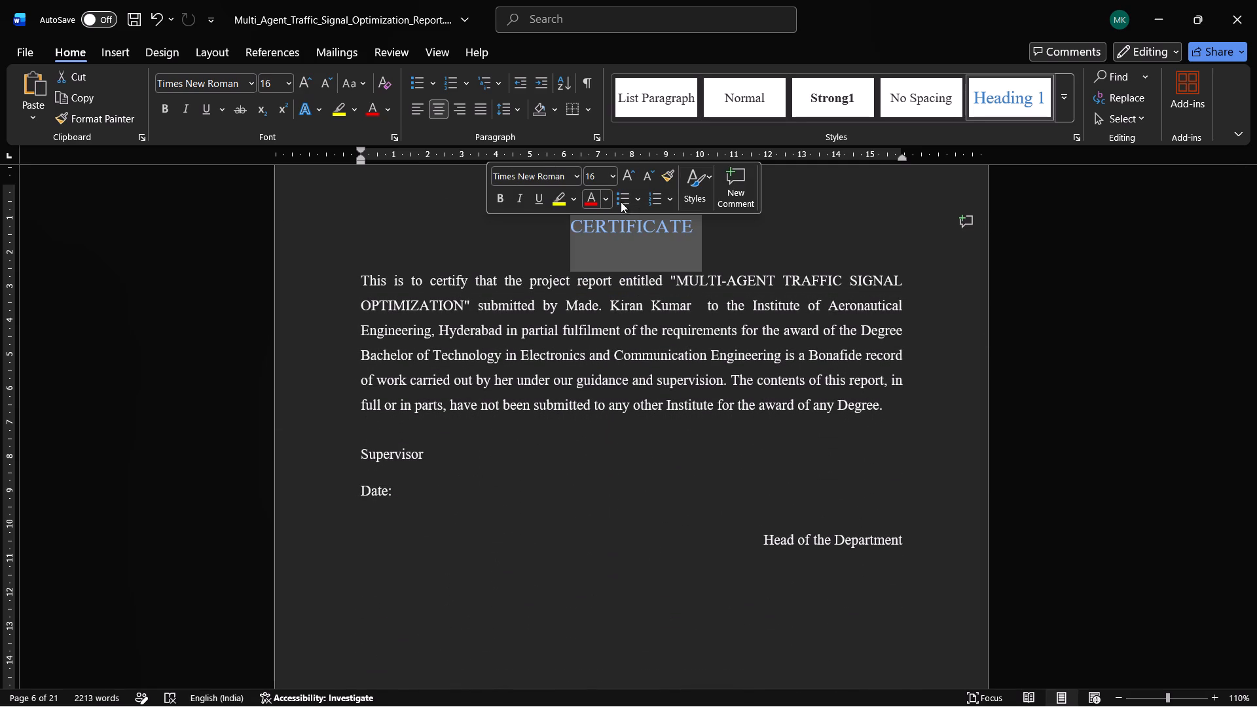
{"action": "left_click", "coordinate": [610, 202]}
{"action": "left_click", "coordinate": [619, 308]}
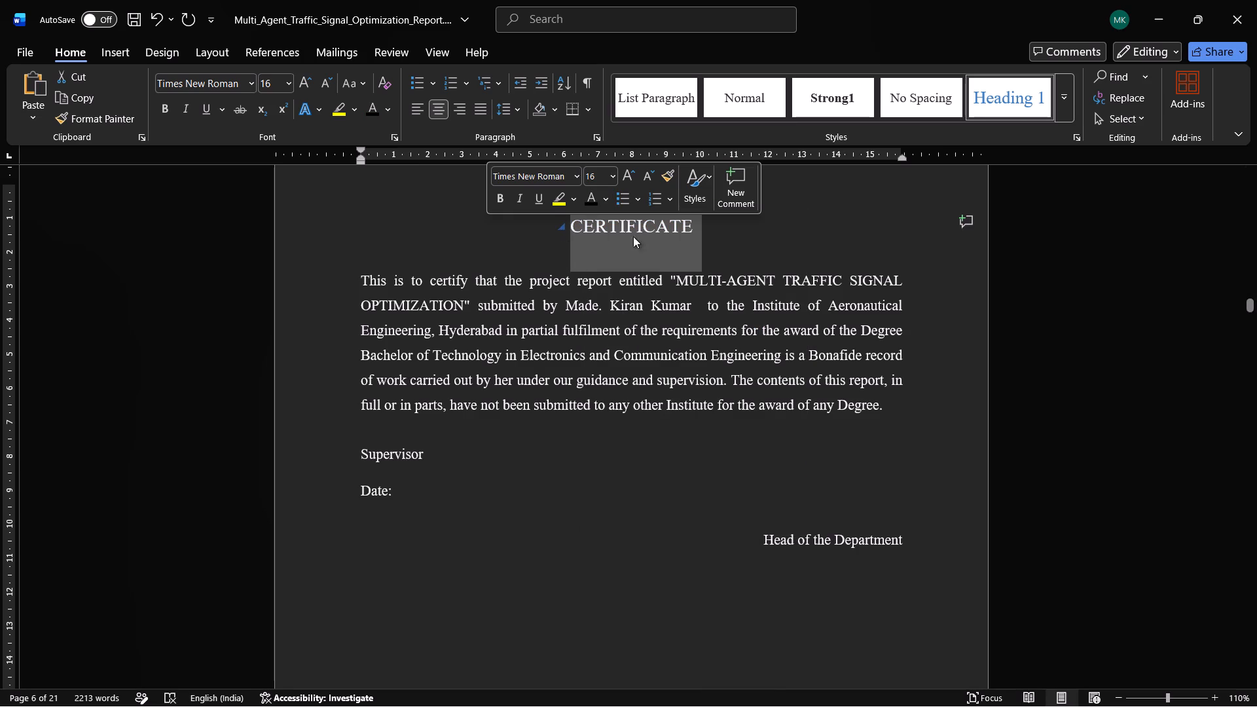
{"action": "left_click", "coordinate": [662, 477]}
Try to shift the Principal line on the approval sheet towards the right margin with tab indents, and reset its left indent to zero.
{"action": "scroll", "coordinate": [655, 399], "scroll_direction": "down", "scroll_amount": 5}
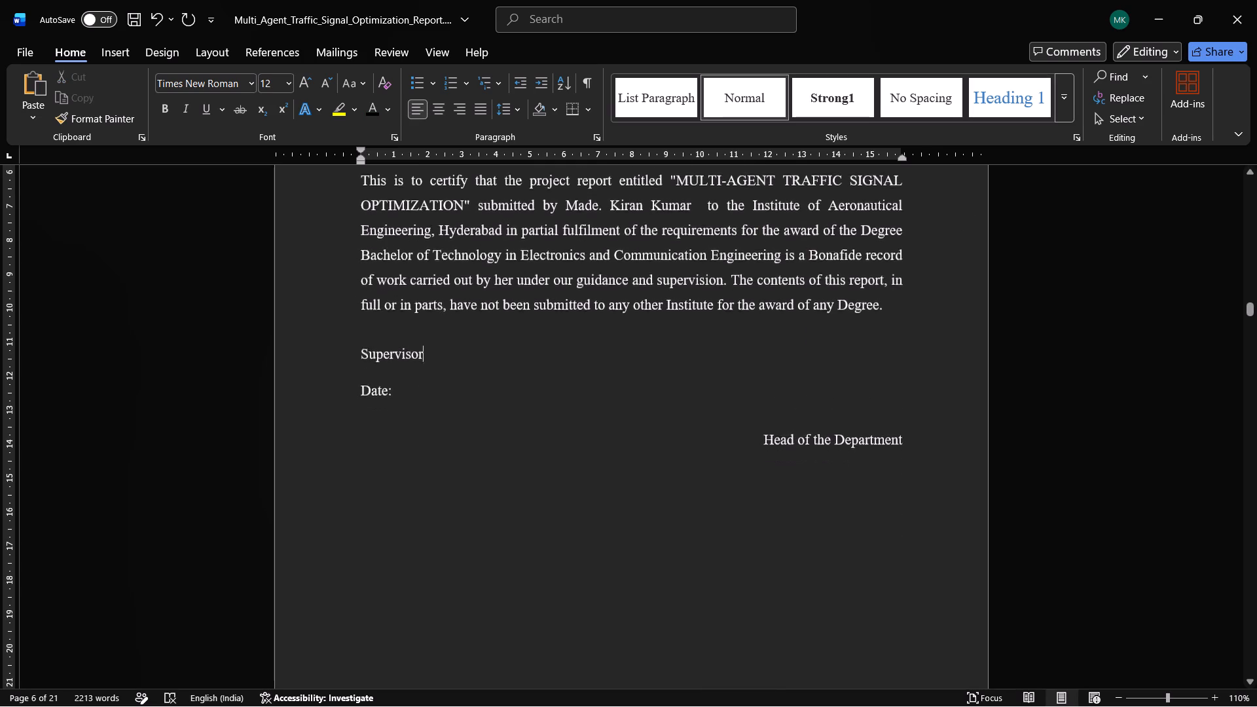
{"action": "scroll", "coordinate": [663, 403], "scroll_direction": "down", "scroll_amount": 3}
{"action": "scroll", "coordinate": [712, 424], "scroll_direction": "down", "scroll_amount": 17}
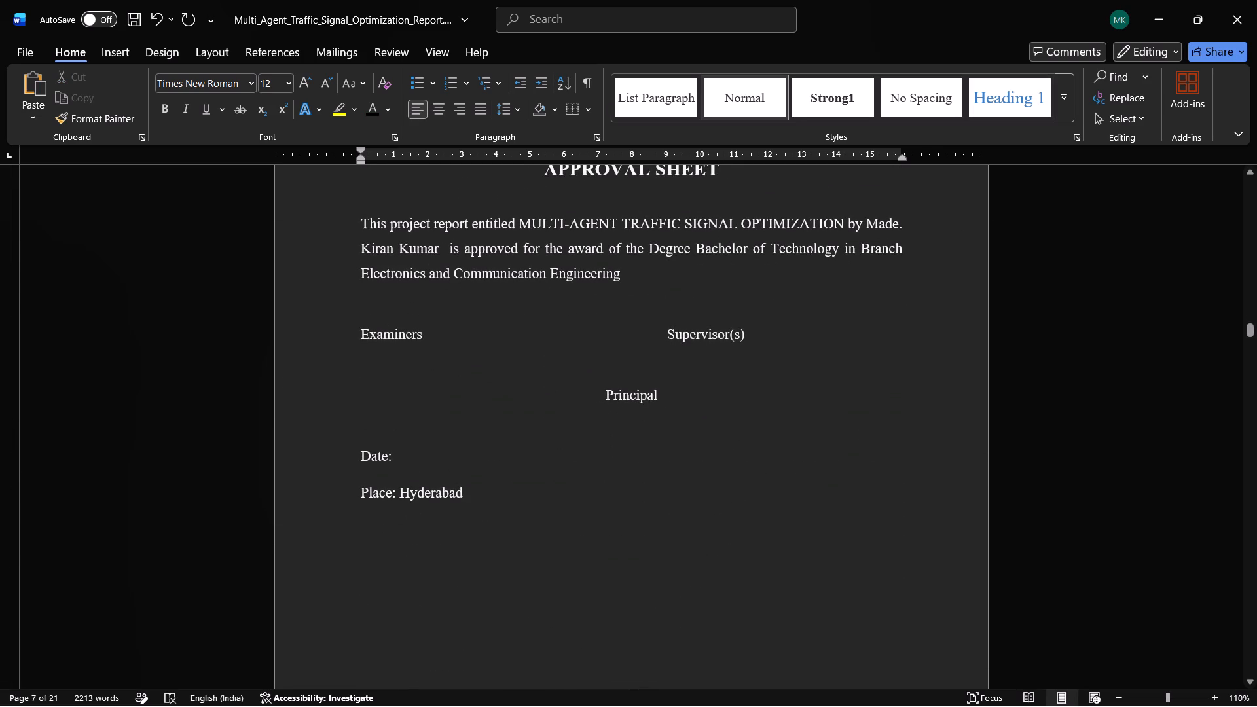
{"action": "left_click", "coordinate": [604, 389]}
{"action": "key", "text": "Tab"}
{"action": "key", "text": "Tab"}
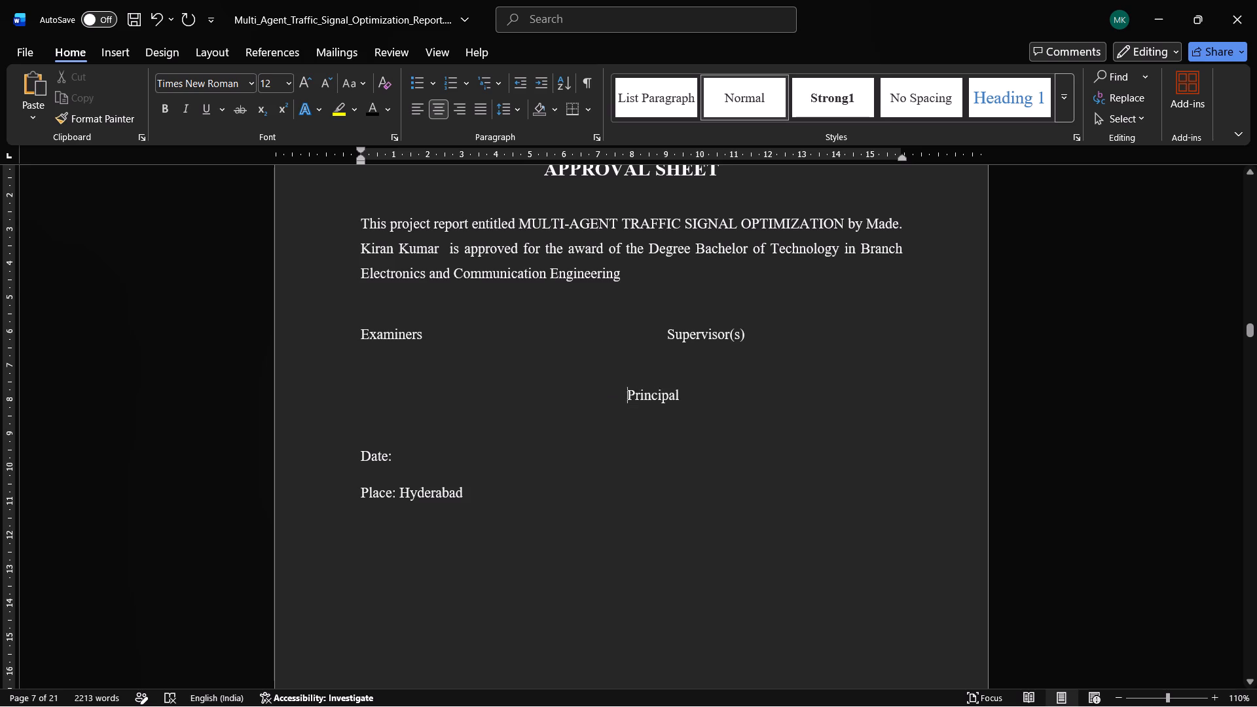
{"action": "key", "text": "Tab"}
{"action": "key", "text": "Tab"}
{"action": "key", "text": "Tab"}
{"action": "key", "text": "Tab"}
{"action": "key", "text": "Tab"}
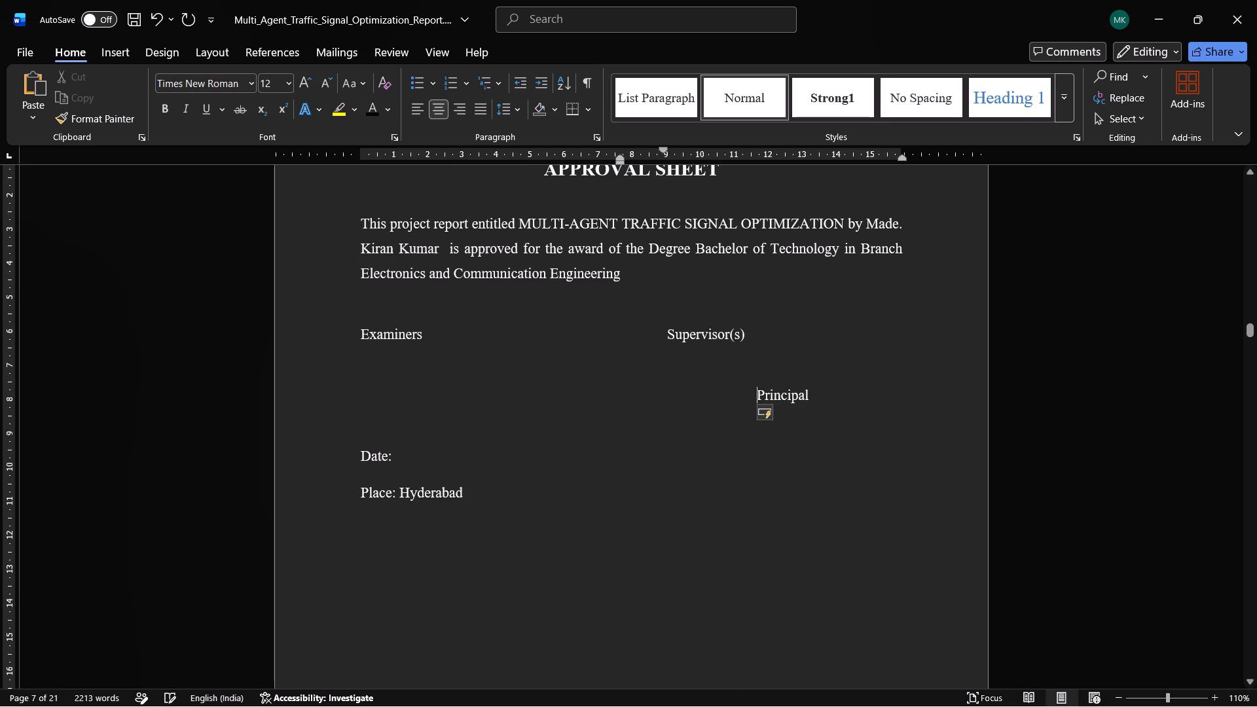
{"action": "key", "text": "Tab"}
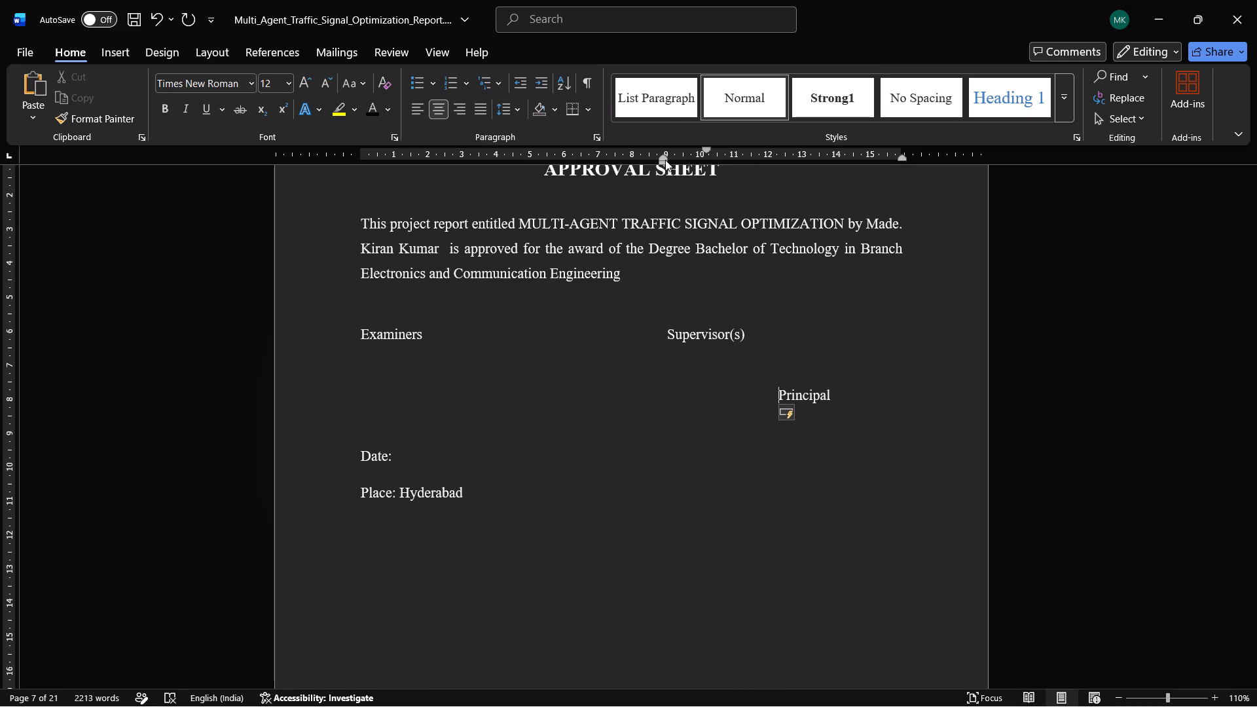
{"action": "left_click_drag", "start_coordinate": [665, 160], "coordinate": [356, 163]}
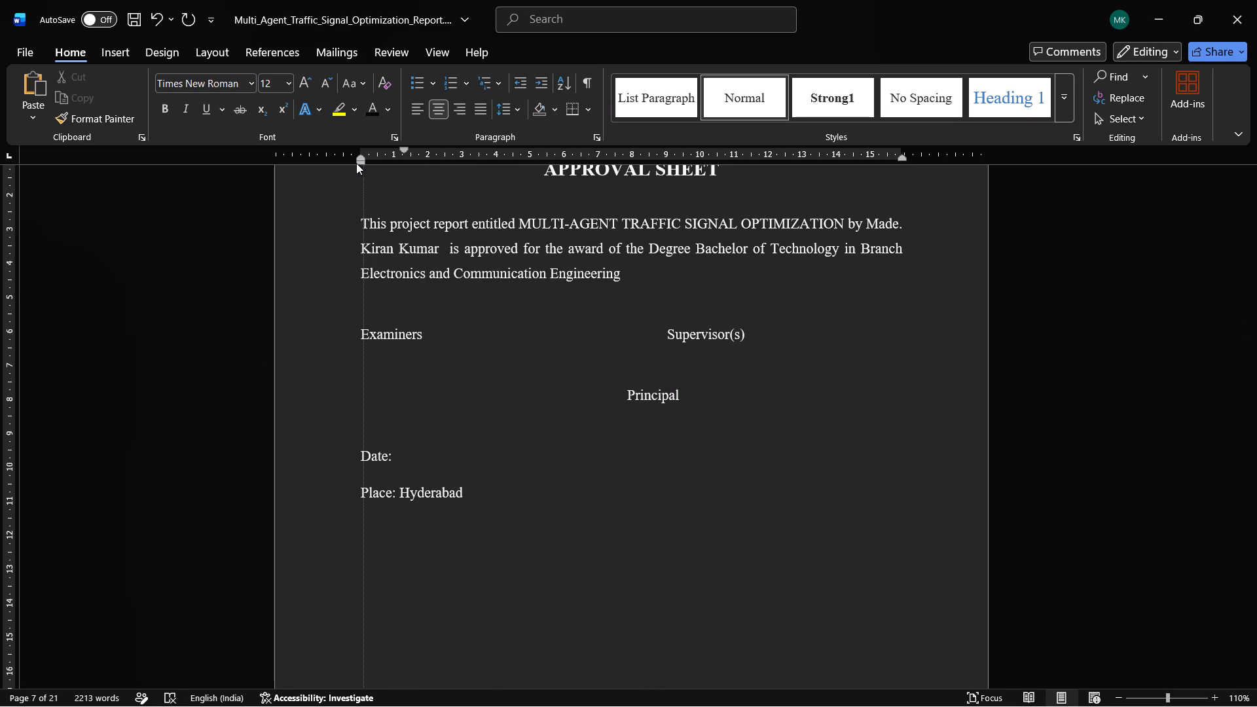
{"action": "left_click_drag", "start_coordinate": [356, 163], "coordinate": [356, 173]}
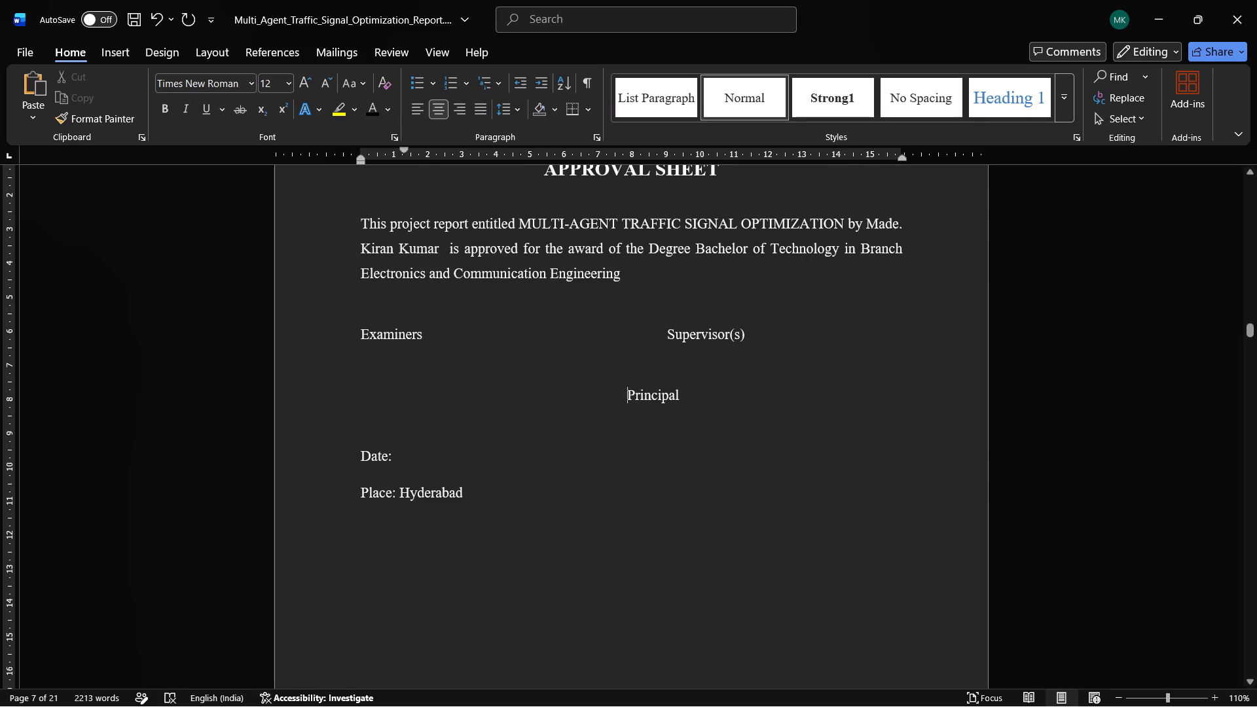
Set the Principal line's first-line indent to about 14 cm so the word sits at the page's right margin.
{"action": "left_click", "coordinate": [628, 393]}
{"action": "left_click_drag", "start_coordinate": [405, 148], "coordinate": [920, 153]}
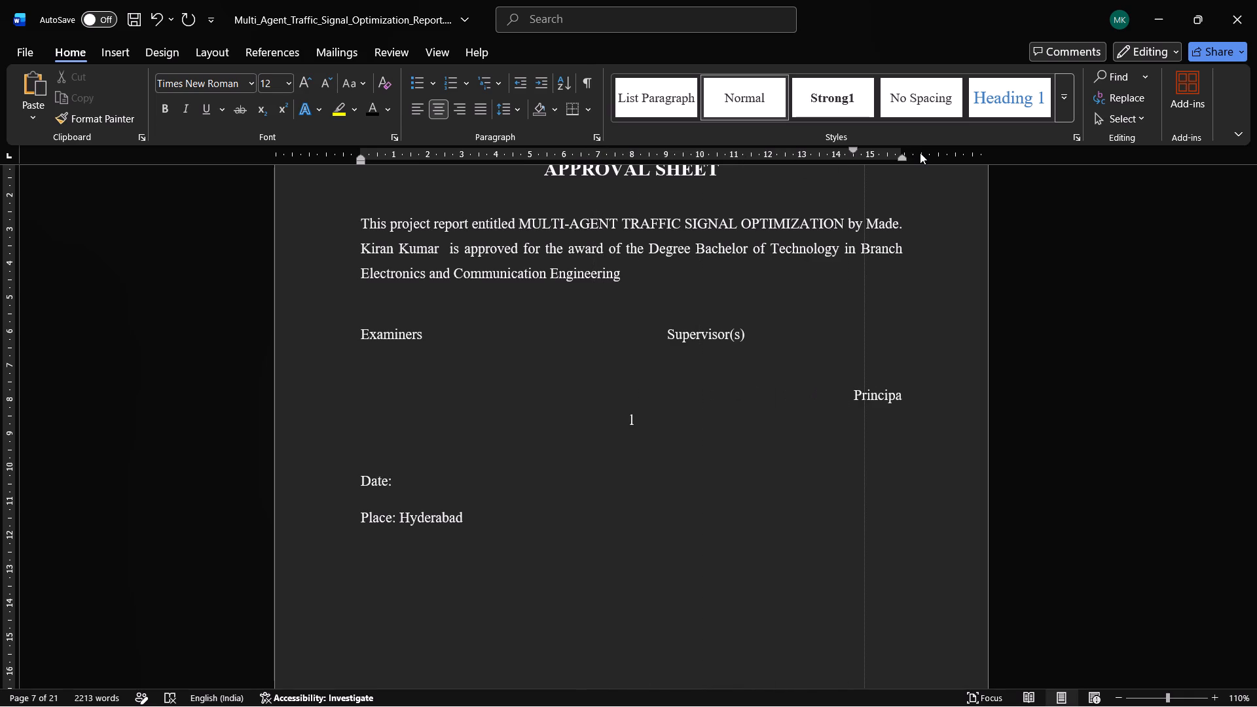
{"action": "left_click_drag", "start_coordinate": [920, 153], "coordinate": [843, 150]}
{"action": "left_click_drag", "start_coordinate": [843, 150], "coordinate": [831, 147]}
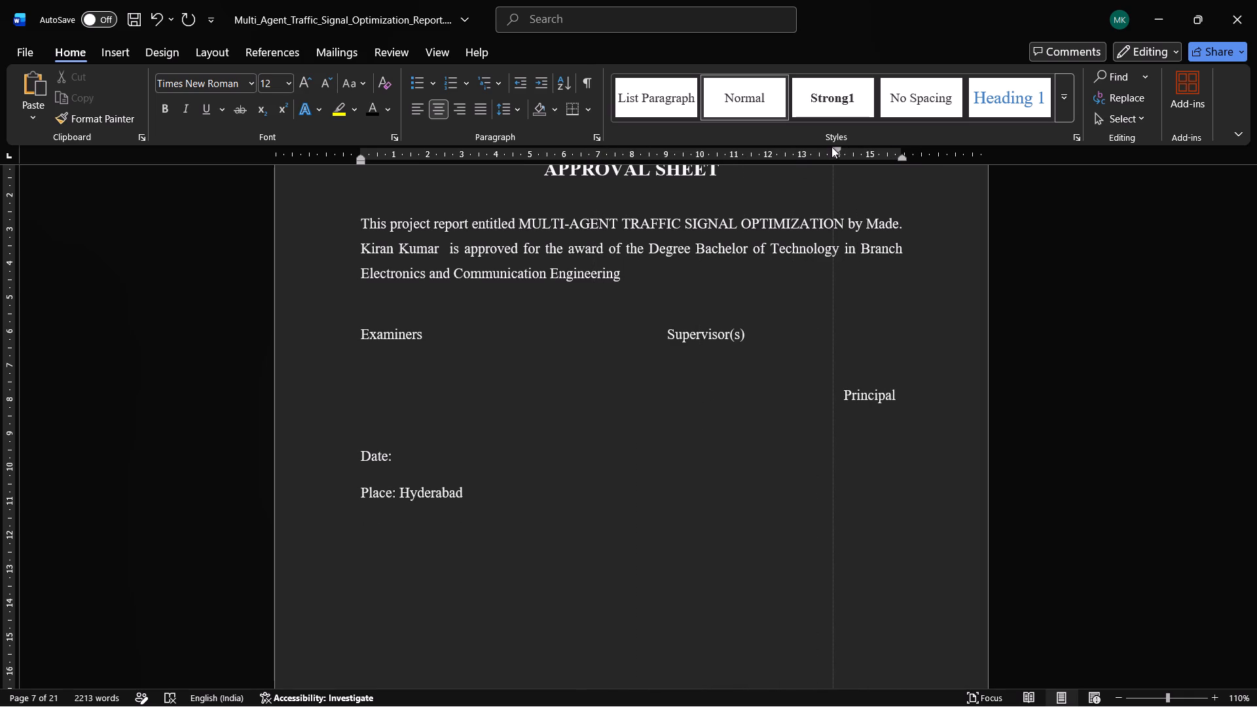
{"action": "left_click_drag", "start_coordinate": [831, 147], "coordinate": [845, 145]}
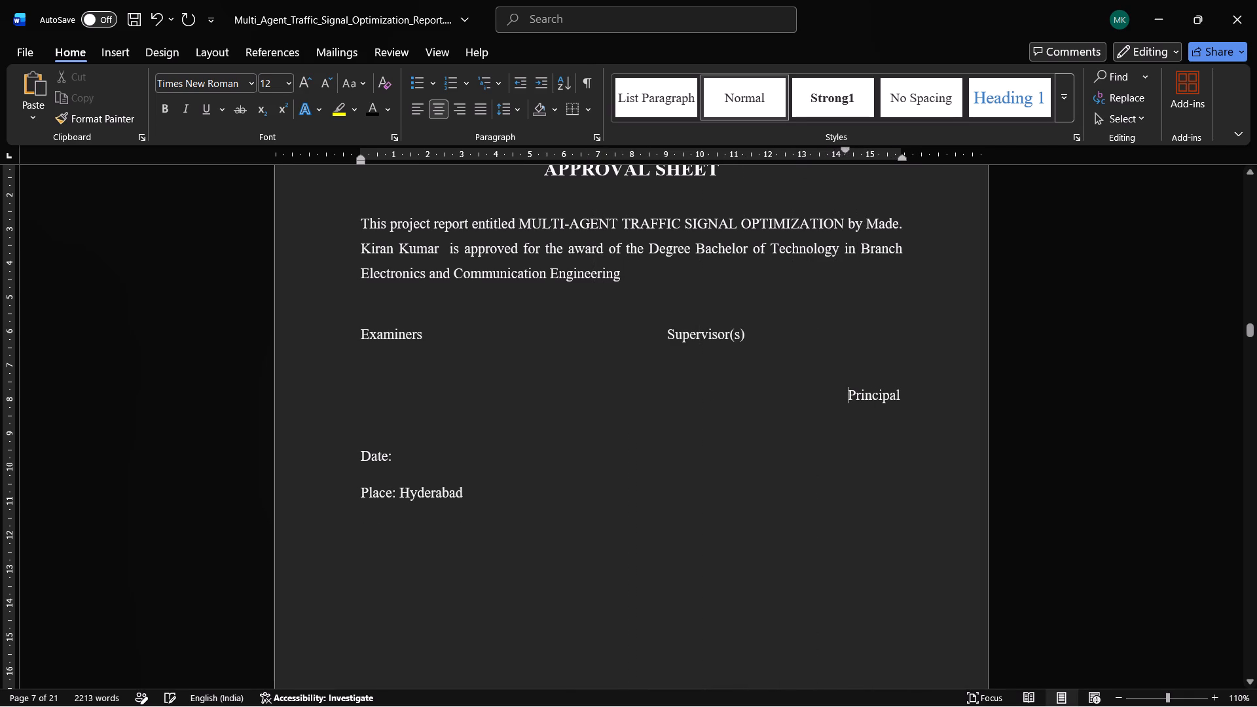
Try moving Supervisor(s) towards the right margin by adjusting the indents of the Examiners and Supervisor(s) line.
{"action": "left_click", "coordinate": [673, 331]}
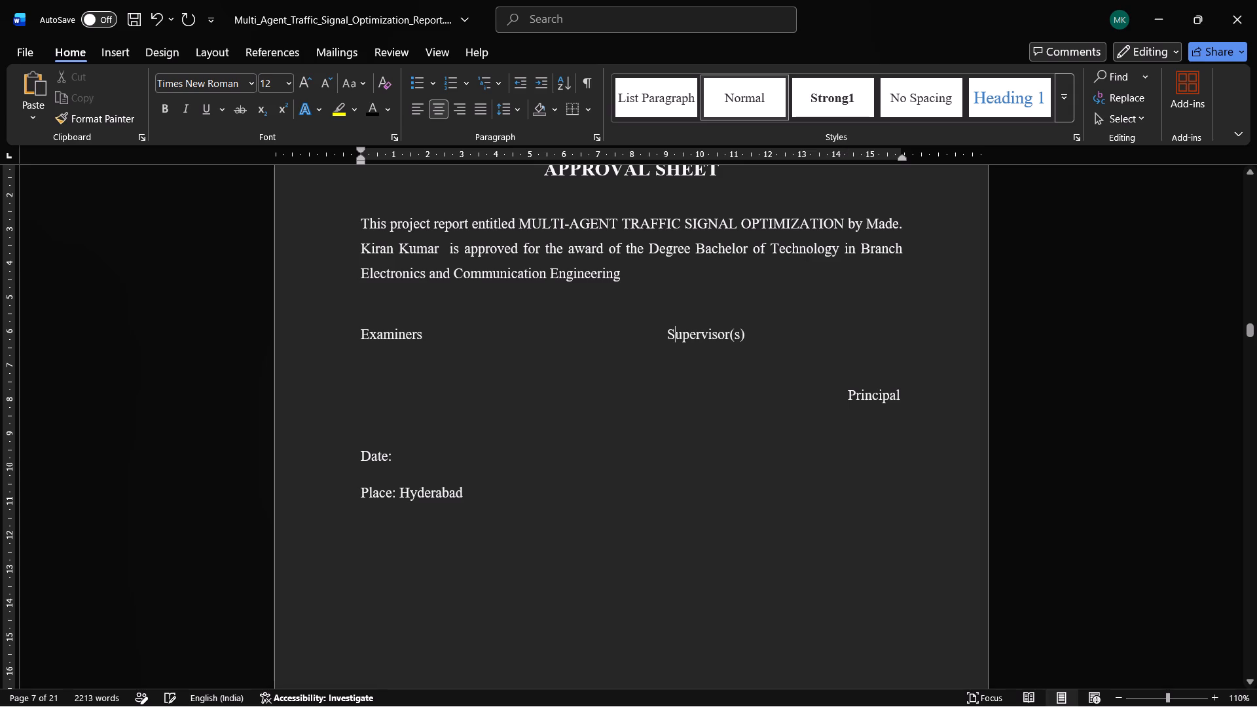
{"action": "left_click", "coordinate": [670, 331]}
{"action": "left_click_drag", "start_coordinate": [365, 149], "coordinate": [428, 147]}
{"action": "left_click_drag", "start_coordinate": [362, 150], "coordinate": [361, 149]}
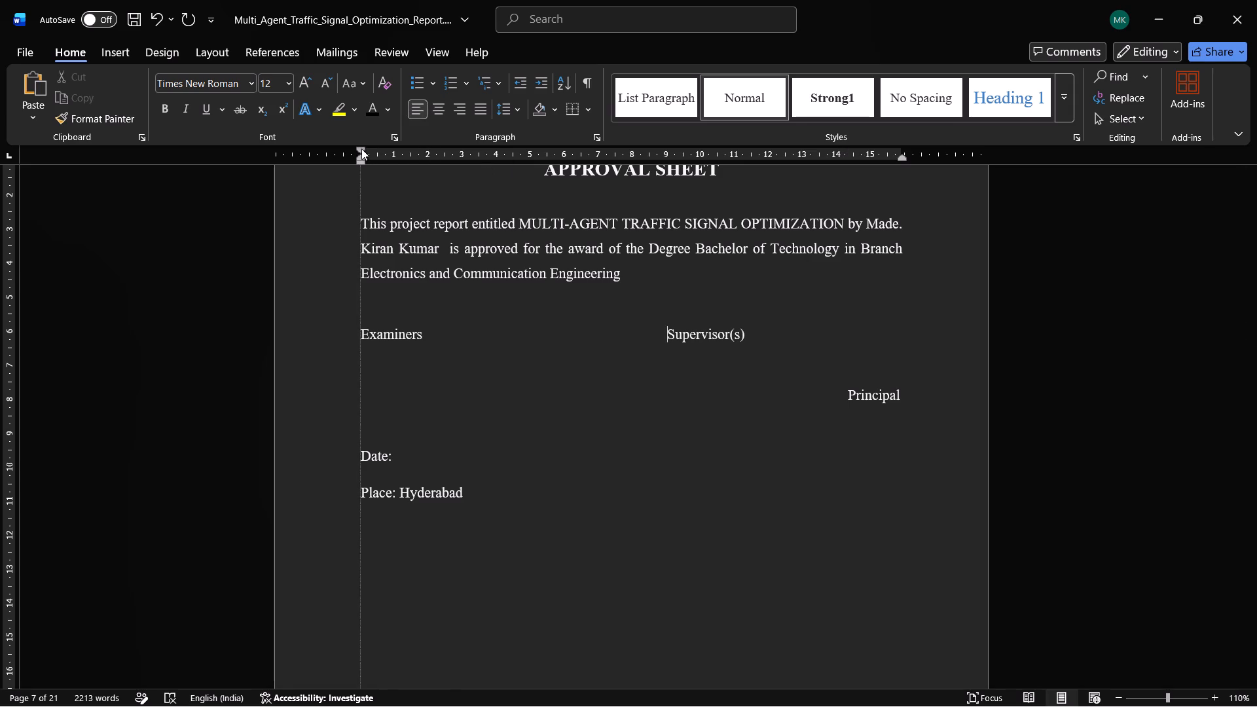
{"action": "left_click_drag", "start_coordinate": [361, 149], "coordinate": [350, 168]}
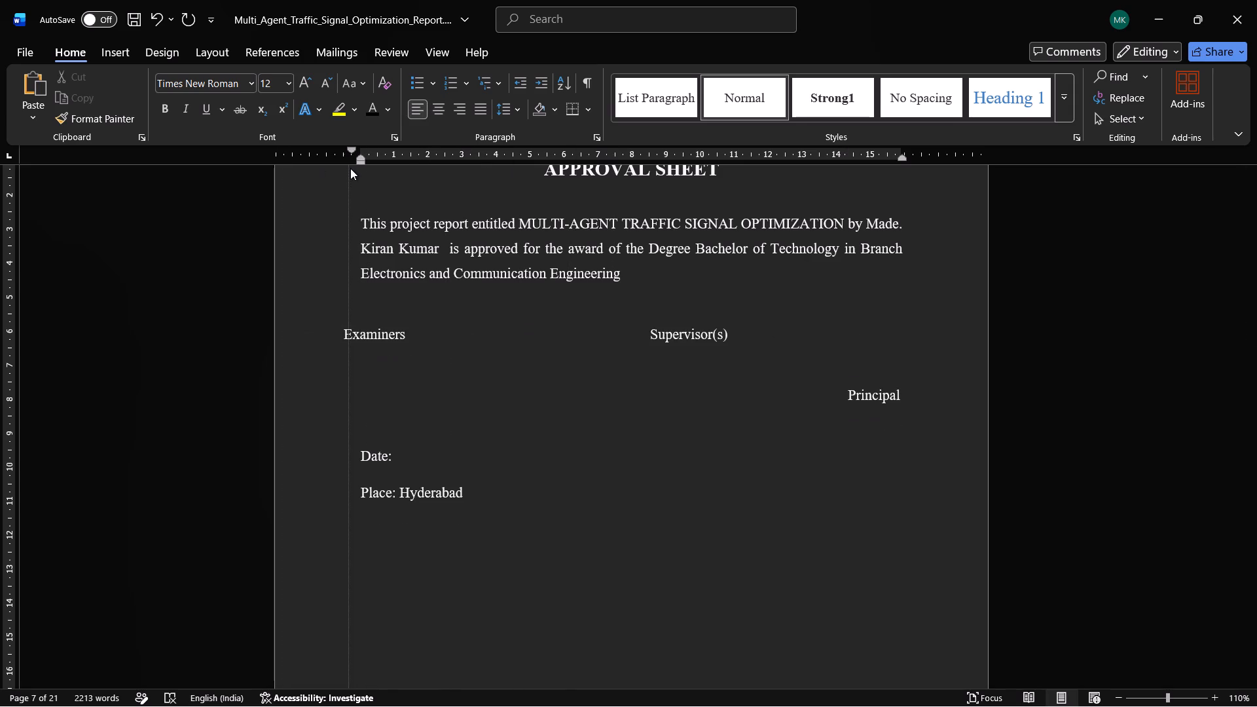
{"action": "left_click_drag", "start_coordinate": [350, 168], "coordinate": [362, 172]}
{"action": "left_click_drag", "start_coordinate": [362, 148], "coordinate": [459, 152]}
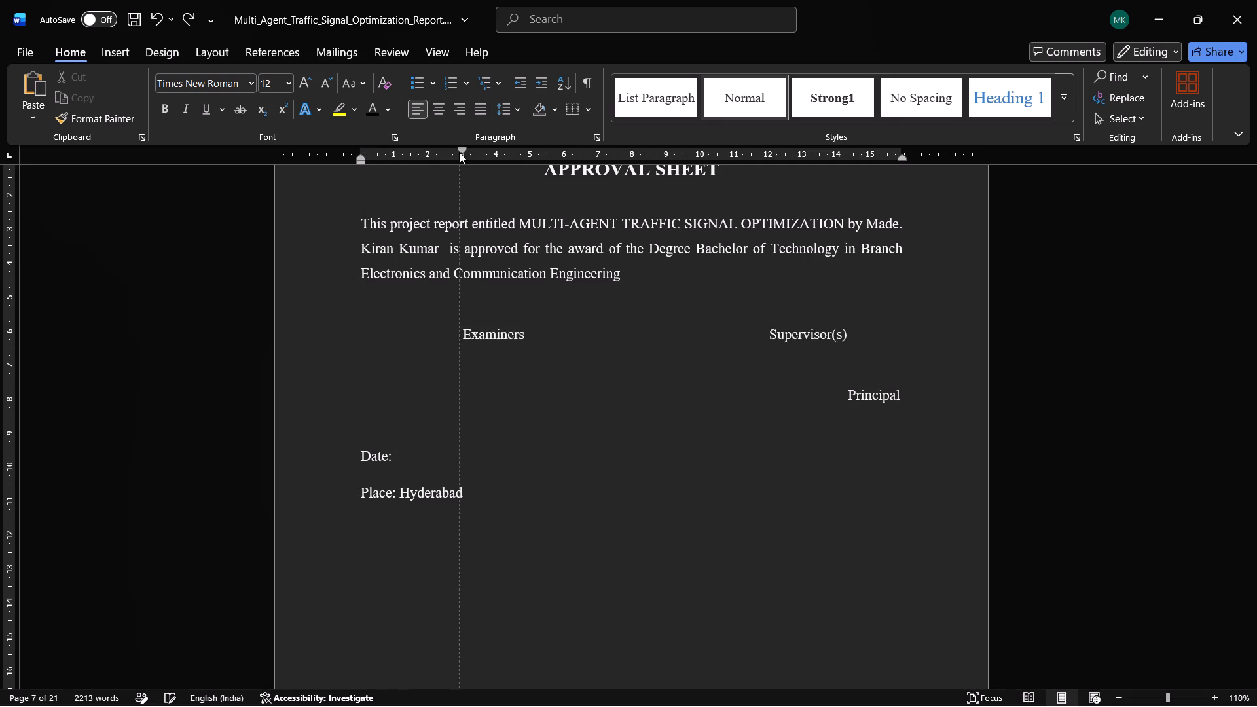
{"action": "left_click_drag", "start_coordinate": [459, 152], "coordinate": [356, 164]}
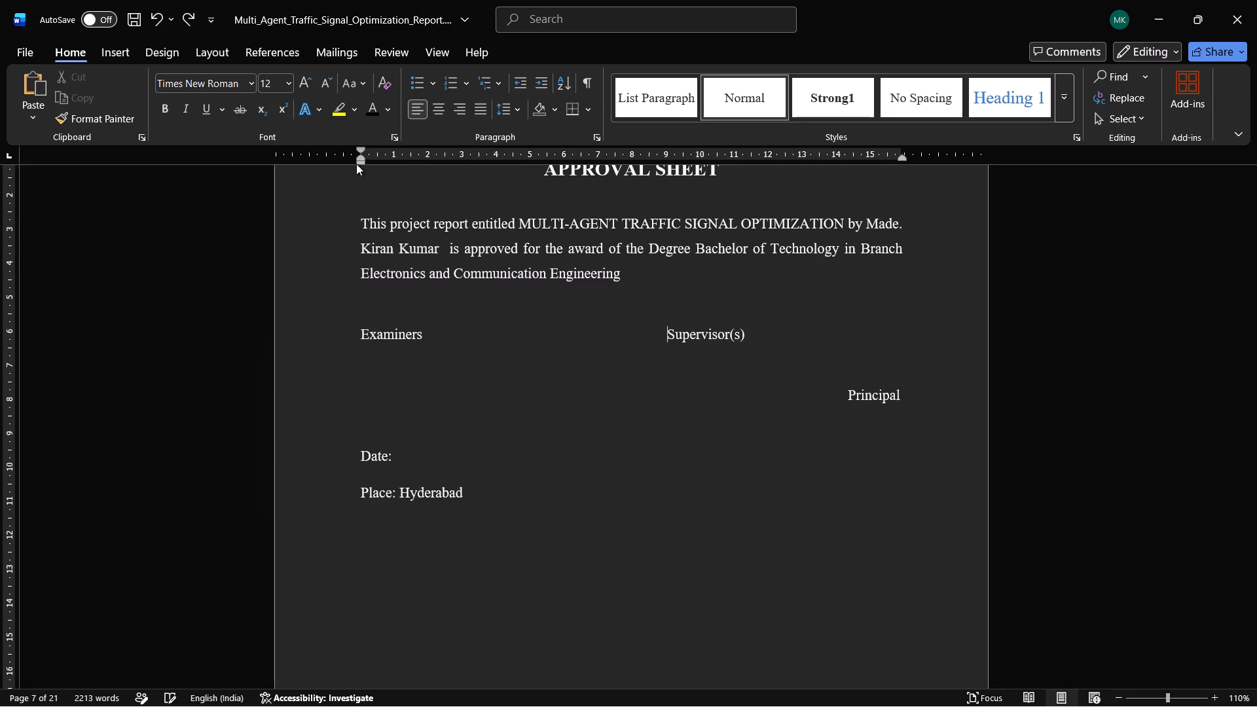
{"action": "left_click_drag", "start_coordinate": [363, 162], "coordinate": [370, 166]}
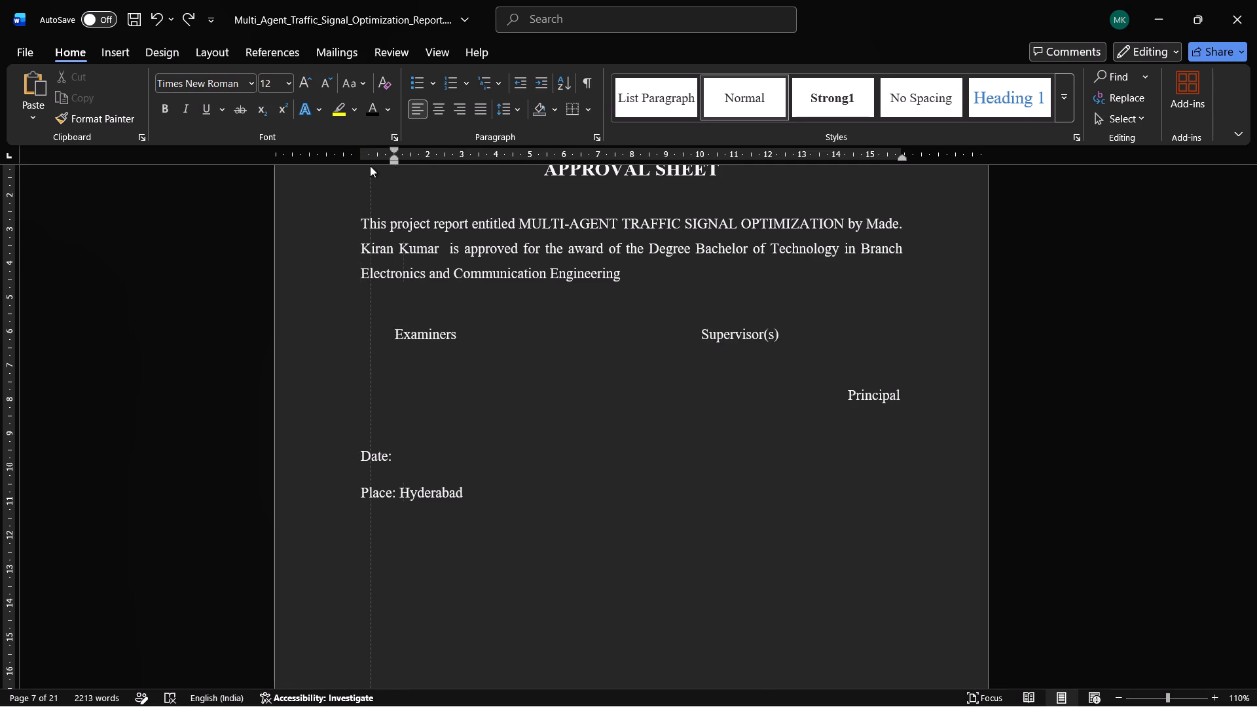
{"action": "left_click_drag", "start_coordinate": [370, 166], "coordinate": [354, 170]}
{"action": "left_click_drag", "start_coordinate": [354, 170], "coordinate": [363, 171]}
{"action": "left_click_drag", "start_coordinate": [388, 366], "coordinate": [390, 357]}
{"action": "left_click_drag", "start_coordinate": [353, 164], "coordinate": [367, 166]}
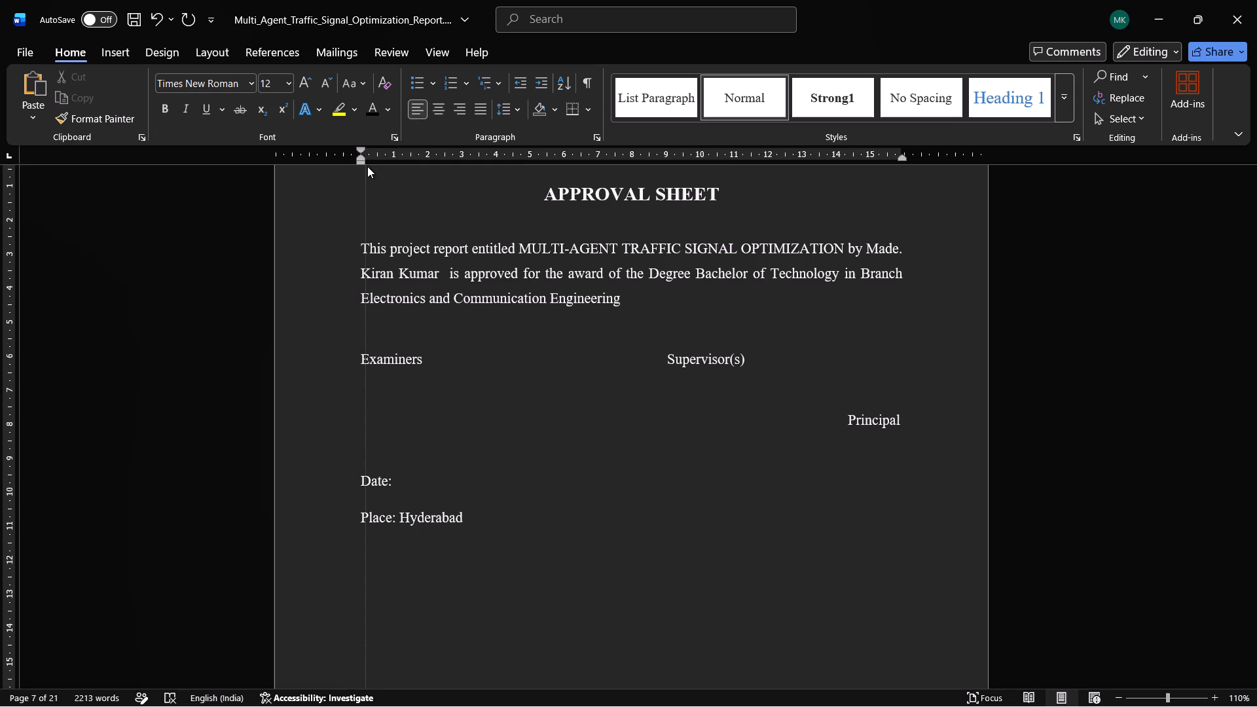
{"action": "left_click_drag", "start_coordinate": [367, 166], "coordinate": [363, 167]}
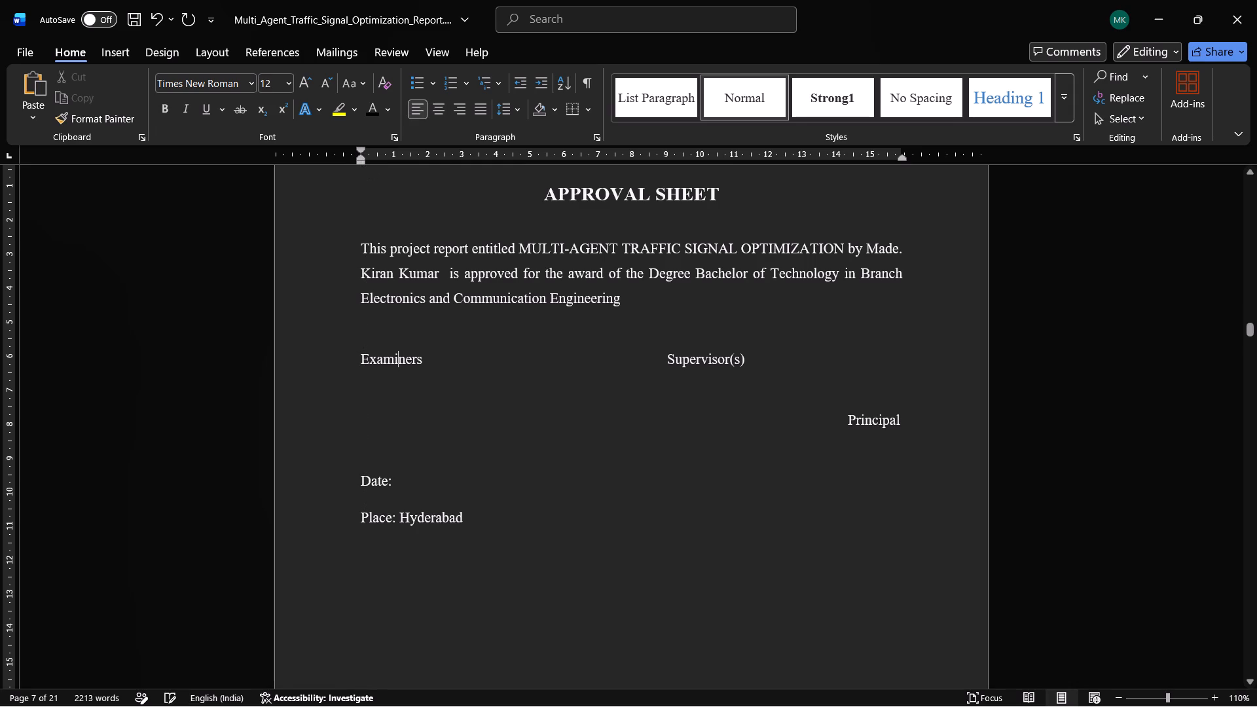
Insert spaces before Supervisor(s) to align it with the right margin on the same line as Examiners.
{"action": "left_click", "coordinate": [670, 362]}
{"action": "key", "text": "space"}
{"action": "key", "text": "space"}
{"action": "key", "text": "space"}
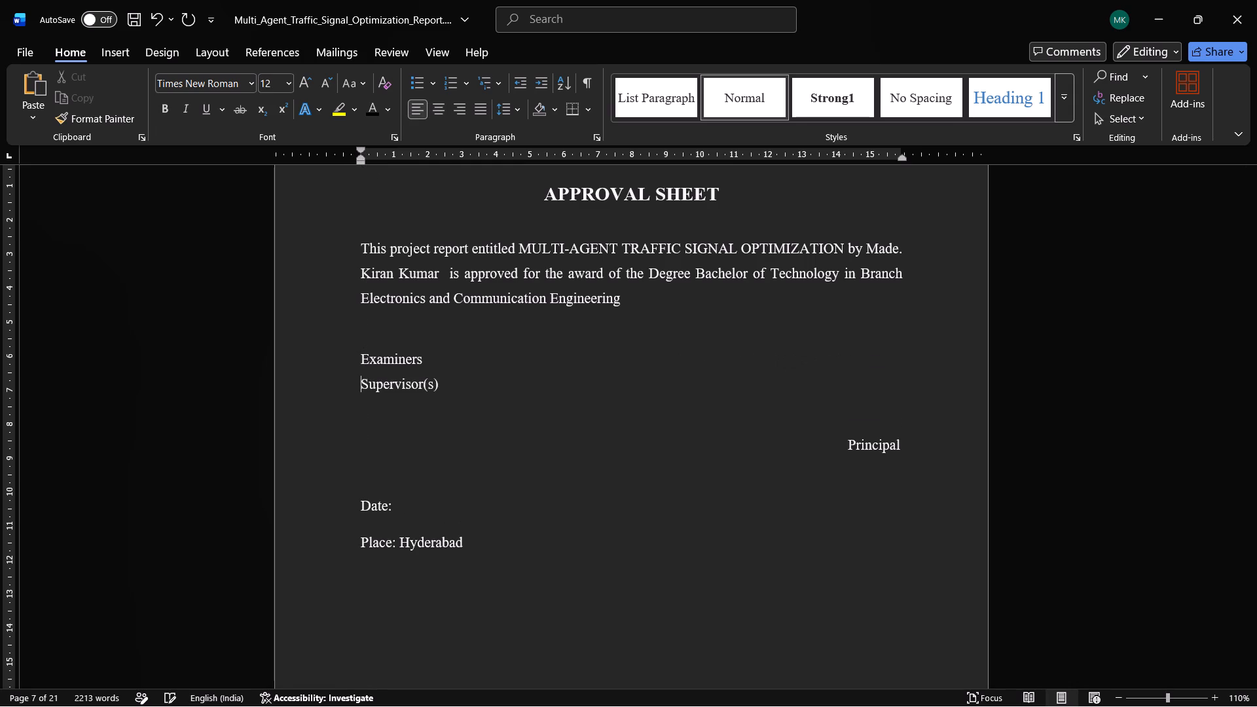
{"action": "key", "text": "BackSpace"}
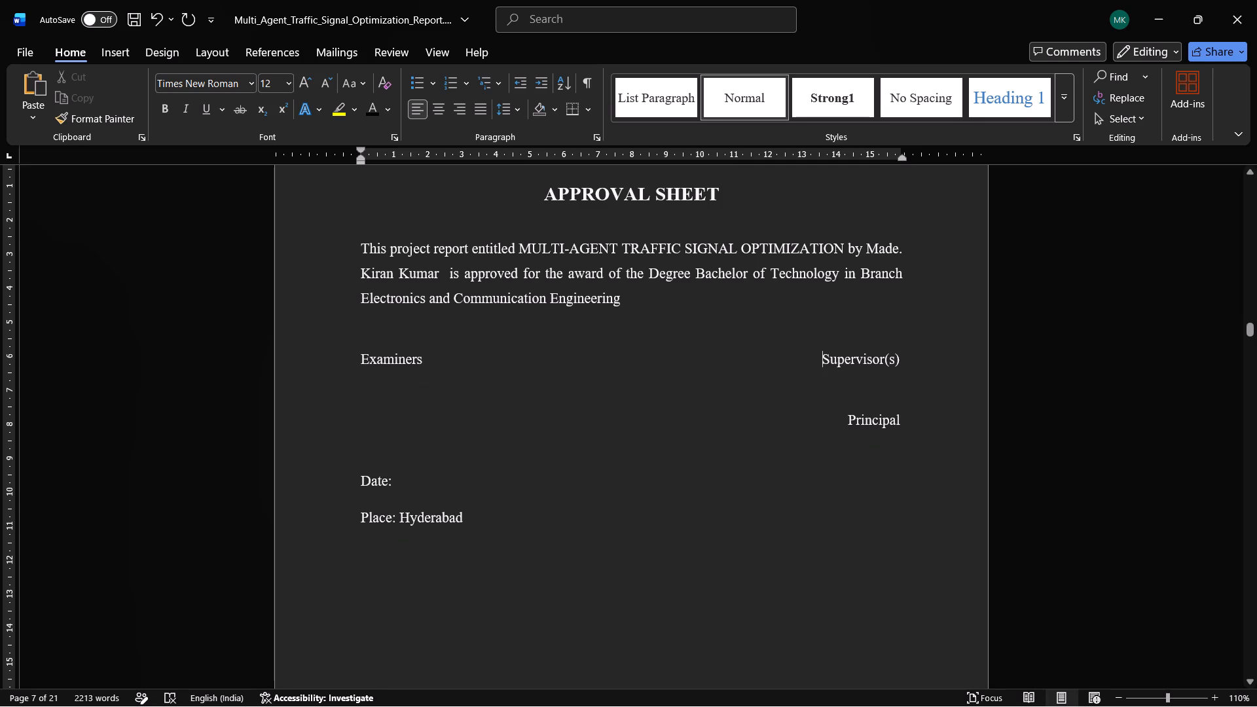
Enter 23-10-2026 after the Date label on the approval sheet.
{"action": "scroll", "coordinate": [395, 467], "scroll_direction": "down", "scroll_amount": 2}
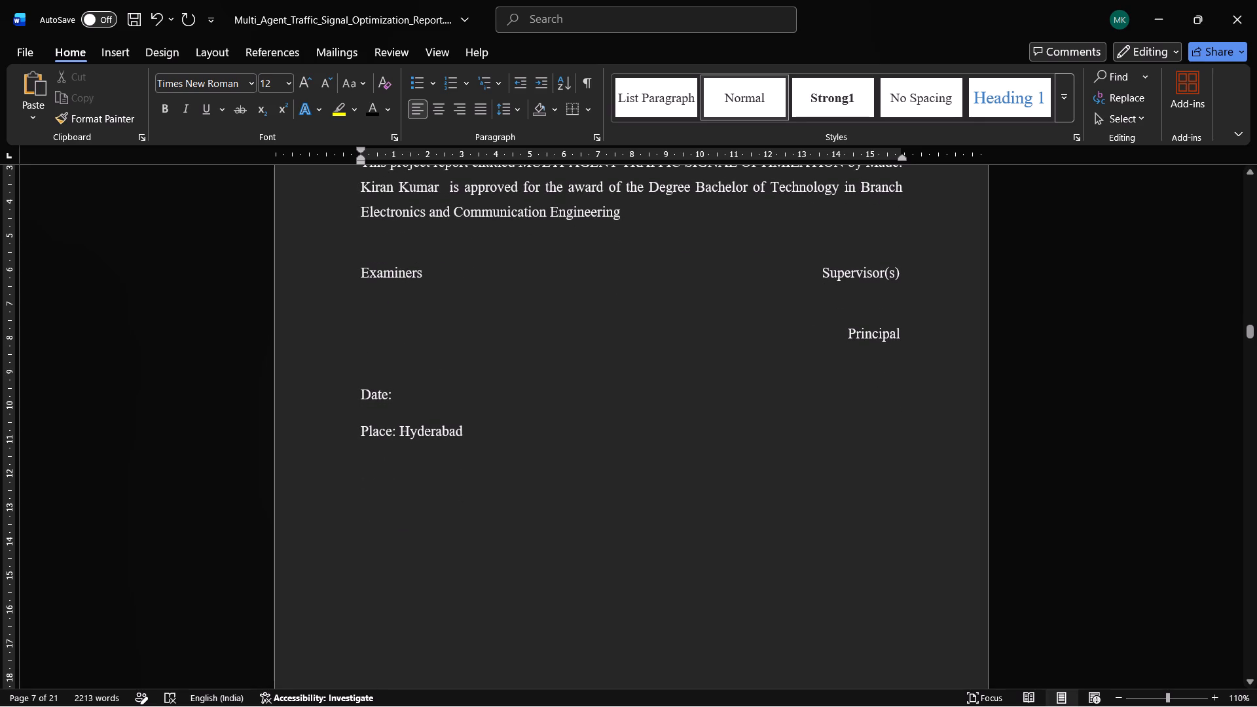
{"action": "left_click", "coordinate": [407, 400]}
{"action": "key", "text": "space"}
{"action": "type", "text": "23"}
{"action": "key", "text": "minus"}
{"action": "type", "text": "10-2026"}
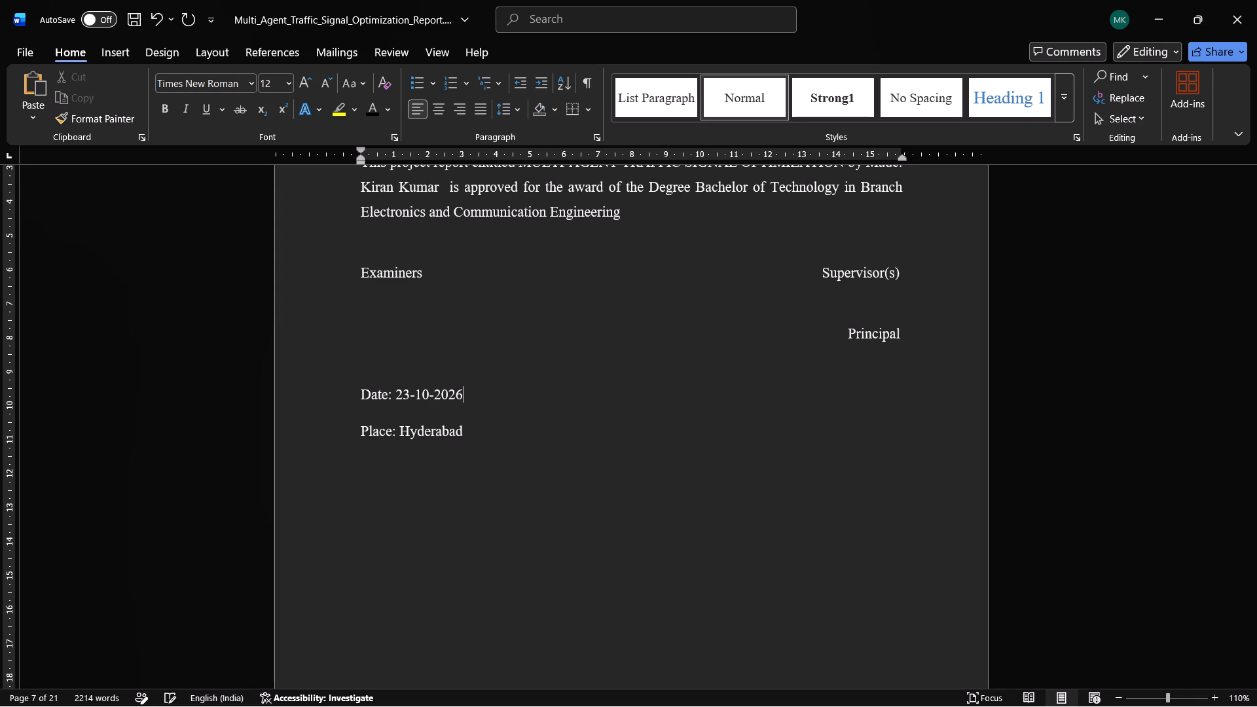
Change the ACKNOWLEDGEMENT heading's font colour to match the body text.
{"action": "scroll", "coordinate": [437, 429], "scroll_direction": "down", "scroll_amount": 7}
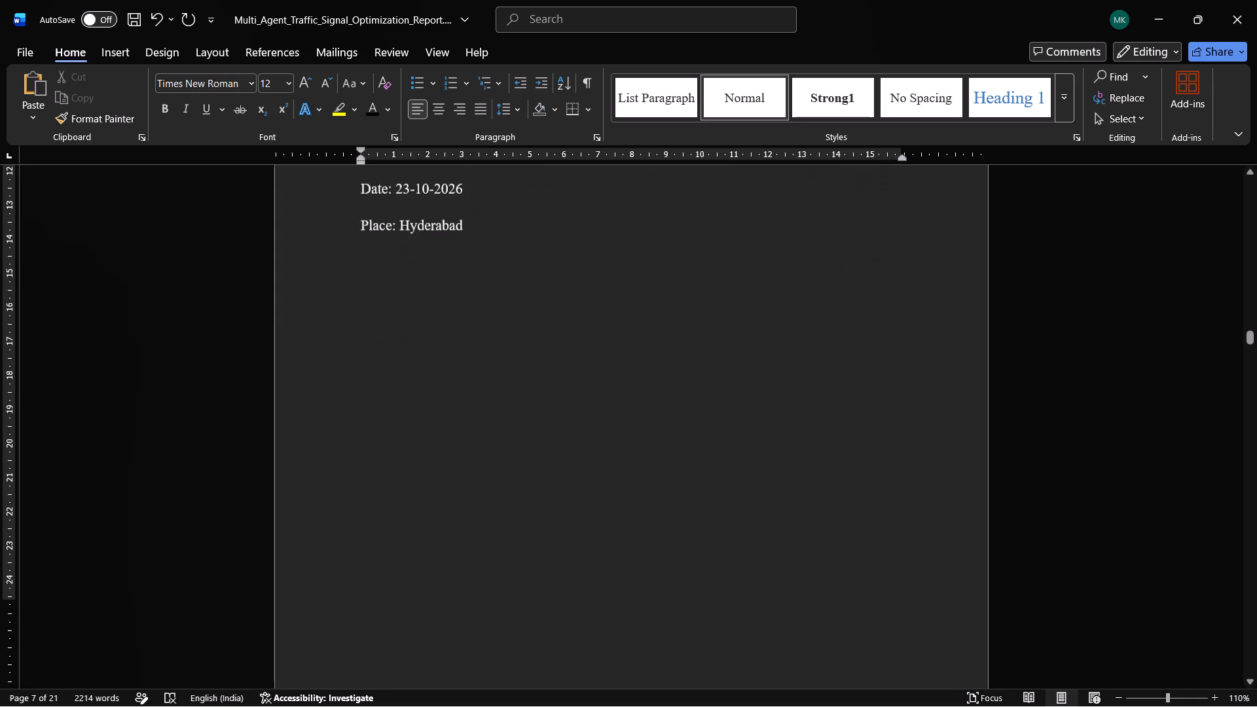
{"action": "scroll", "coordinate": [439, 426], "scroll_direction": "down", "scroll_amount": 10}
{"action": "left_click", "coordinate": [706, 405]}
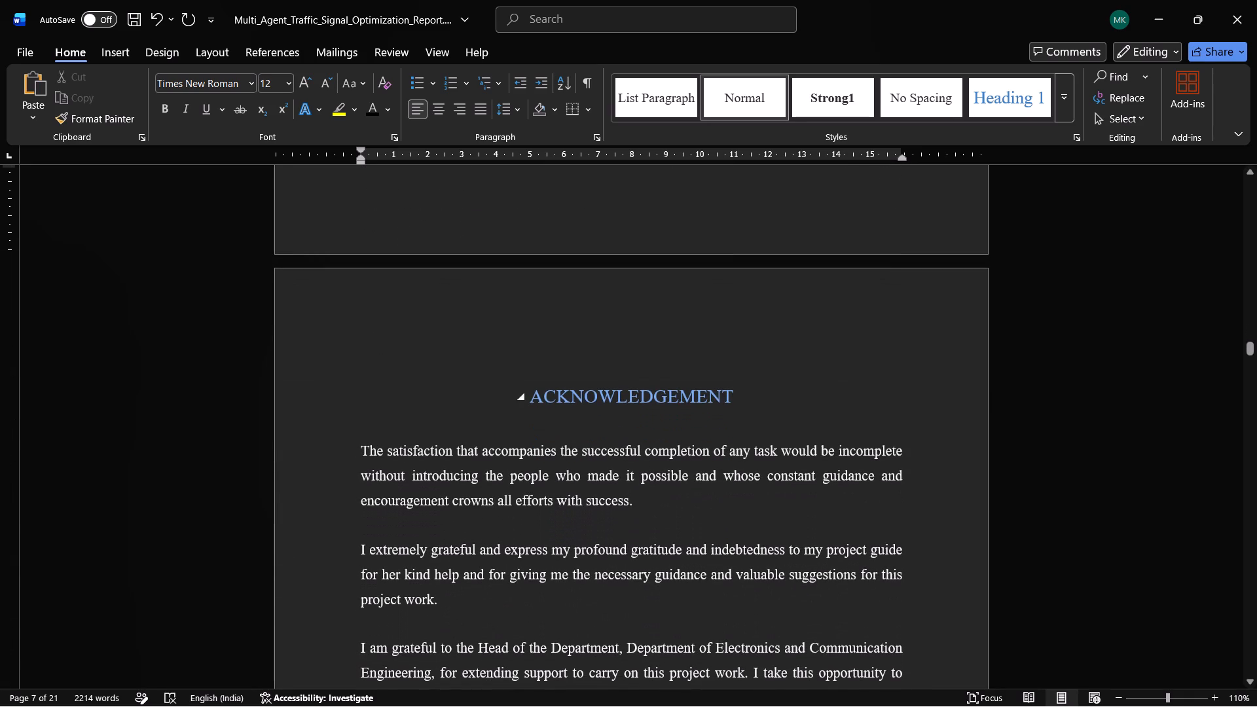
{"action": "key", "text": "ctrl+a"}
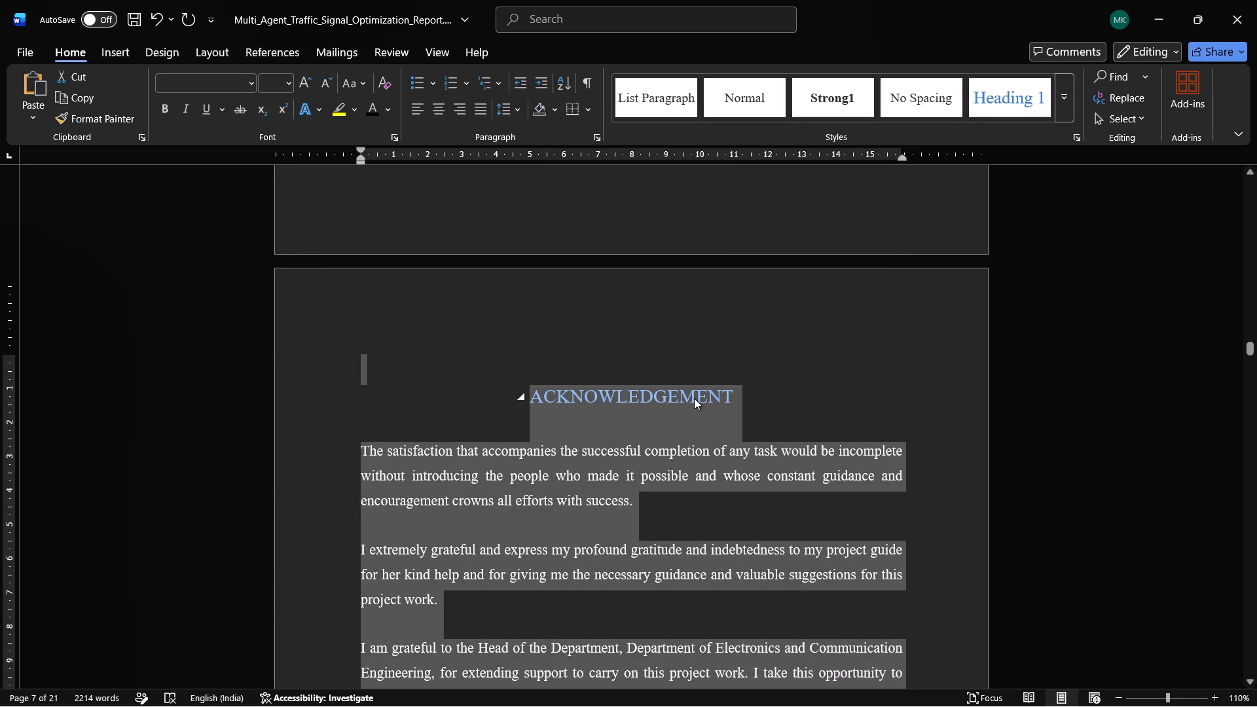
{"action": "left_click", "coordinate": [694, 398]}
{"action": "left_click_drag", "start_coordinate": [747, 393], "coordinate": [473, 401]}
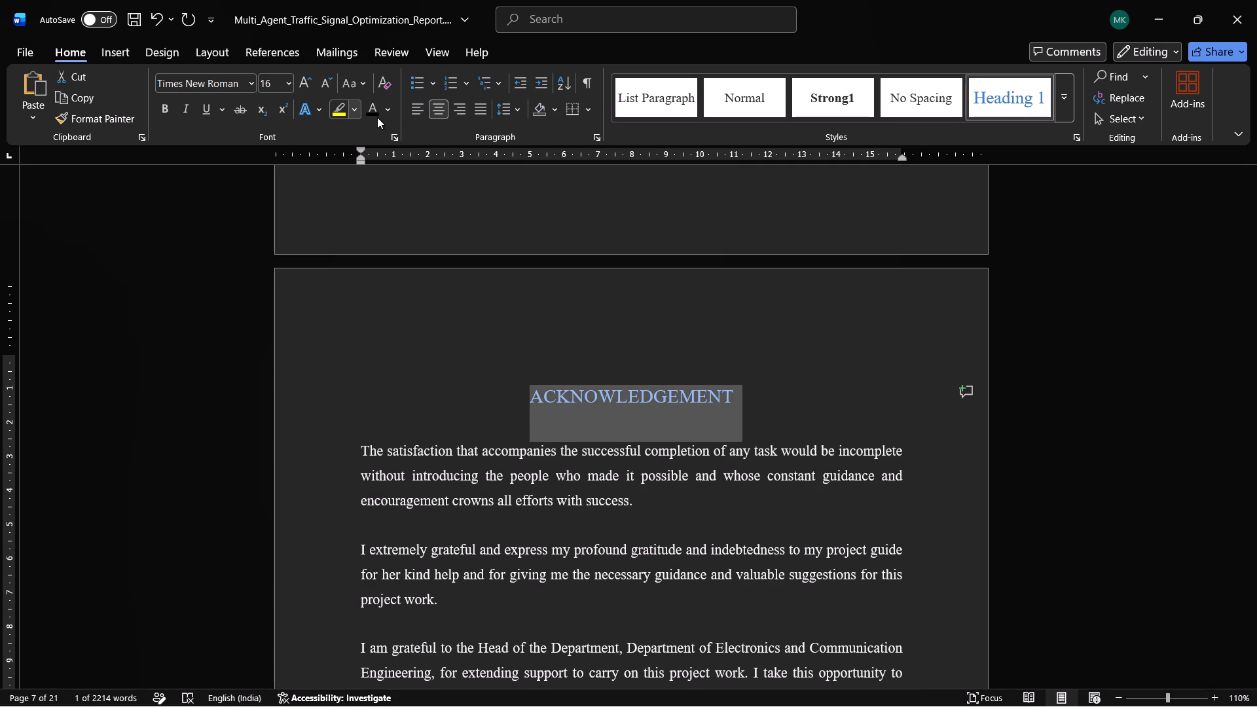
{"action": "left_click", "coordinate": [371, 116]}
{"action": "left_click", "coordinate": [829, 390]}
Change the font colour of the whole TABLE OF CONTENTS heading to match the body text.
{"action": "scroll", "coordinate": [830, 390], "scroll_direction": "down", "scroll_amount": 3}
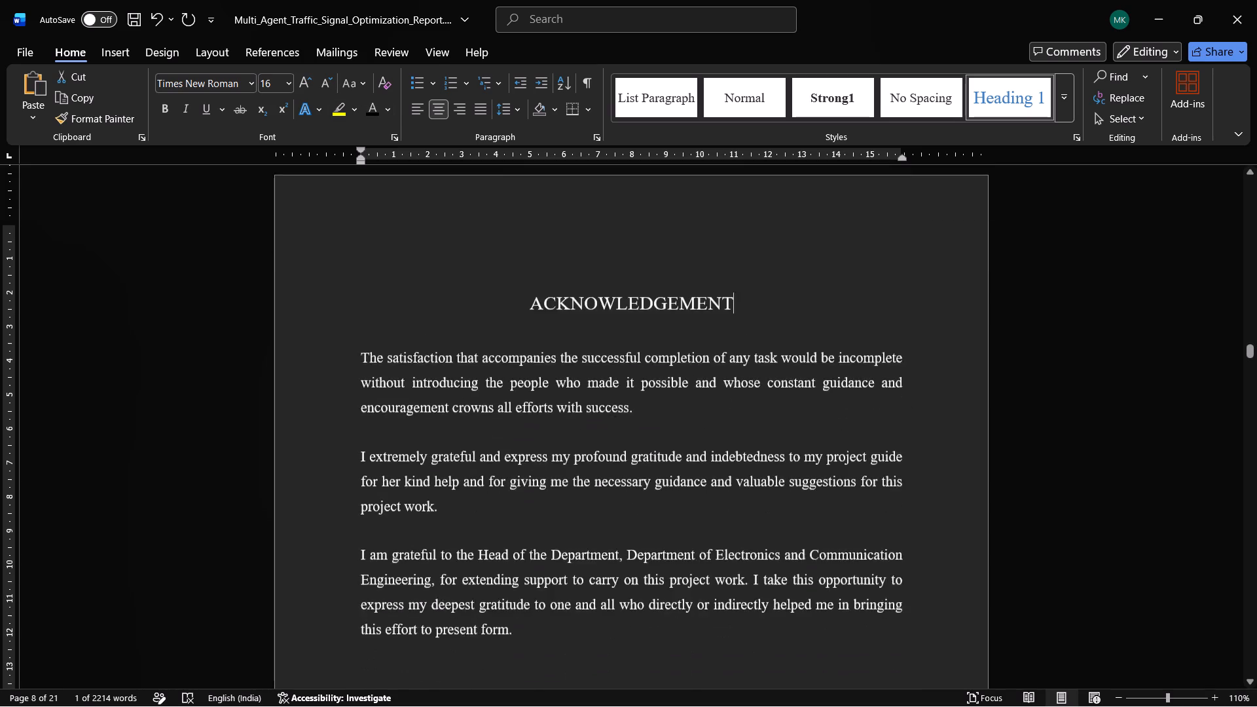
{"action": "scroll", "coordinate": [830, 390], "scroll_direction": "down", "scroll_amount": 2}
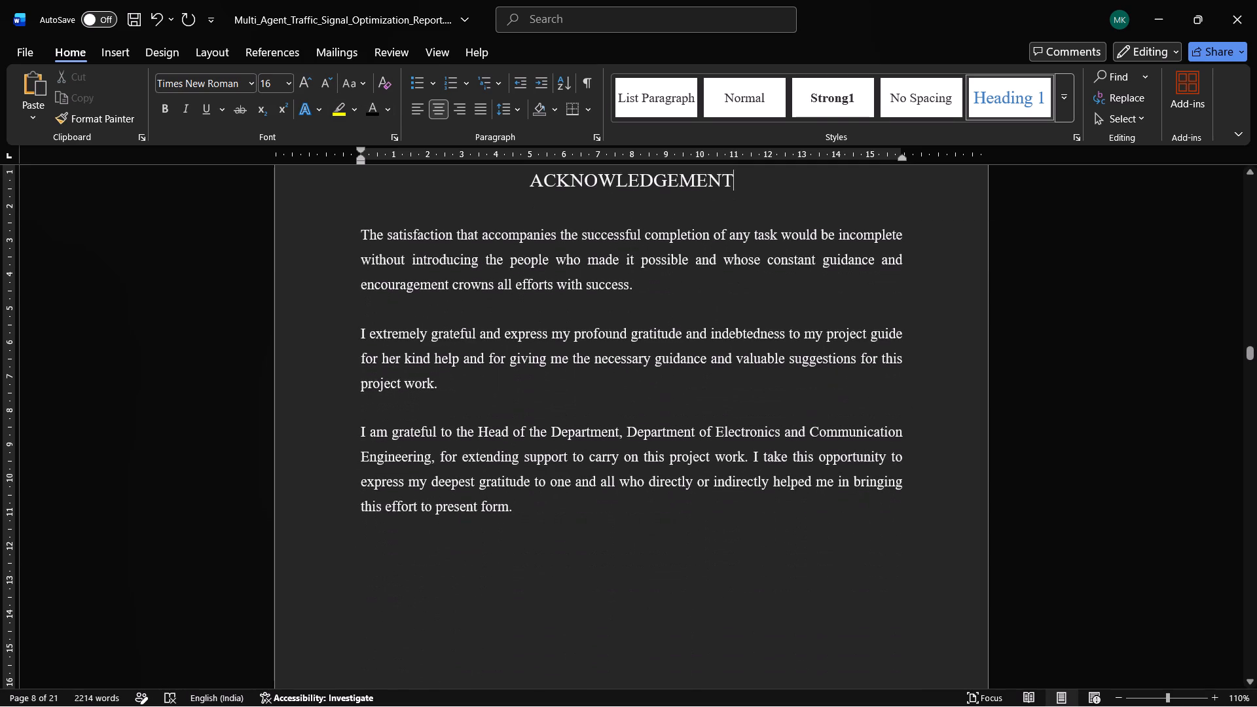
{"action": "scroll", "coordinate": [831, 392], "scroll_direction": "down", "scroll_amount": 7}
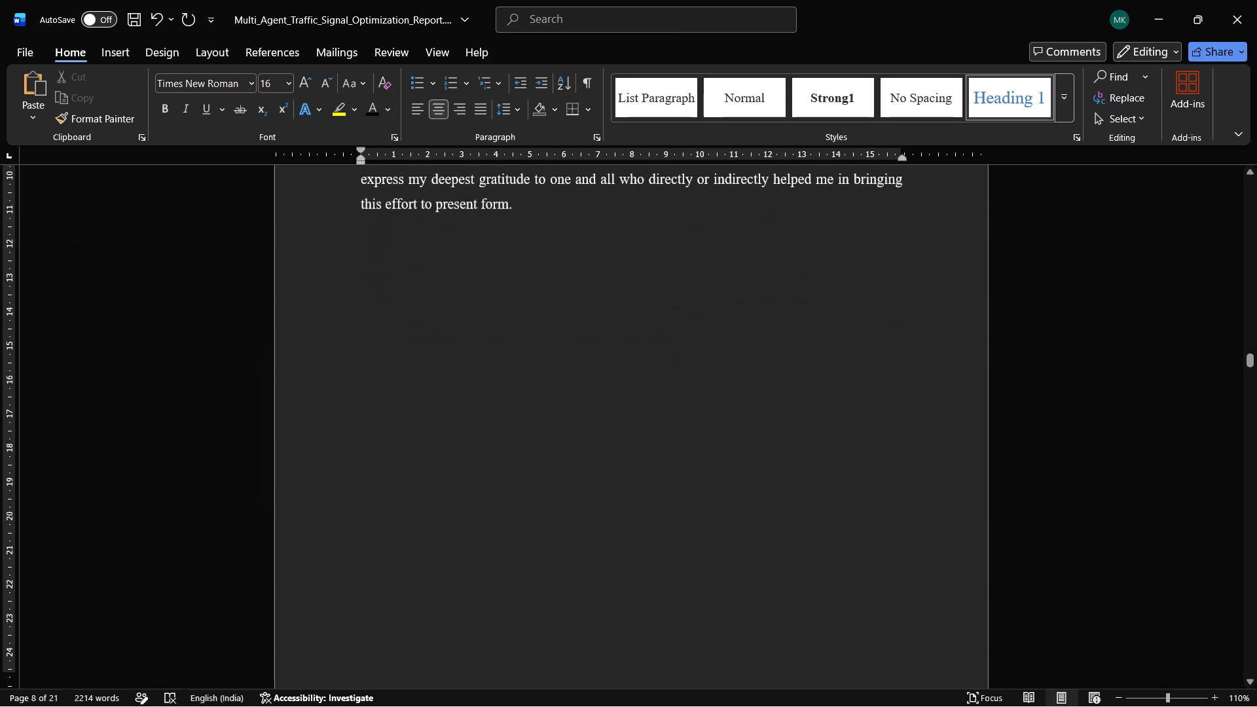
{"action": "scroll", "coordinate": [831, 392], "scroll_direction": "down", "scroll_amount": 15}
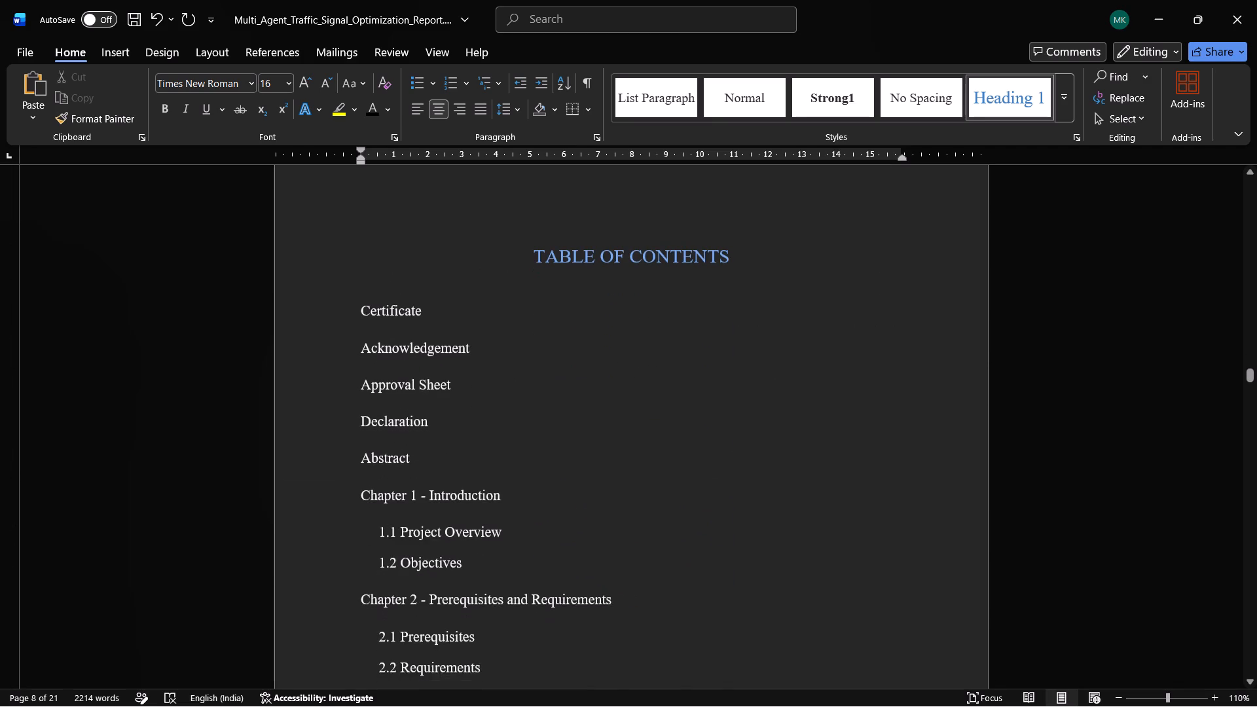
{"action": "double_click", "coordinate": [679, 251]}
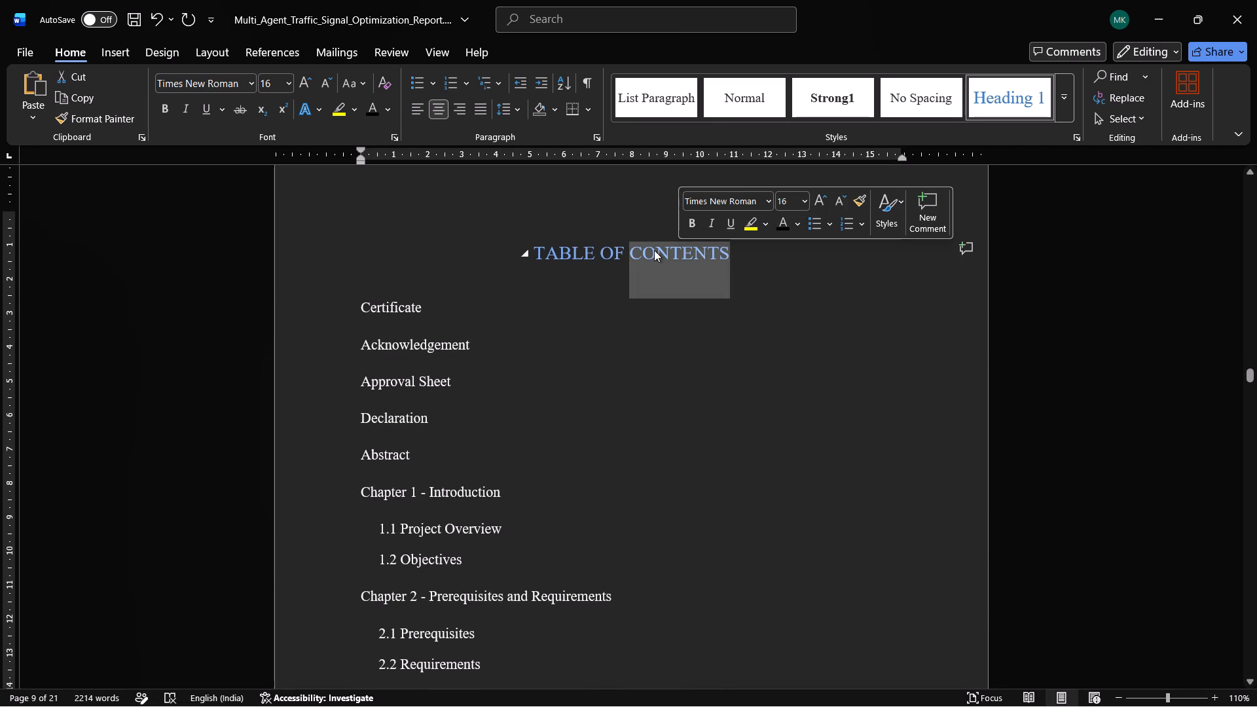
{"action": "key", "text": "ctrl+shift+Left"}
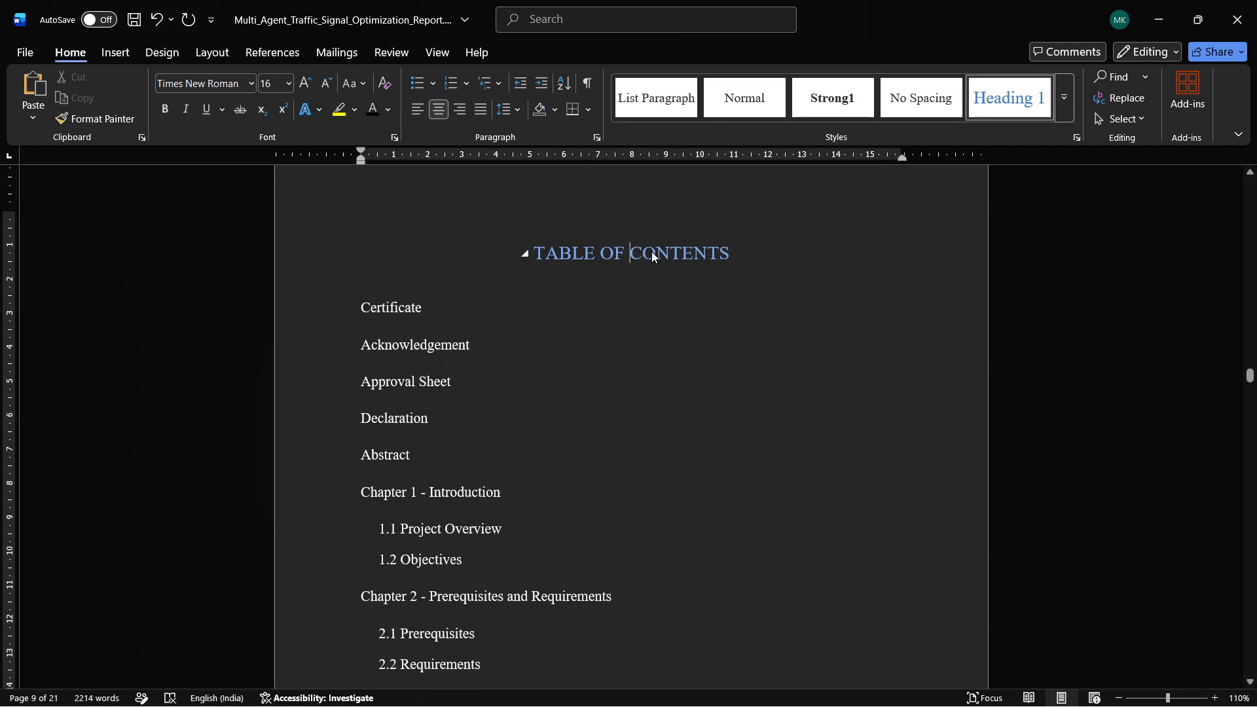
{"action": "key", "text": "ctrl+shift+Left"}
{"action": "key", "text": "Right"}
{"action": "key", "text": "Right"}
{"action": "key", "text": "Right"}
{"action": "key", "text": "Right"}
{"action": "key", "text": "ctrl+Right"}
{"action": "key", "text": "ctrl+shift+Left"}
{"action": "key", "text": "ctrl+shift+Left"}
{"action": "key", "text": "ctrl+shift+Left"}
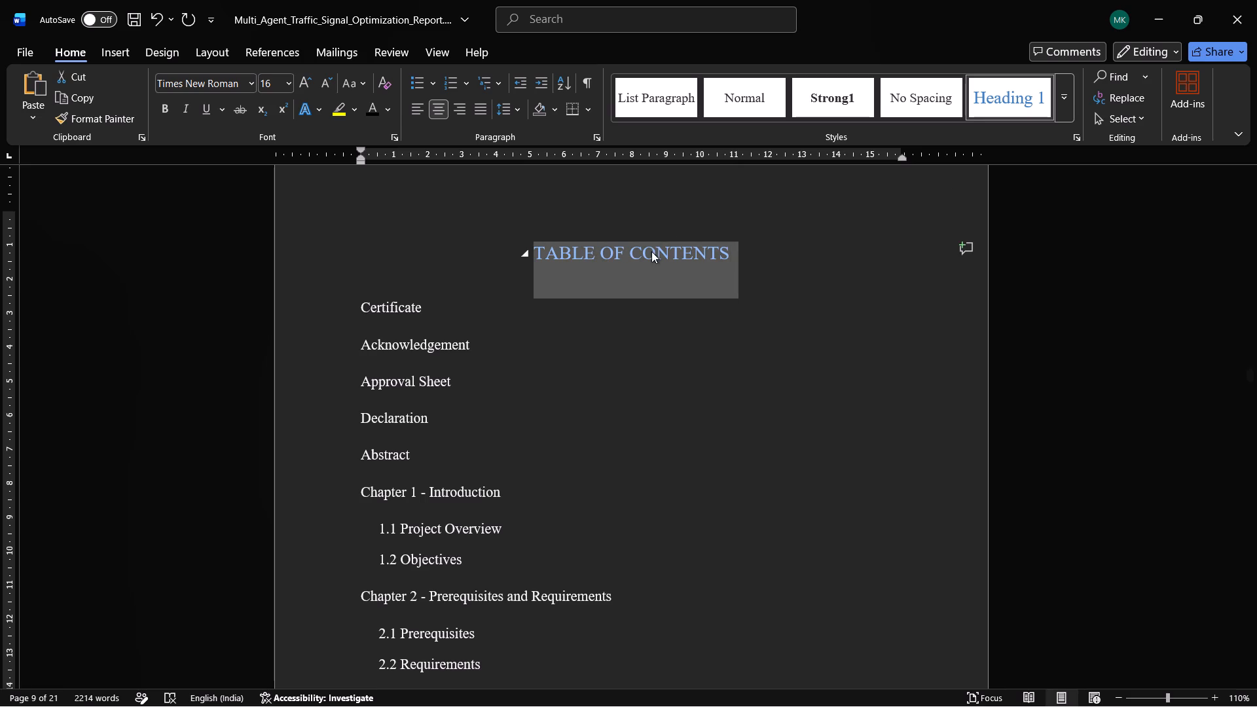
{"action": "left_click", "coordinate": [373, 111]}
Enter 23-10-2026 after the Date label on the declaration page.
{"action": "scroll", "coordinate": [554, 308], "scroll_direction": "down", "scroll_amount": 3}
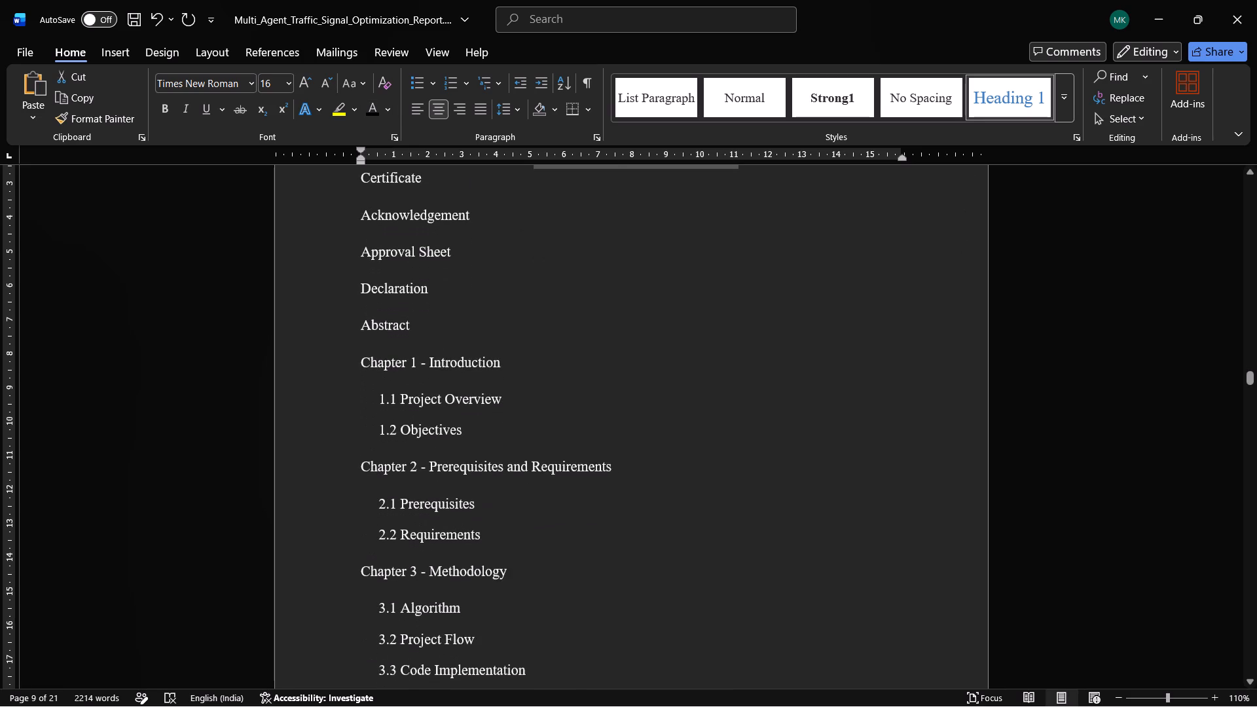
{"action": "scroll", "coordinate": [555, 308], "scroll_direction": "down", "scroll_amount": 5}
{"action": "scroll", "coordinate": [615, 346], "scroll_direction": "down", "scroll_amount": 3}
{"action": "scroll", "coordinate": [666, 363], "scroll_direction": "down", "scroll_amount": 2}
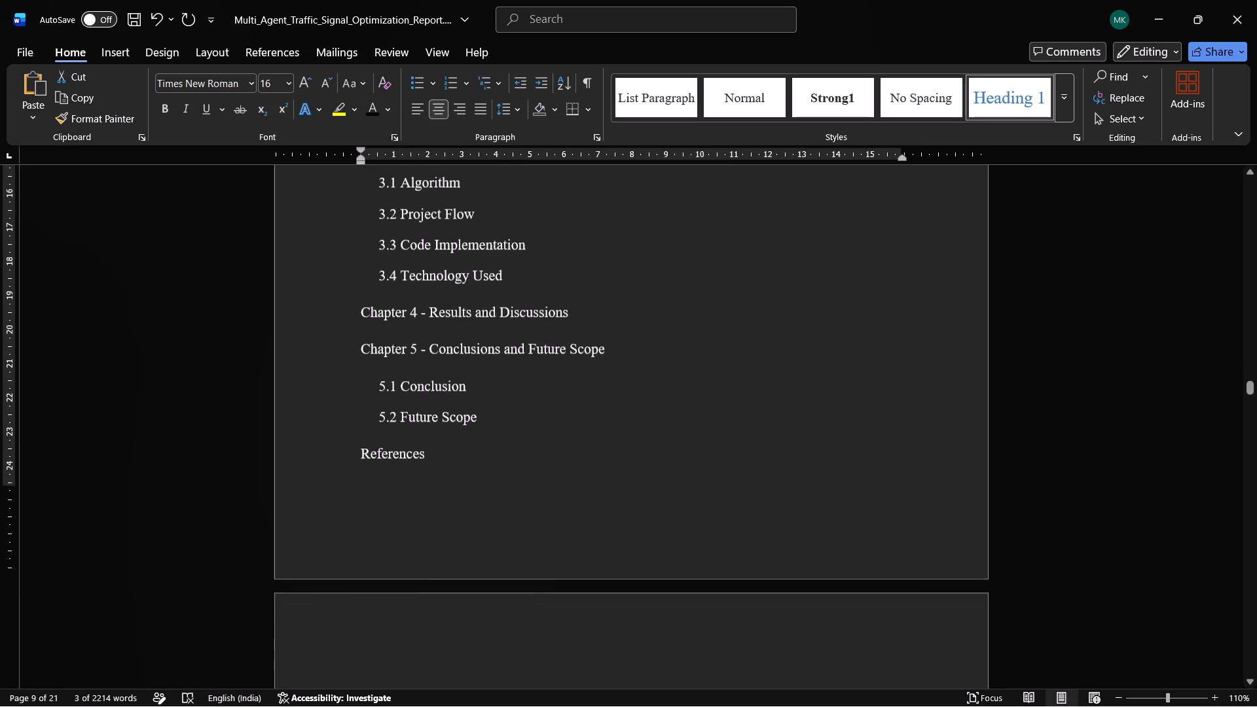
{"action": "scroll", "coordinate": [666, 363], "scroll_direction": "down", "scroll_amount": 6}
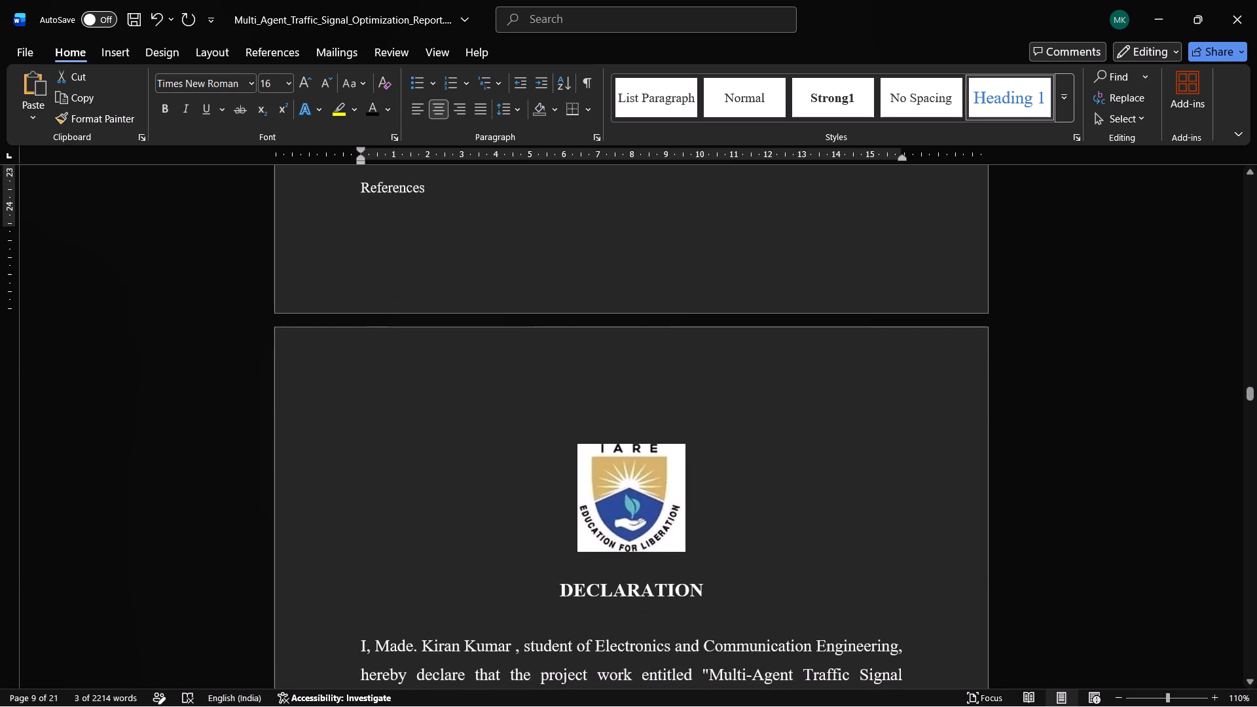
{"action": "scroll", "coordinate": [666, 363], "scroll_direction": "down", "scroll_amount": 9}
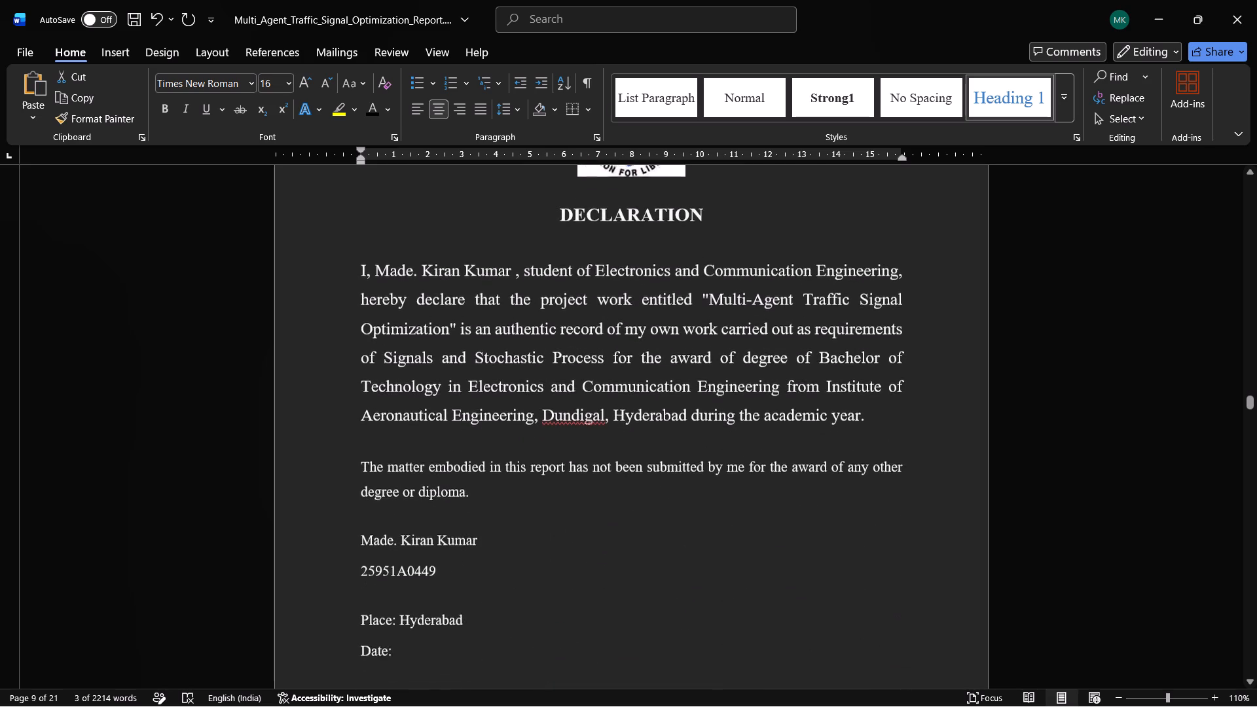
{"action": "scroll", "coordinate": [666, 363], "scroll_direction": "down", "scroll_amount": 2}
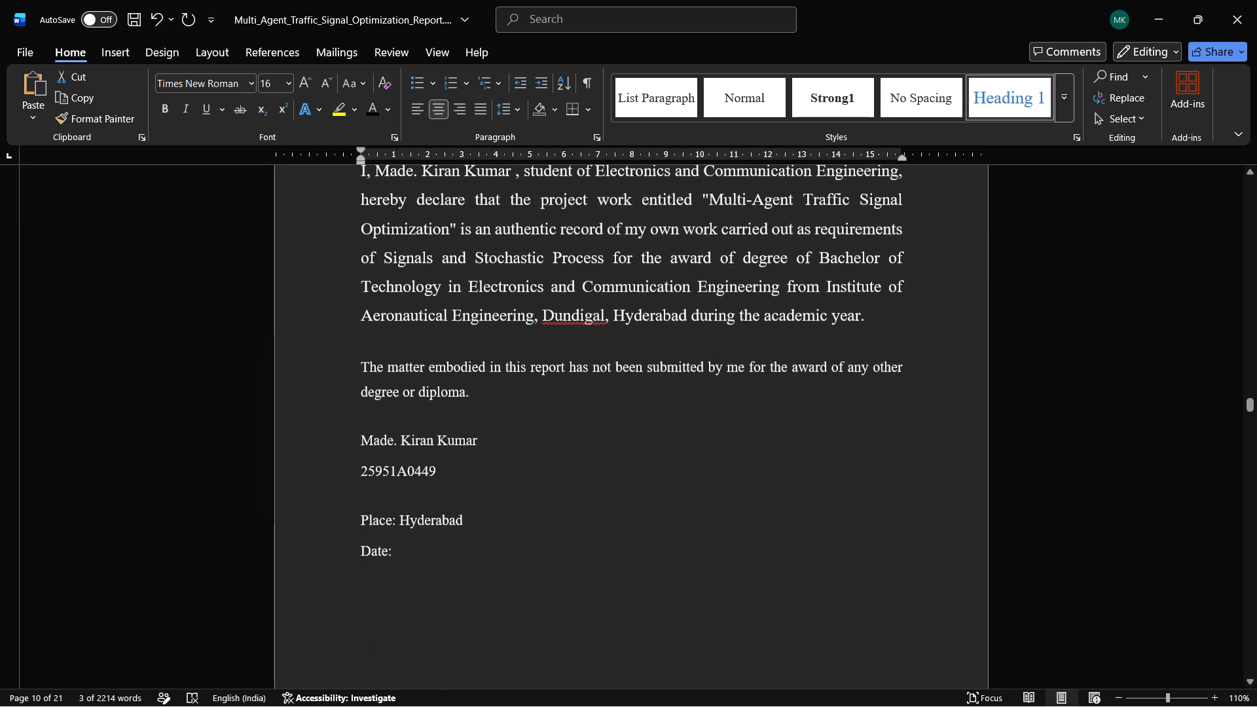
{"action": "scroll", "coordinate": [666, 363], "scroll_direction": "down", "scroll_amount": 1}
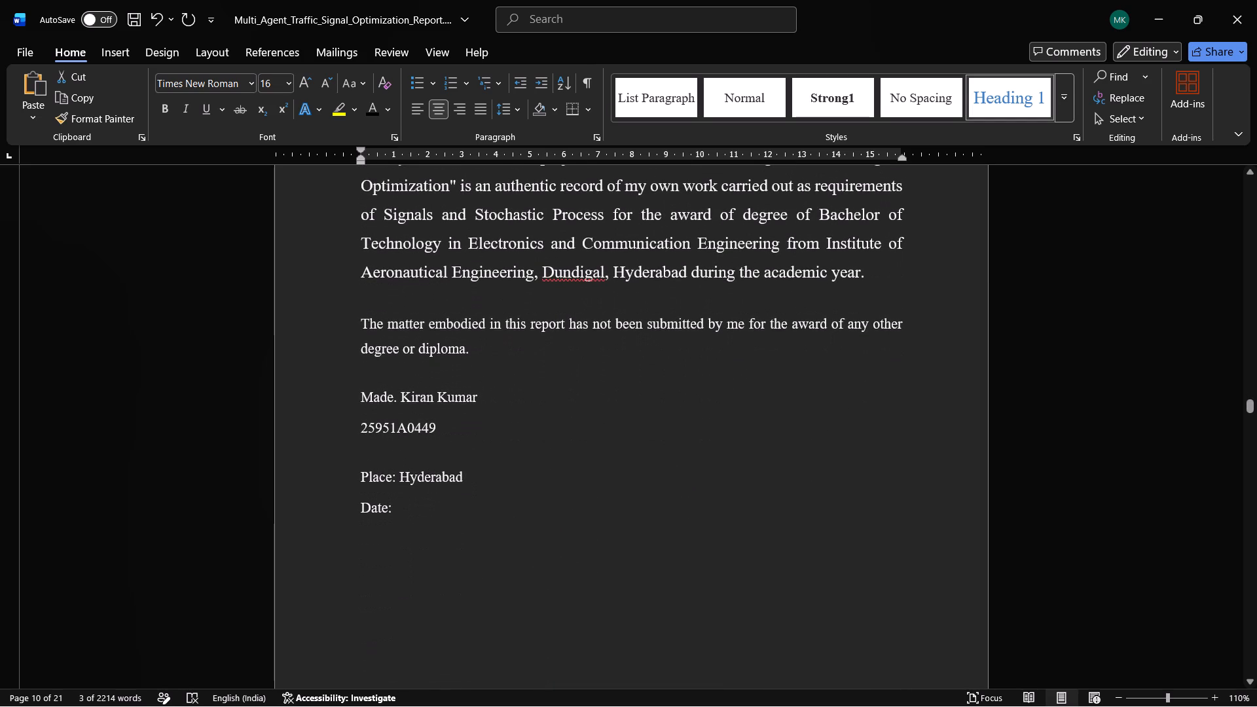
{"action": "scroll", "coordinate": [666, 363], "scroll_direction": "down", "scroll_amount": 5}
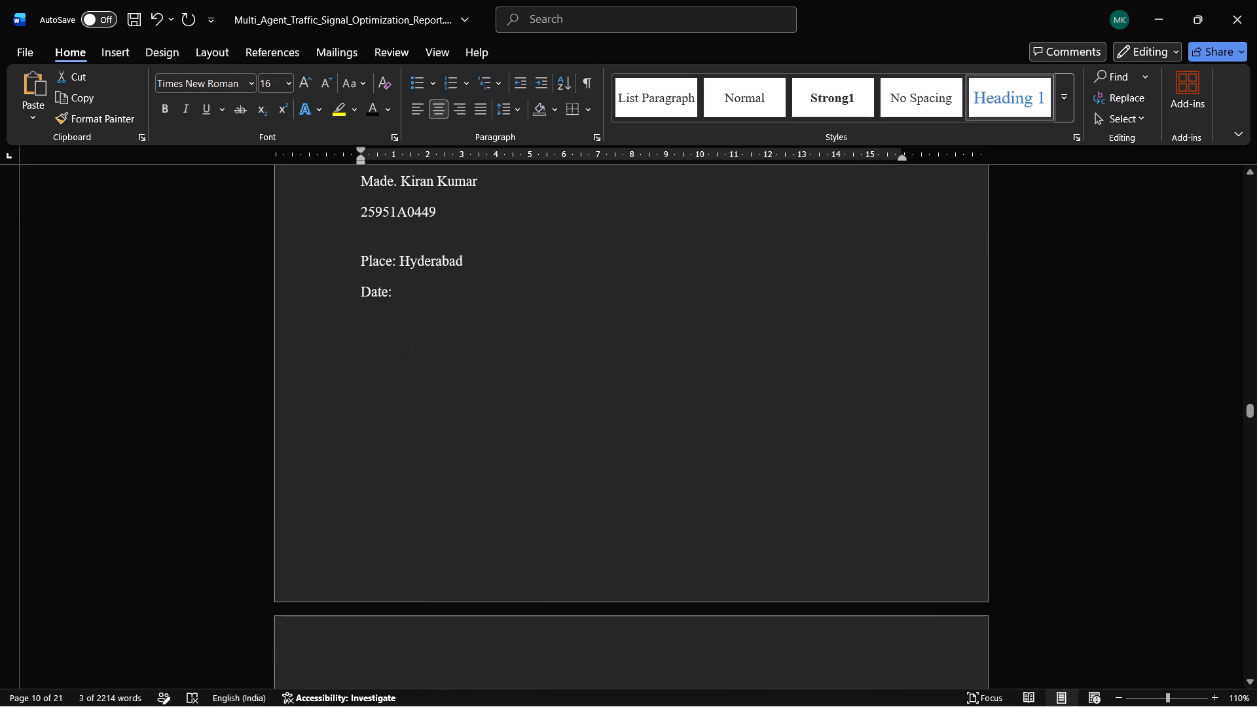
{"action": "left_click", "coordinate": [411, 298]}
{"action": "type", "text": "23-10-"}
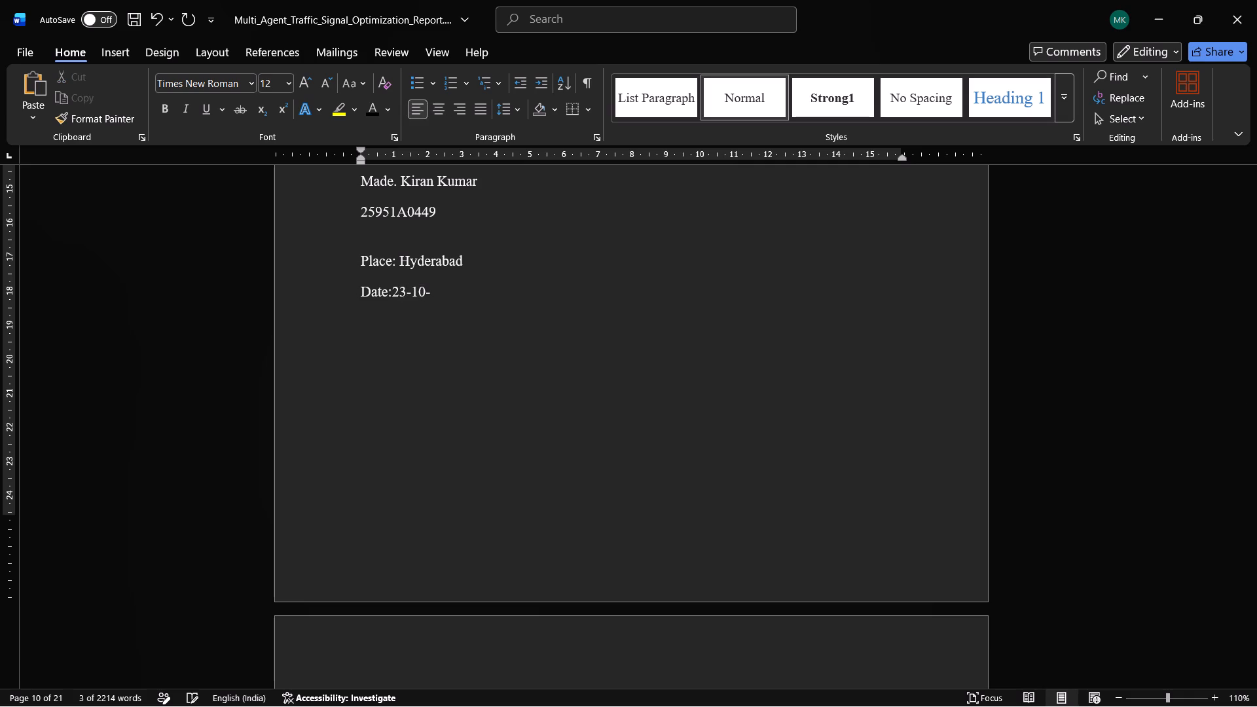
{"action": "type", "text": "2006"}
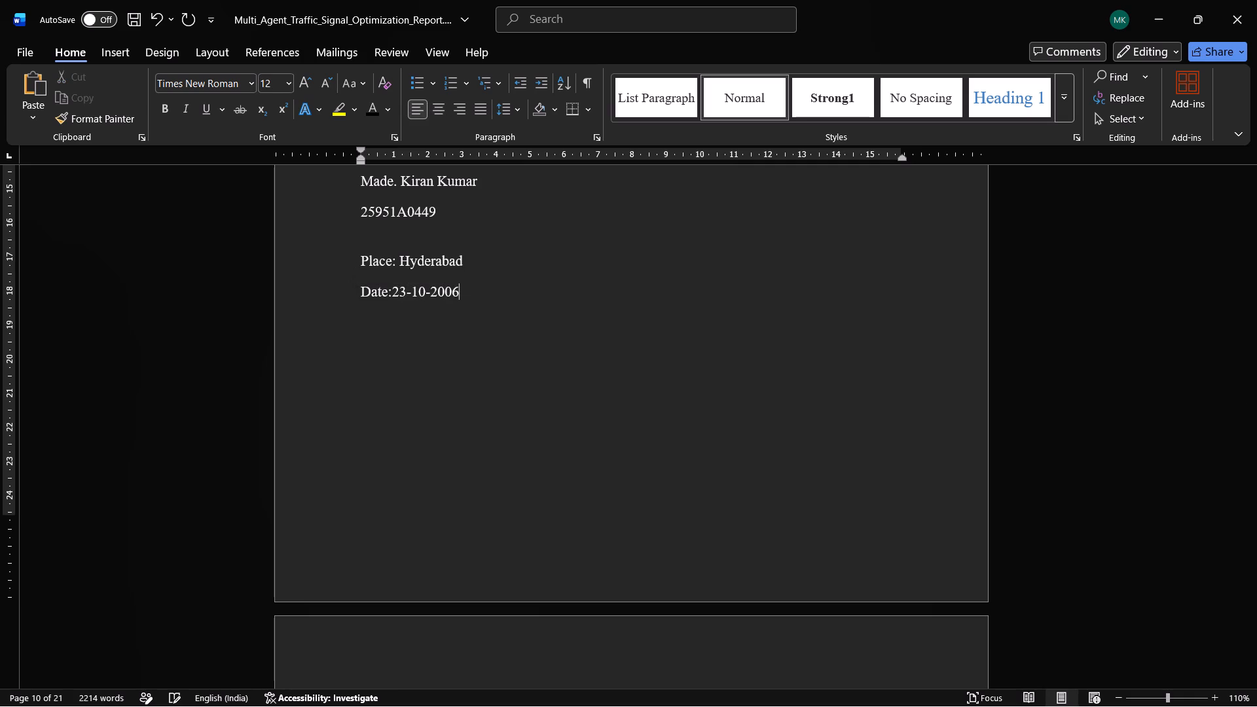
{"action": "scroll", "coordinate": [413, 299], "scroll_direction": "down", "scroll_amount": 3}
{"action": "scroll", "coordinate": [420, 299], "scroll_direction": "up", "scroll_amount": 2}
{"action": "key", "text": "BackSpace"}
{"action": "key", "text": "BackSpace"}
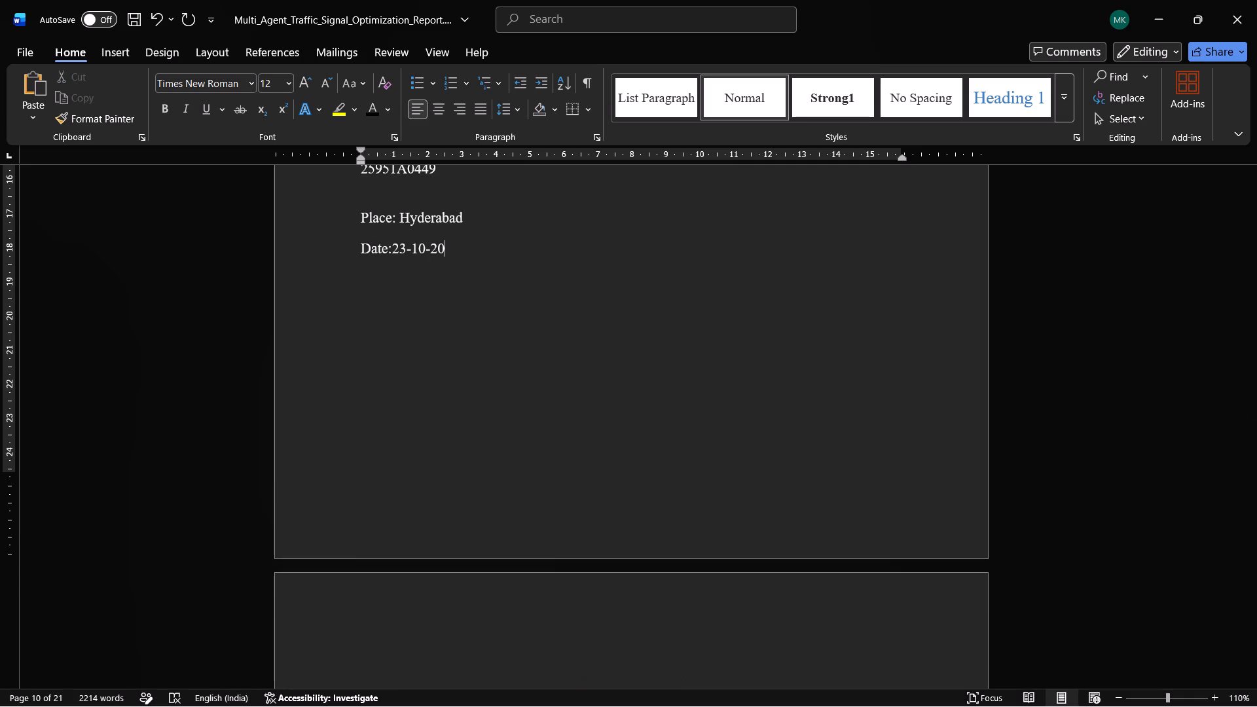
{"action": "type", "text": "26"}
{"action": "left_click", "coordinate": [465, 314]}
Change the ABSTRACT heading's font colour to match the body text.
{"action": "scroll", "coordinate": [465, 314], "scroll_direction": "down", "scroll_amount": 10}
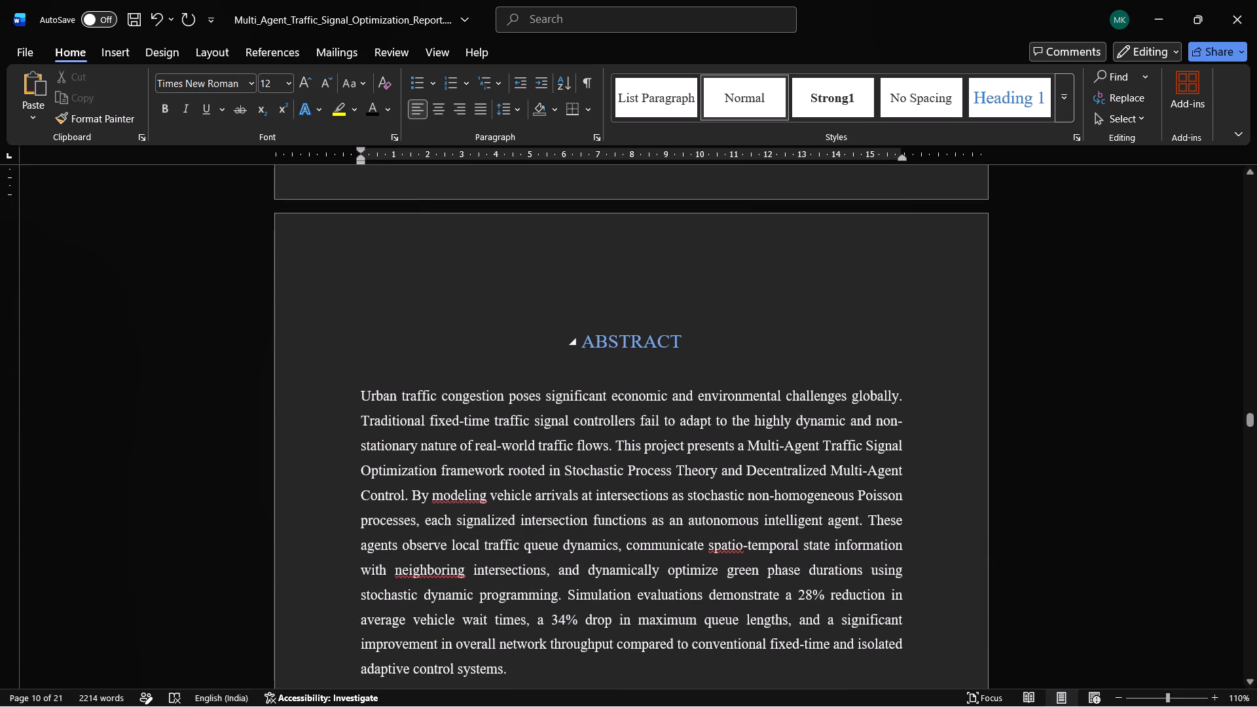
{"action": "double_click", "coordinate": [644, 342]}
{"action": "left_click", "coordinate": [373, 104]}
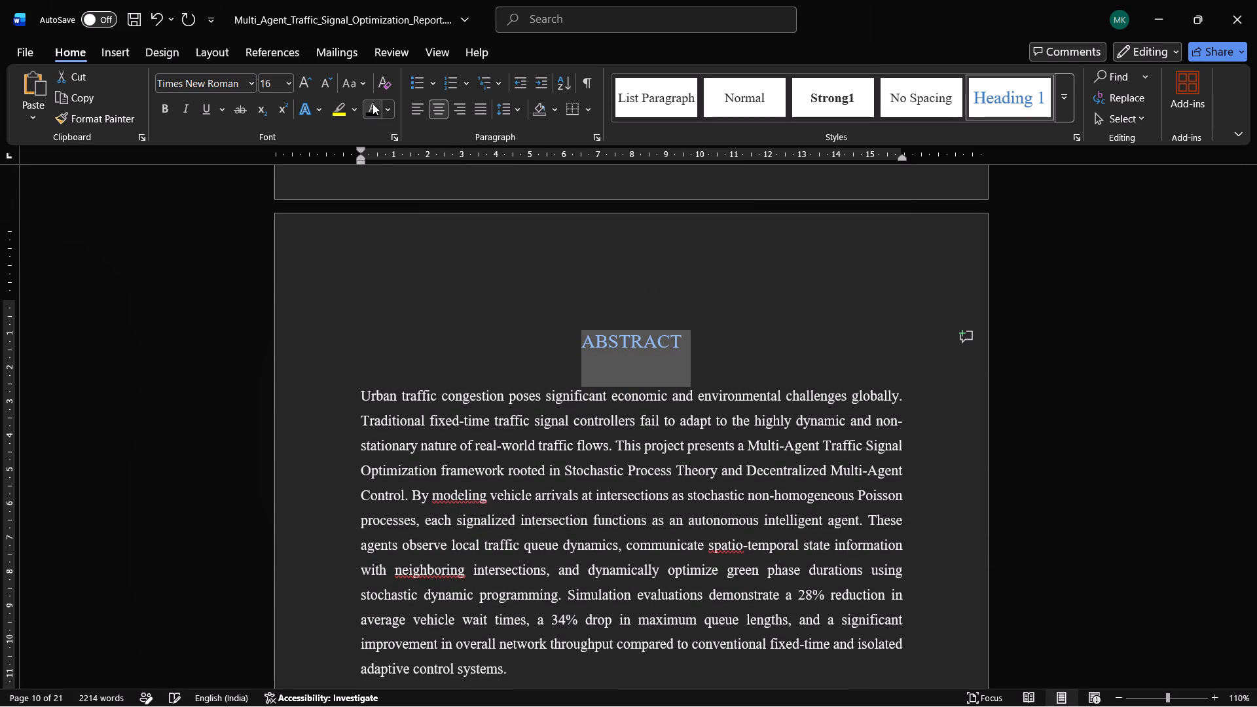
{"action": "scroll", "coordinate": [689, 380], "scroll_direction": "down", "scroll_amount": 20}
{"action": "scroll", "coordinate": [689, 380], "scroll_direction": "down", "scroll_amount": 2}
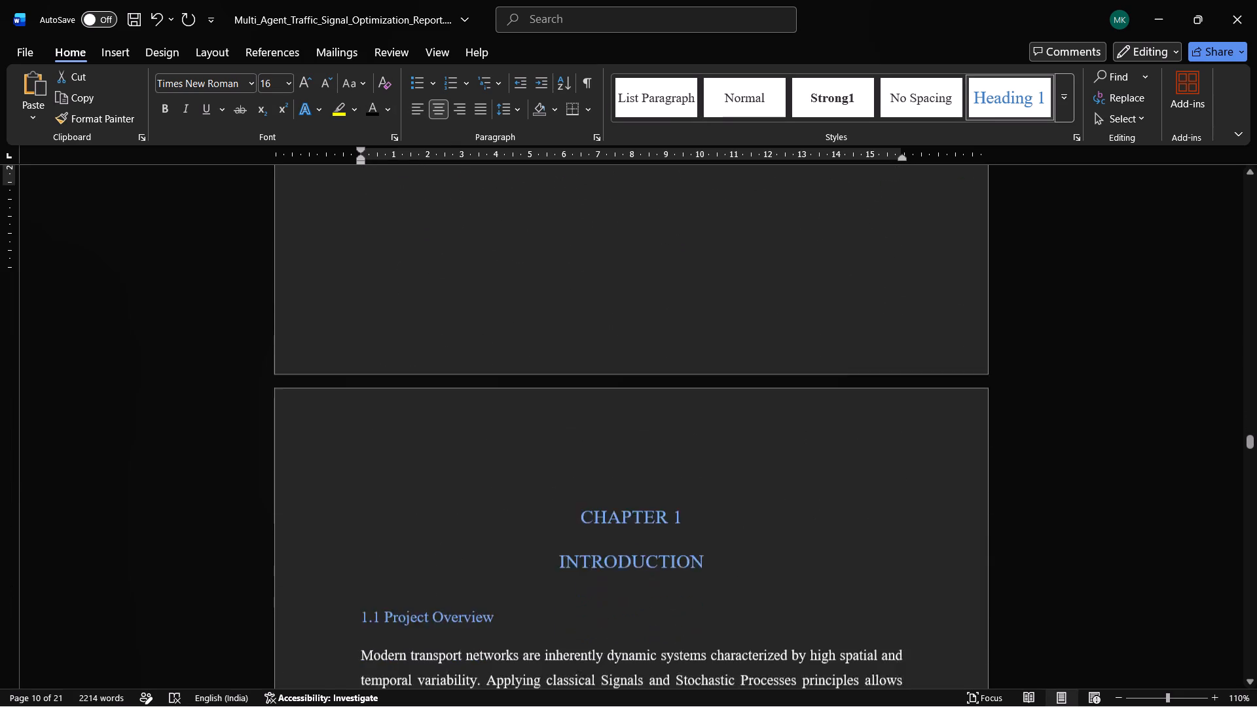
{"action": "scroll", "coordinate": [693, 393], "scroll_direction": "down", "scroll_amount": 3}
{"action": "scroll", "coordinate": [693, 393], "scroll_direction": "up", "scroll_amount": 18}
{"action": "scroll", "coordinate": [694, 394], "scroll_direction": "up", "scroll_amount": 7}
{"action": "left_click", "coordinate": [744, 335]}
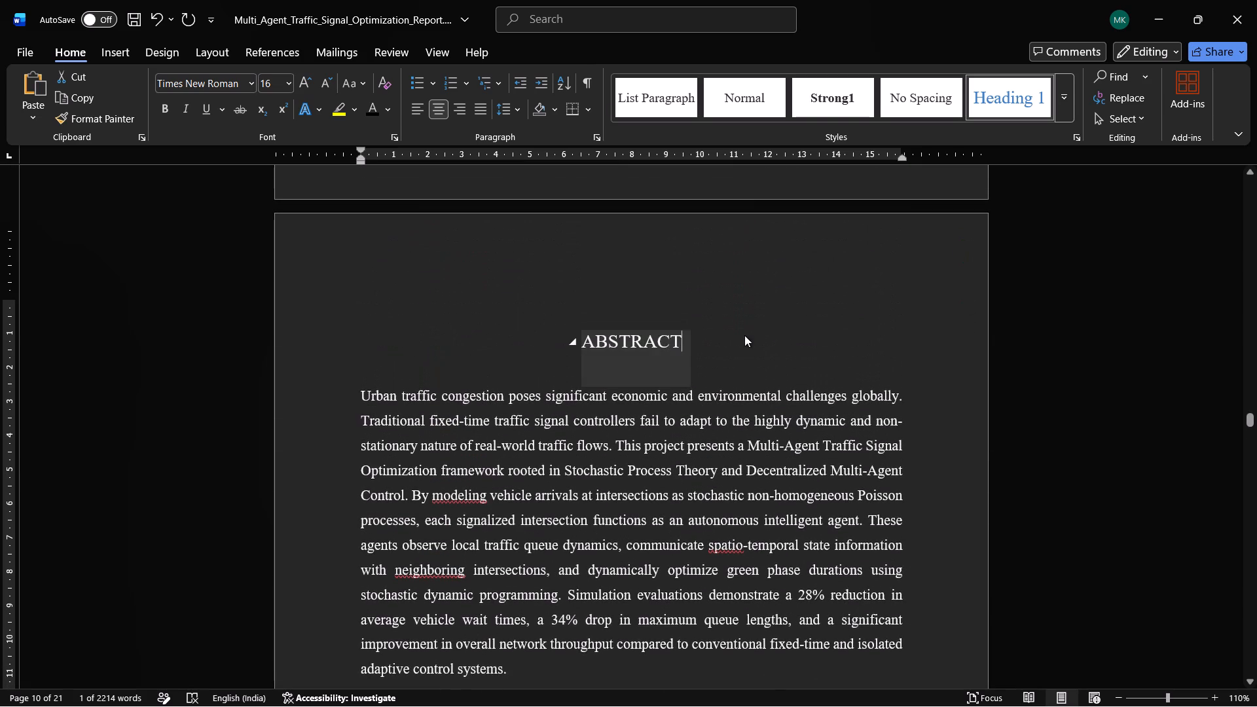
Review the front matter from the declaration back through the contents, acknowledgement and approval sheet to the certificate, checking headings and dates.
{"action": "scroll", "coordinate": [744, 335], "scroll_direction": "up", "scroll_amount": 20}
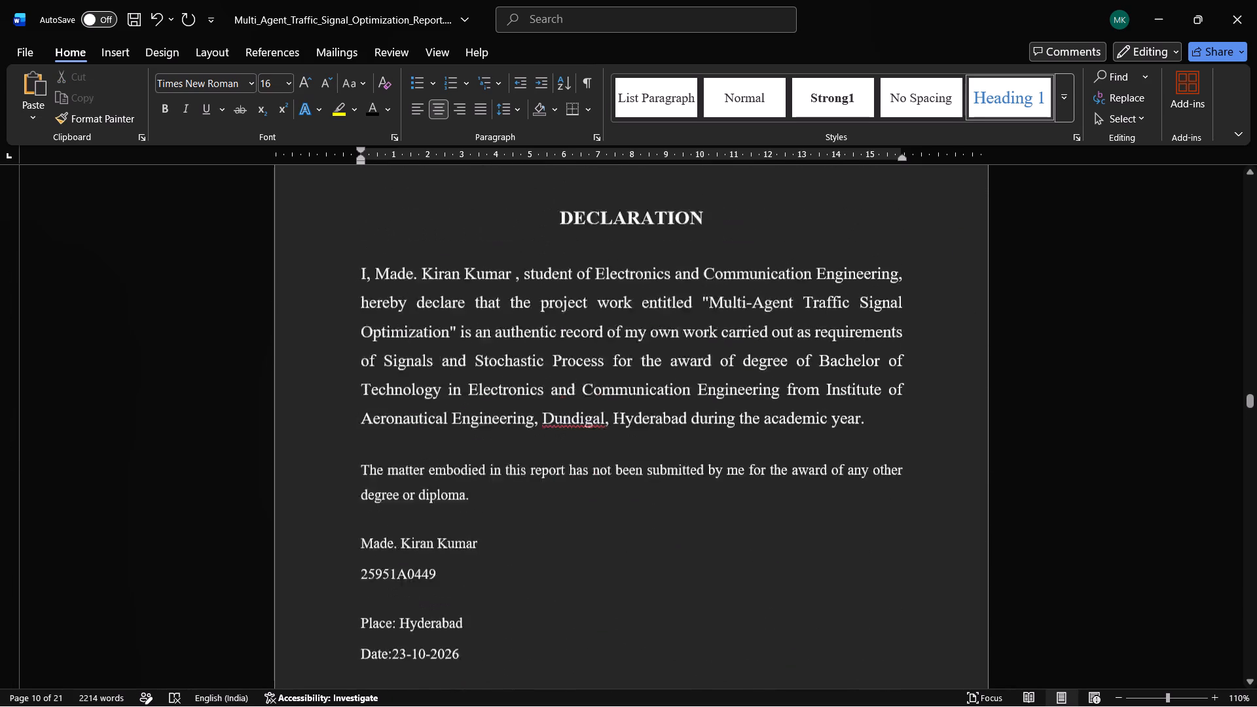
{"action": "scroll", "coordinate": [744, 335], "scroll_direction": "up", "scroll_amount": 19}
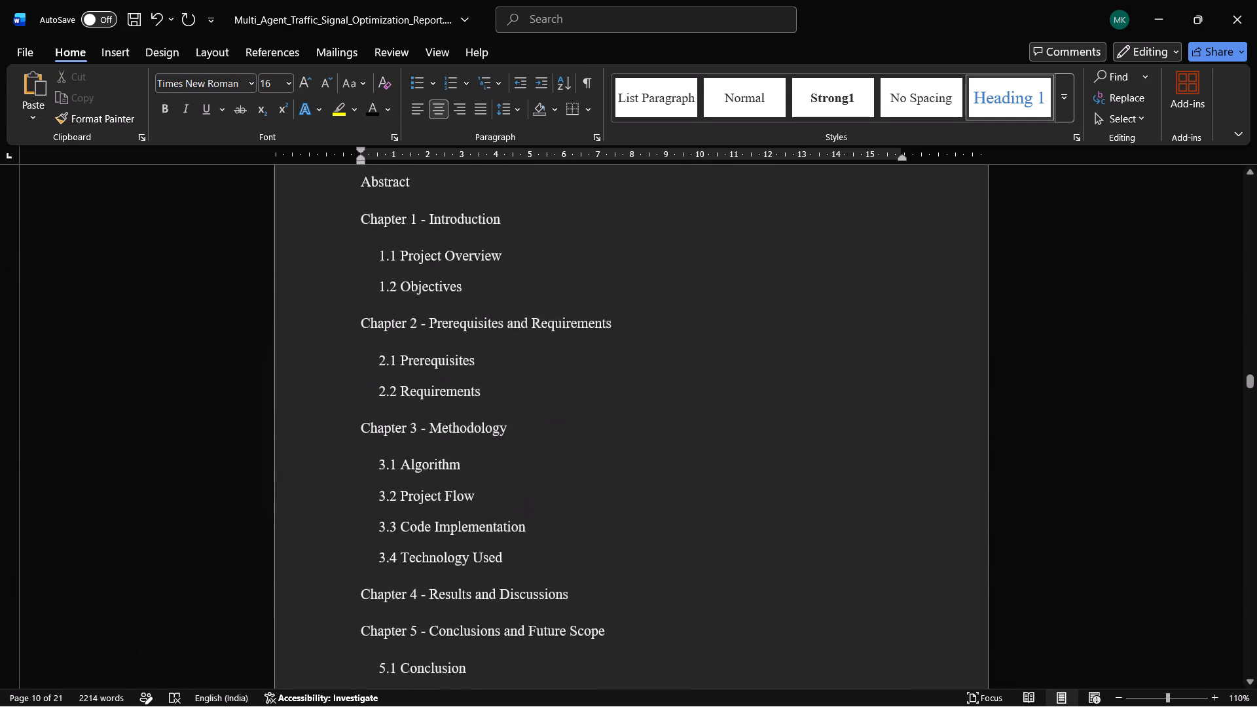
{"action": "scroll", "coordinate": [744, 335], "scroll_direction": "up", "scroll_amount": 8}
{"action": "scroll", "coordinate": [744, 335], "scroll_direction": "down", "scroll_amount": 2}
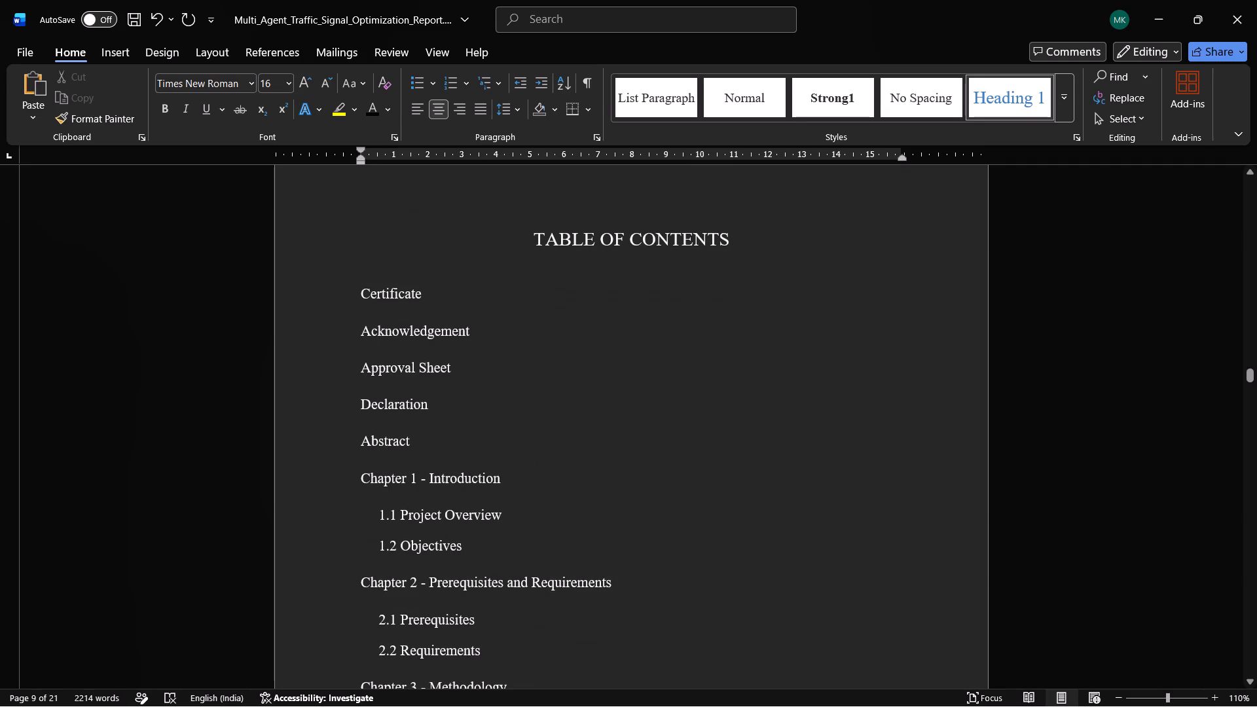
{"action": "scroll", "coordinate": [446, 405], "scroll_direction": "down", "scroll_amount": 1}
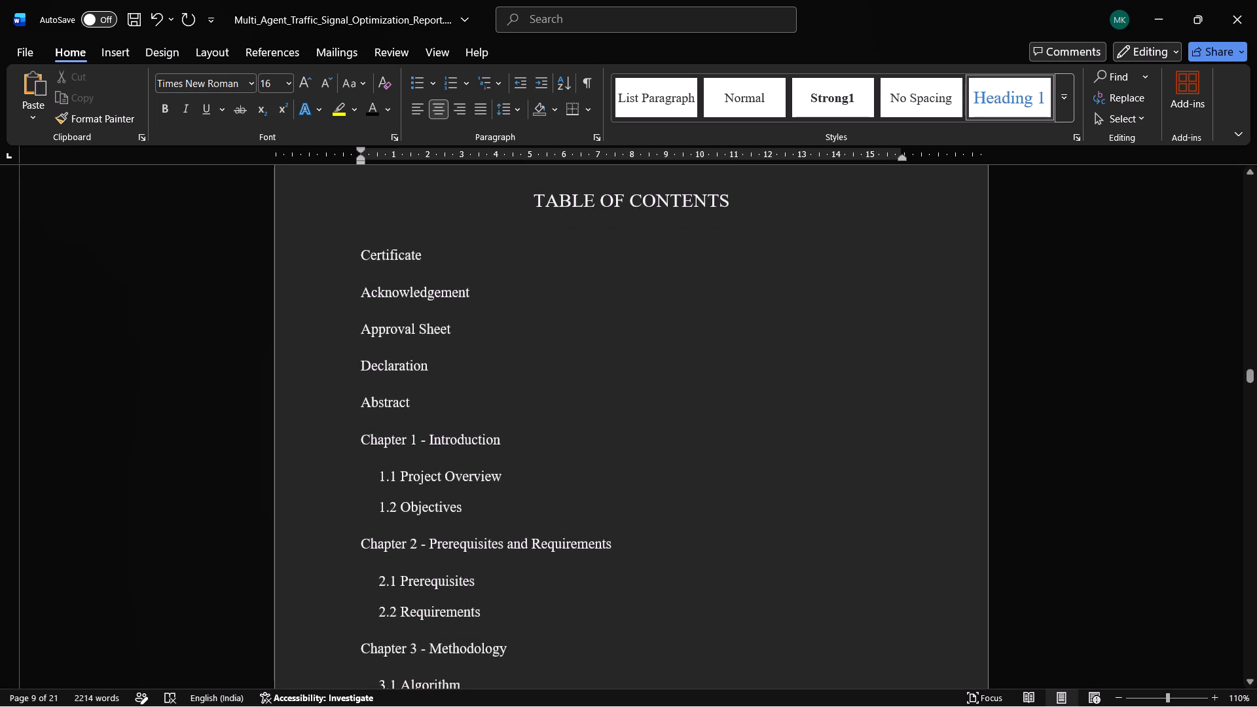
{"action": "scroll", "coordinate": [446, 405], "scroll_direction": "up", "scroll_amount": 18}
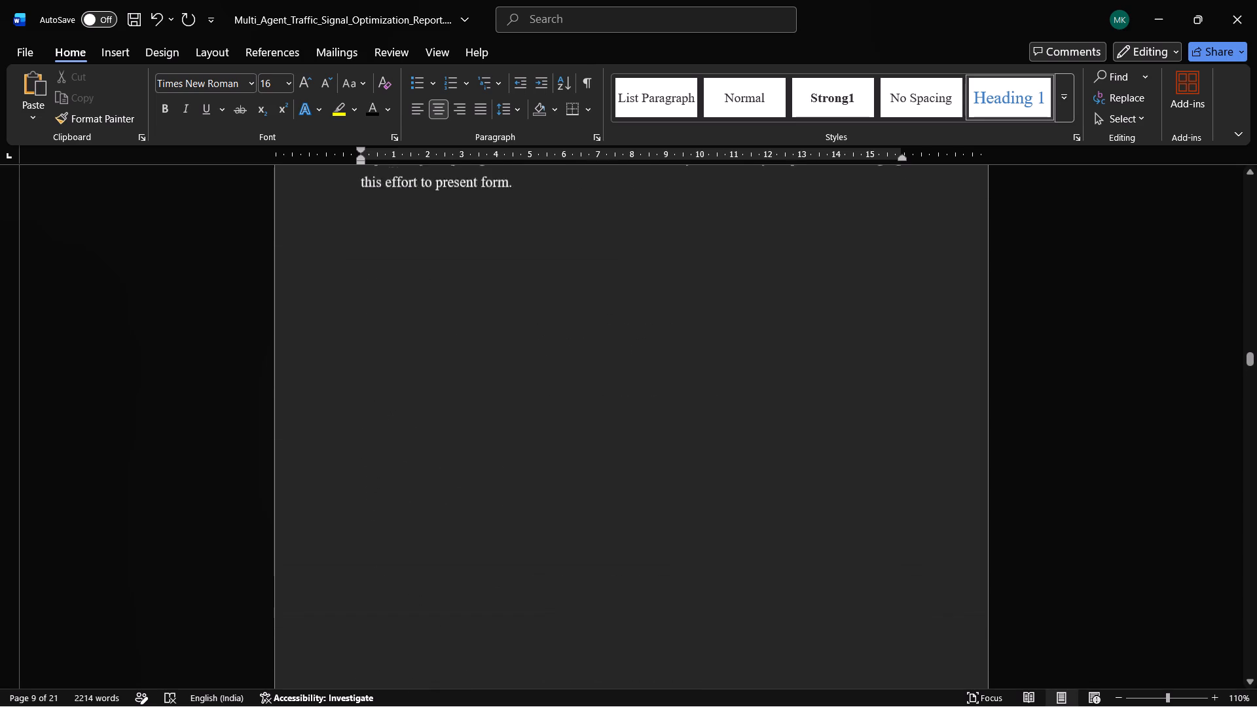
{"action": "scroll", "coordinate": [446, 405], "scroll_direction": "up", "scroll_amount": 15}
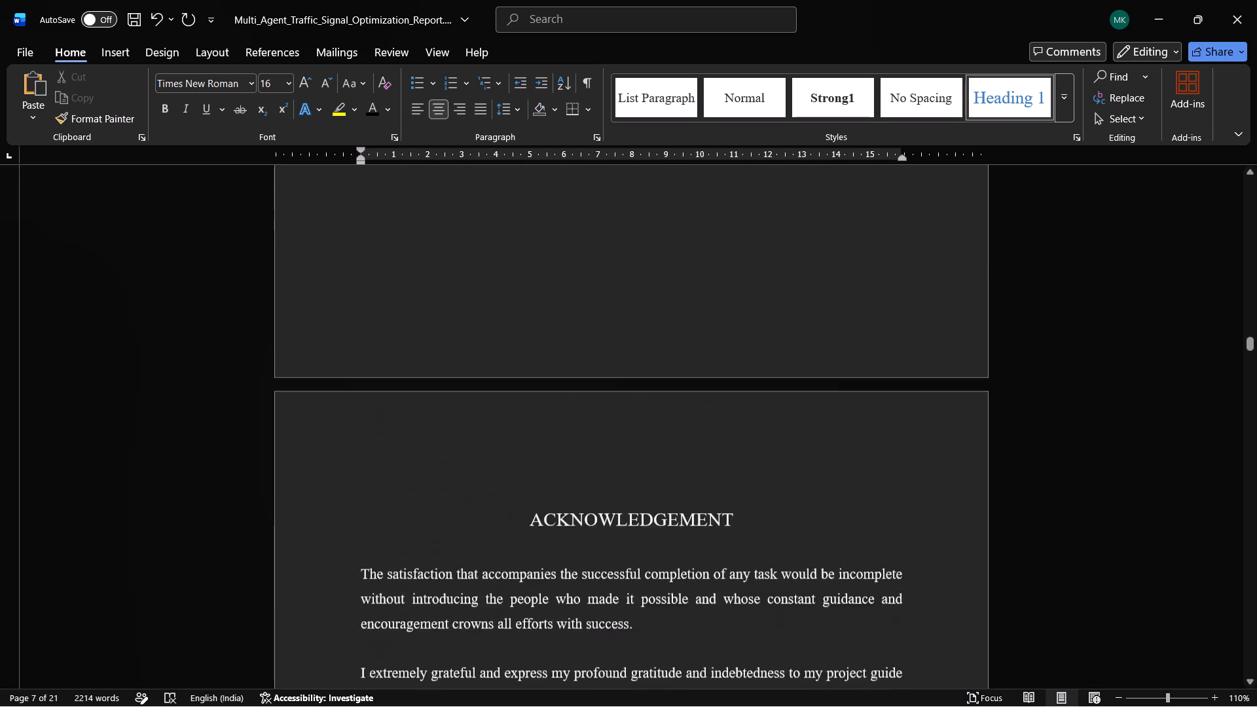
{"action": "scroll", "coordinate": [446, 405], "scroll_direction": "up", "scroll_amount": 19}
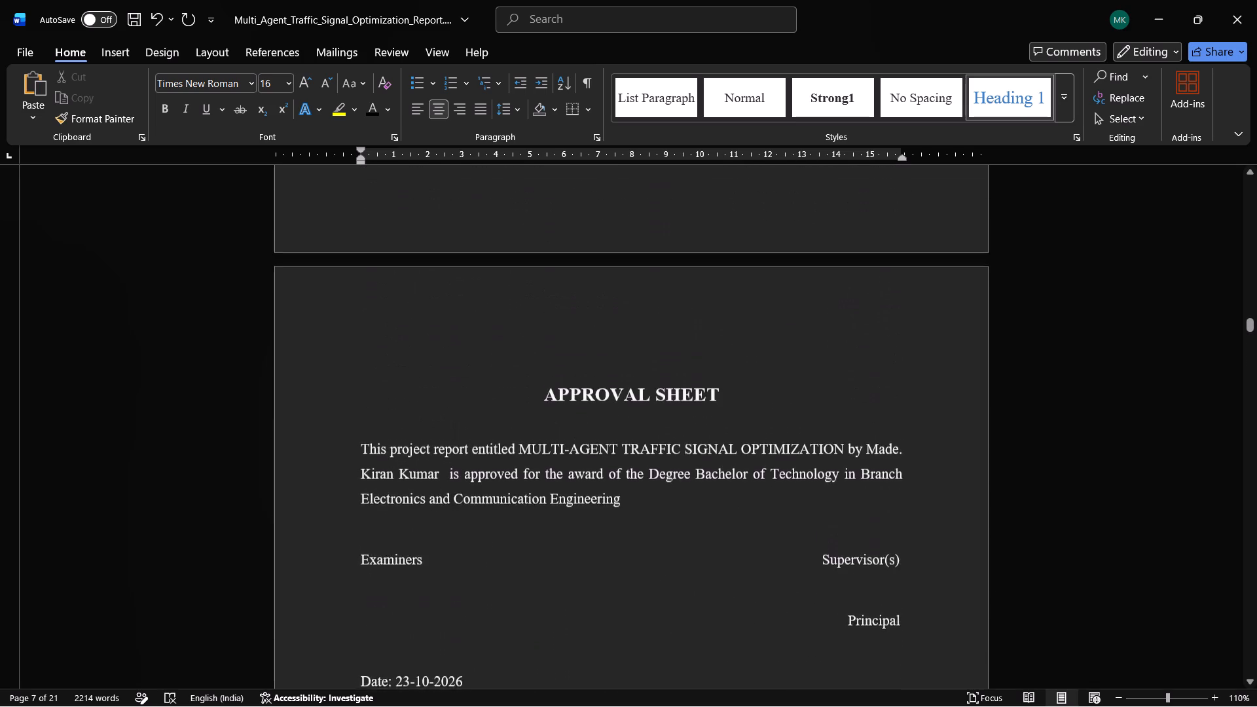
{"action": "scroll", "coordinate": [446, 405], "scroll_direction": "up", "scroll_amount": 19}
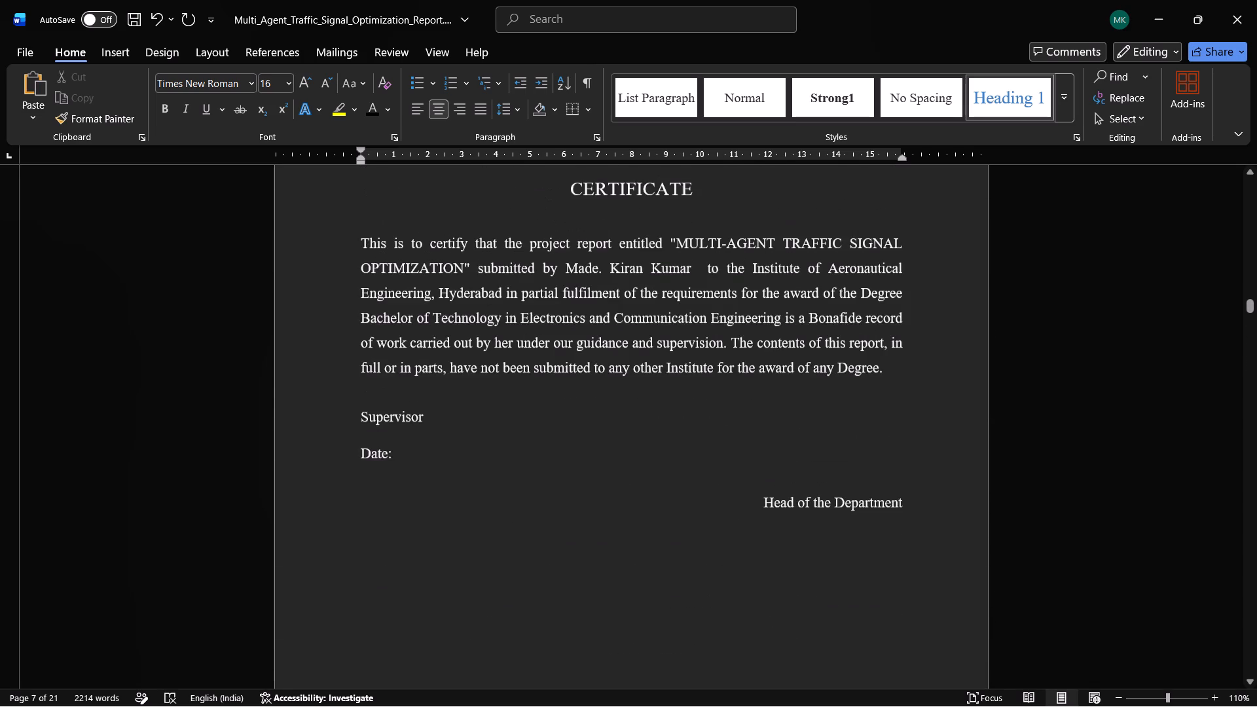
Review the front matter from the certificate through the approval sheet, acknowledgement, table of contents and declaration to the abstract.
{"action": "scroll", "coordinate": [447, 405], "scroll_direction": "down", "scroll_amount": 19}
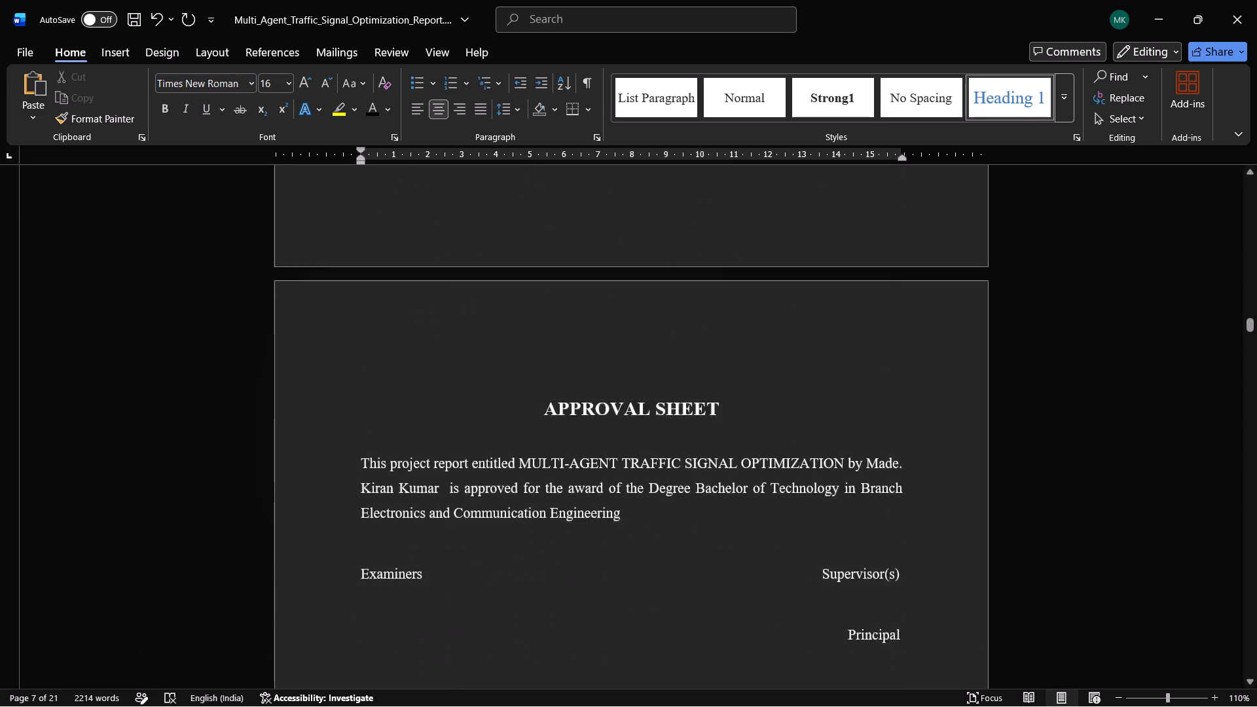
{"action": "scroll", "coordinate": [447, 405], "scroll_direction": "down", "scroll_amount": 20}
{"action": "scroll", "coordinate": [447, 405], "scroll_direction": "down", "scroll_amount": 7}
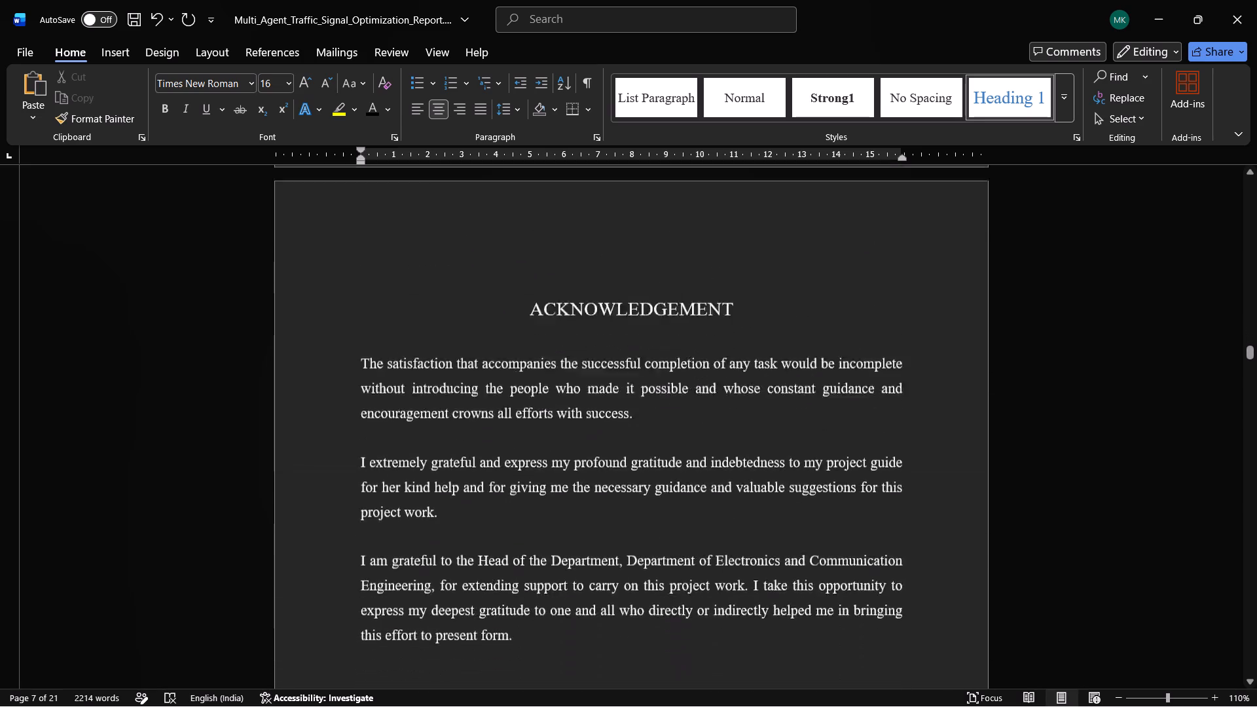
{"action": "scroll", "coordinate": [447, 405], "scroll_direction": "down", "scroll_amount": 5}
{"action": "scroll", "coordinate": [481, 367], "scroll_direction": "down", "scroll_amount": 20}
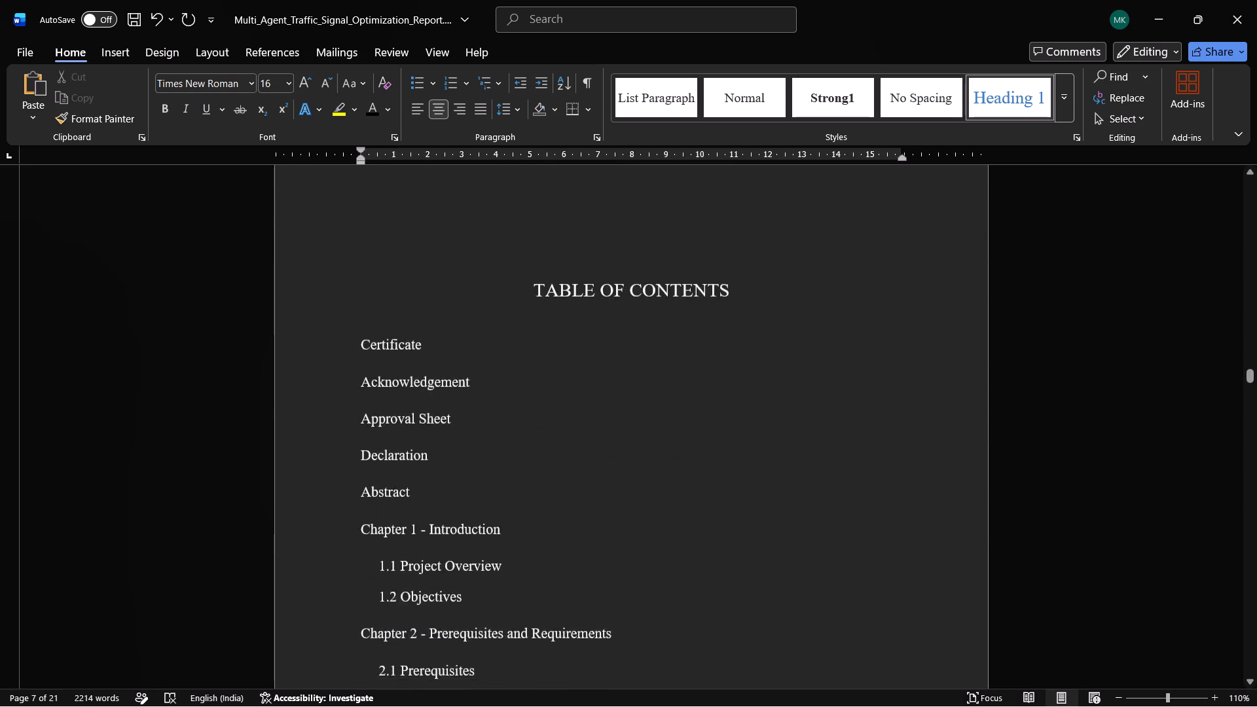
{"action": "scroll", "coordinate": [494, 387], "scroll_direction": "down", "scroll_amount": 2}
{"action": "scroll", "coordinate": [494, 387], "scroll_direction": "up", "scroll_amount": 3}
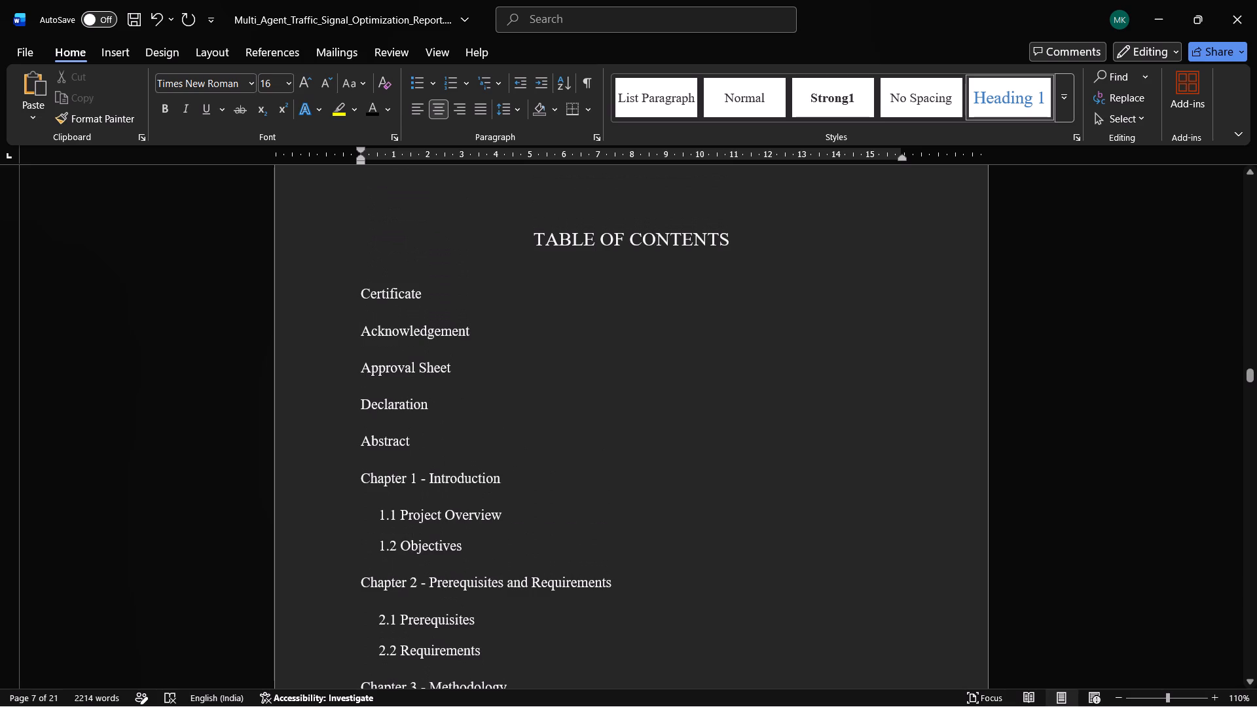
{"action": "scroll", "coordinate": [416, 408], "scroll_direction": "down", "scroll_amount": 1}
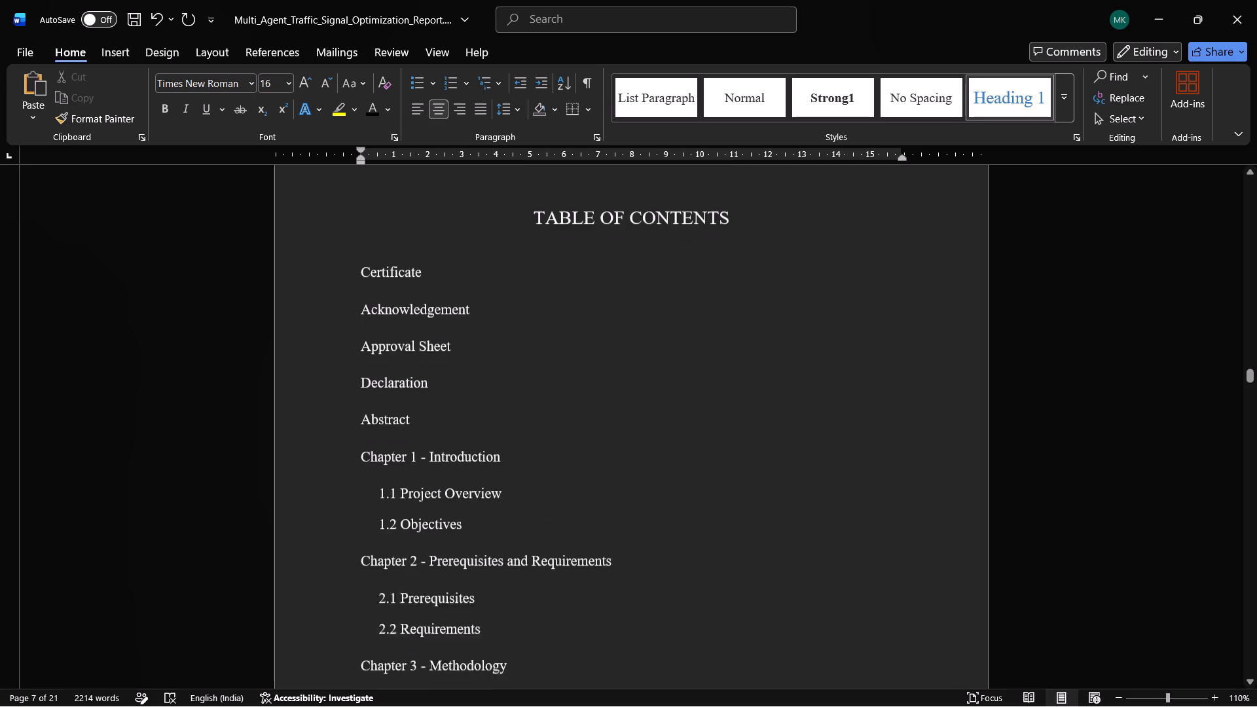
{"action": "scroll", "coordinate": [418, 405], "scroll_direction": "down", "scroll_amount": 14}
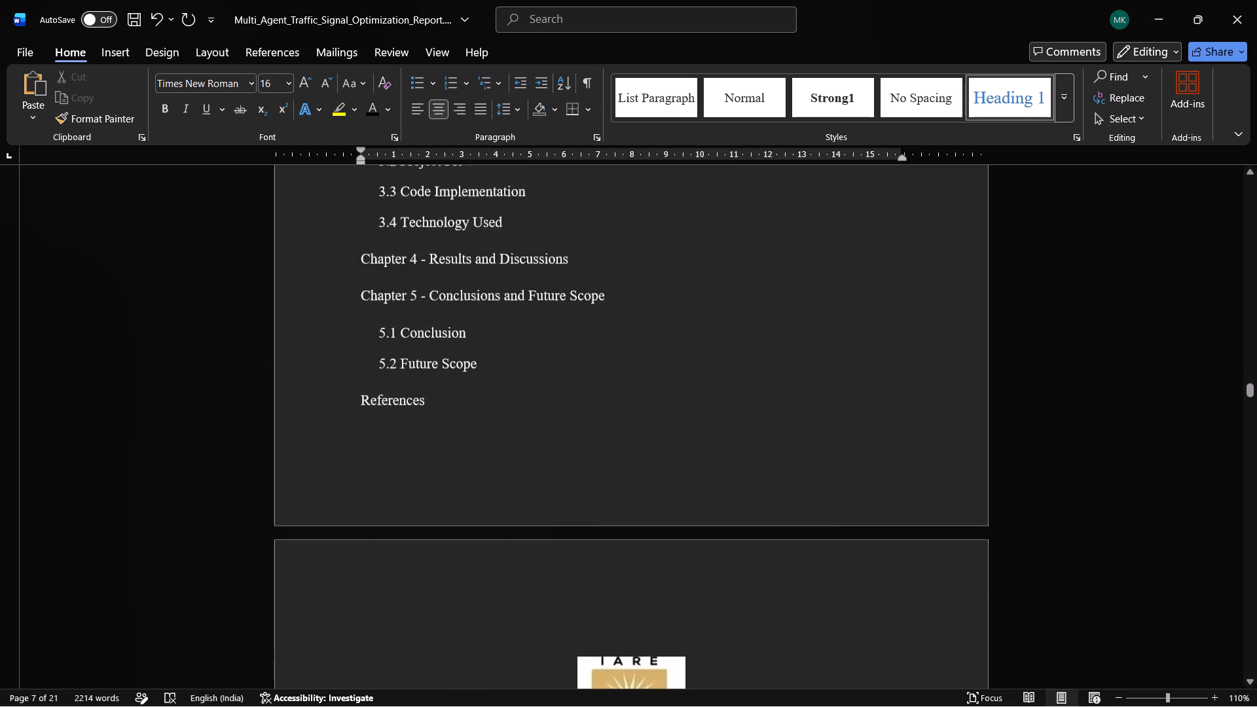
{"action": "scroll", "coordinate": [421, 405], "scroll_direction": "down", "scroll_amount": 20}
{"action": "scroll", "coordinate": [421, 405], "scroll_direction": "down", "scroll_amount": 5}
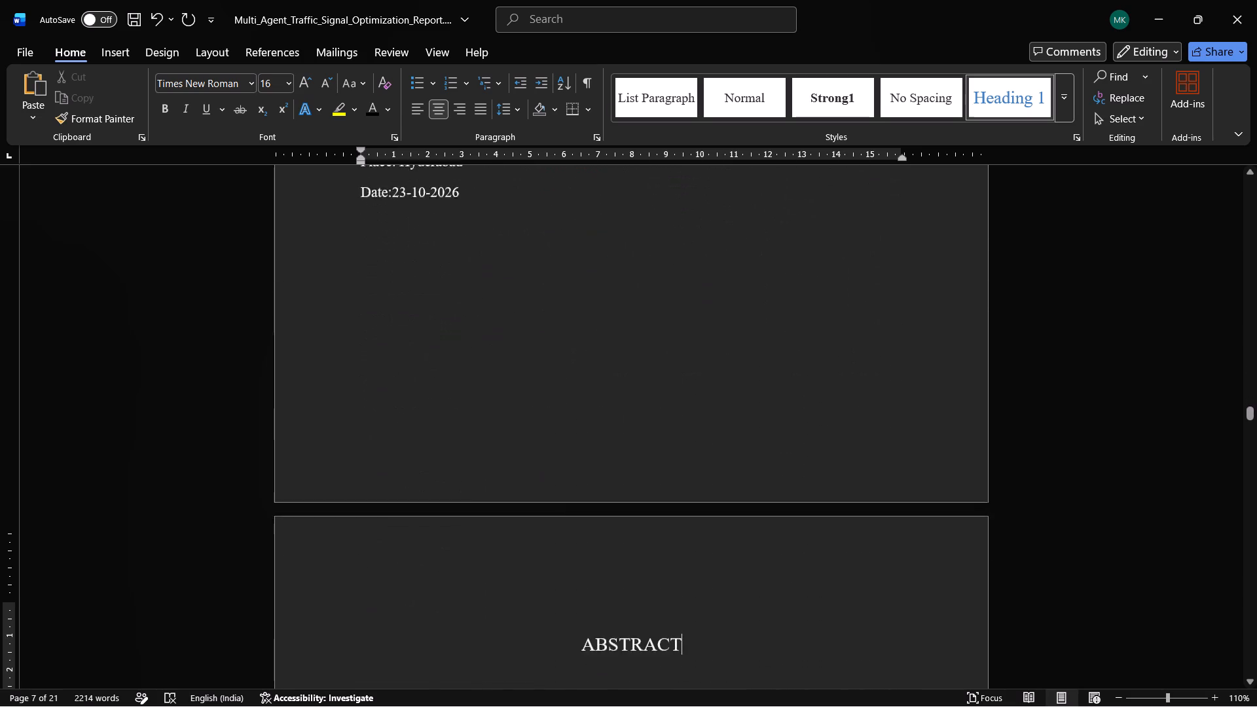
{"action": "scroll", "coordinate": [421, 405], "scroll_direction": "down", "scroll_amount": 20}
{"action": "scroll", "coordinate": [421, 405], "scroll_direction": "down", "scroll_amount": 4}
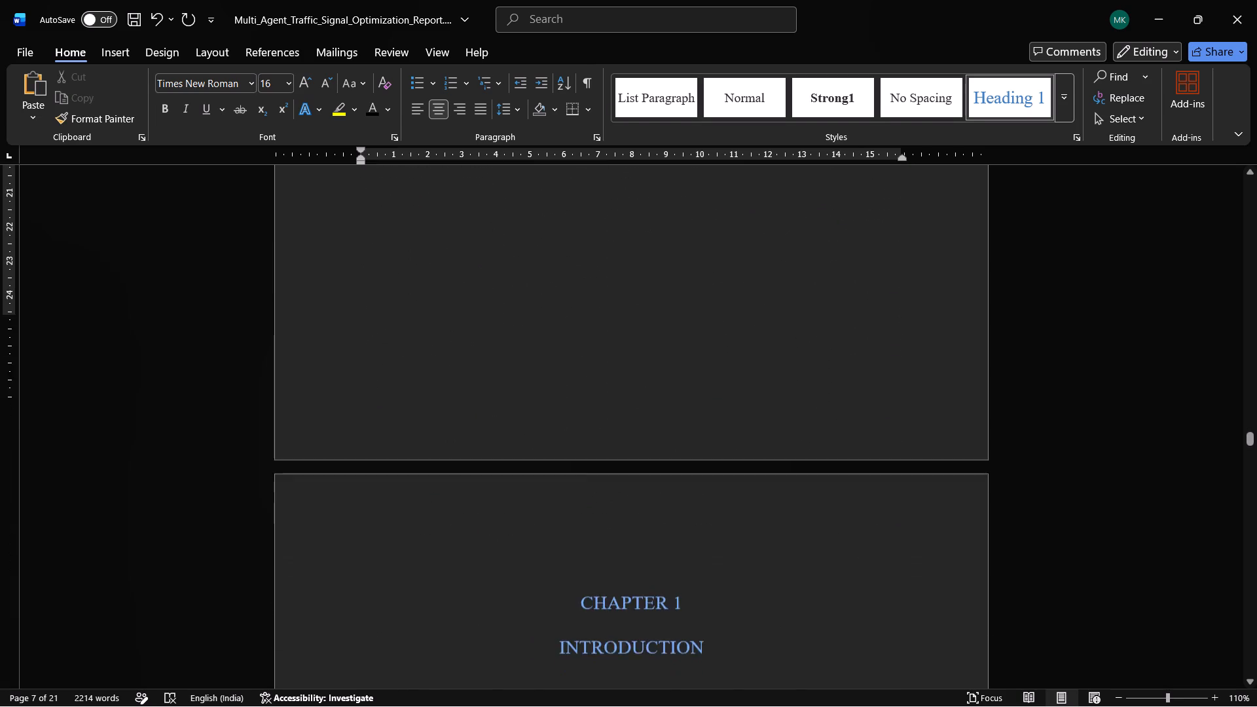
Read through Chapters 1 to 3 up to section 3.5 Technology Used, checking headings, equations and leftover placeholder content.
{"action": "scroll", "coordinate": [421, 405], "scroll_direction": "down", "scroll_amount": 20}
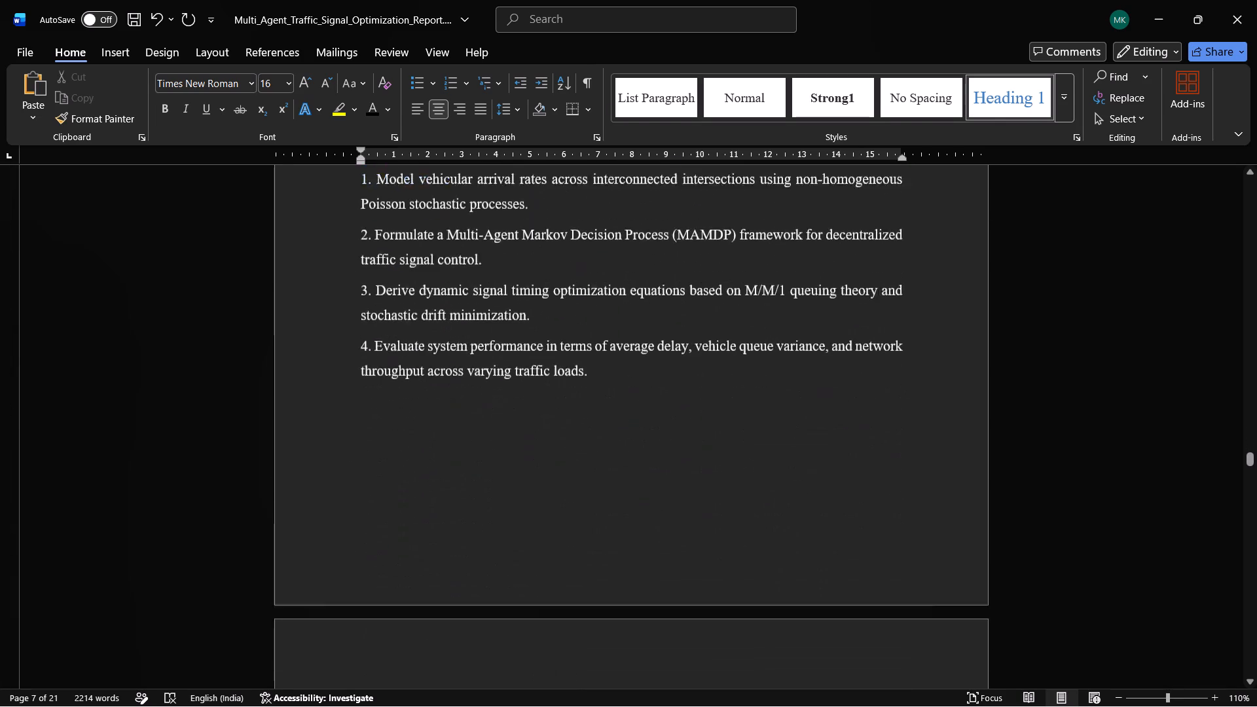
{"action": "scroll", "coordinate": [421, 405], "scroll_direction": "down", "scroll_amount": 13}
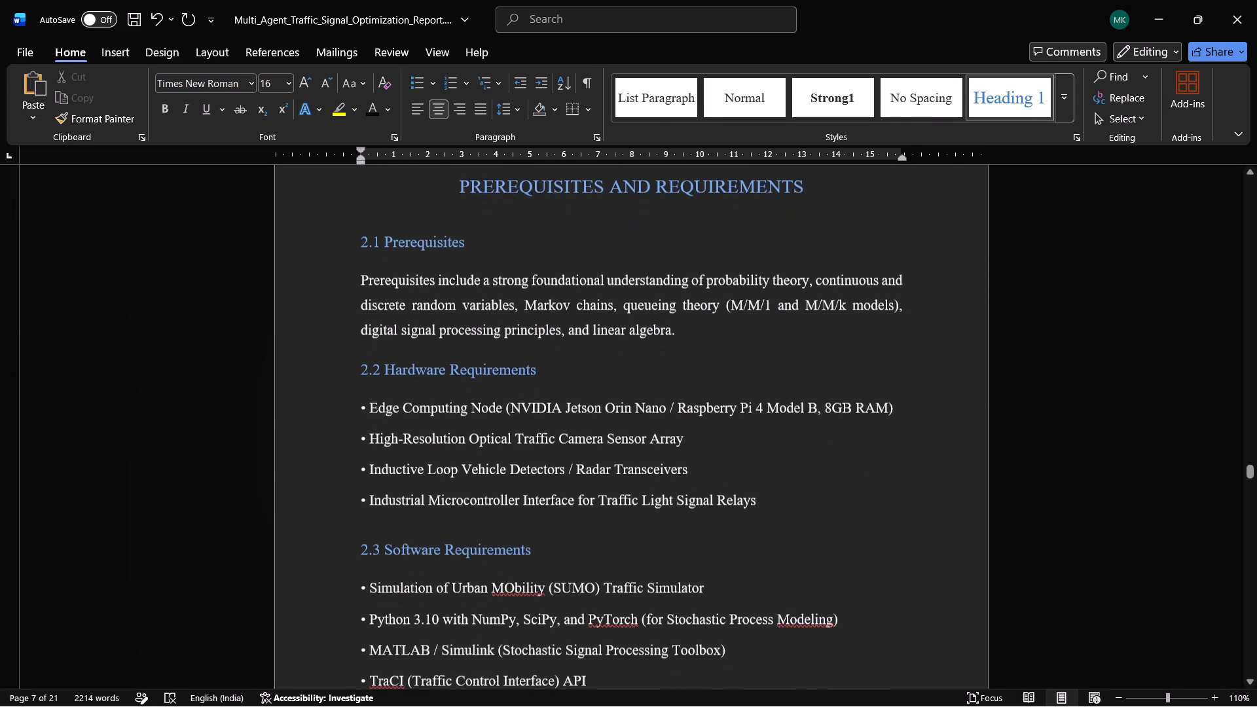
{"action": "scroll", "coordinate": [421, 405], "scroll_direction": "up", "scroll_amount": 1}
{"action": "scroll", "coordinate": [421, 405], "scroll_direction": "down", "scroll_amount": 8}
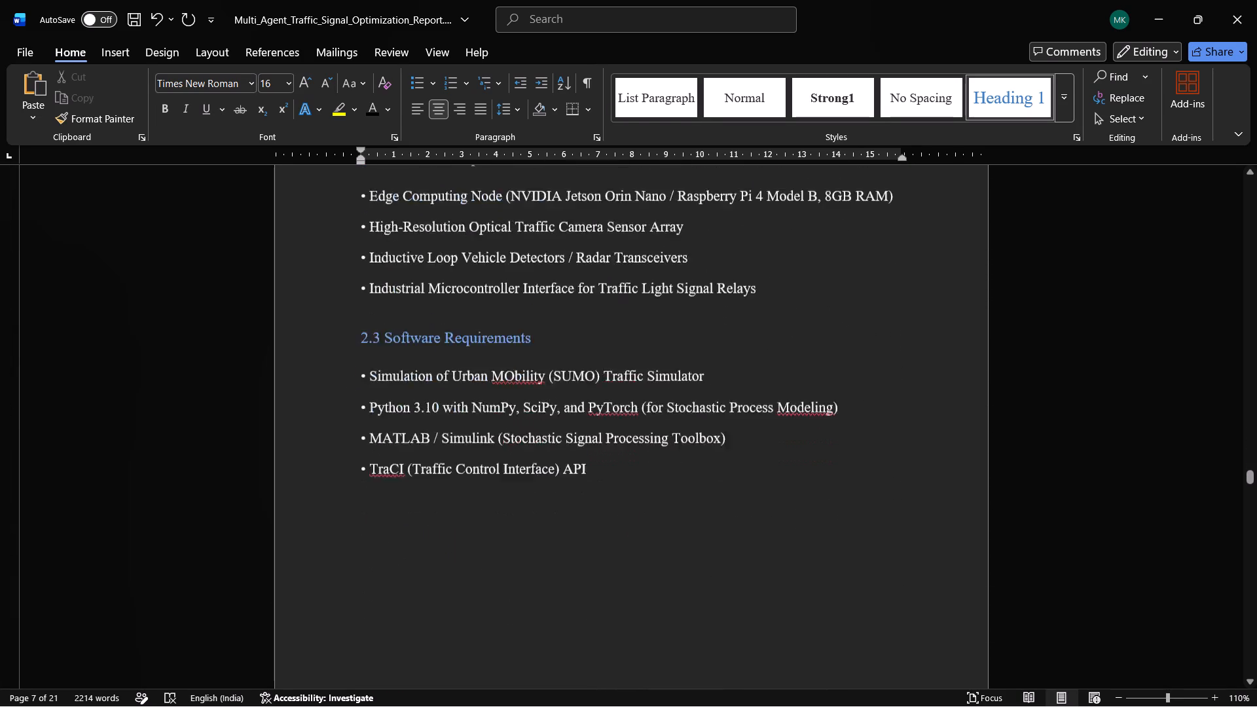
{"action": "scroll", "coordinate": [421, 405], "scroll_direction": "down", "scroll_amount": 17}
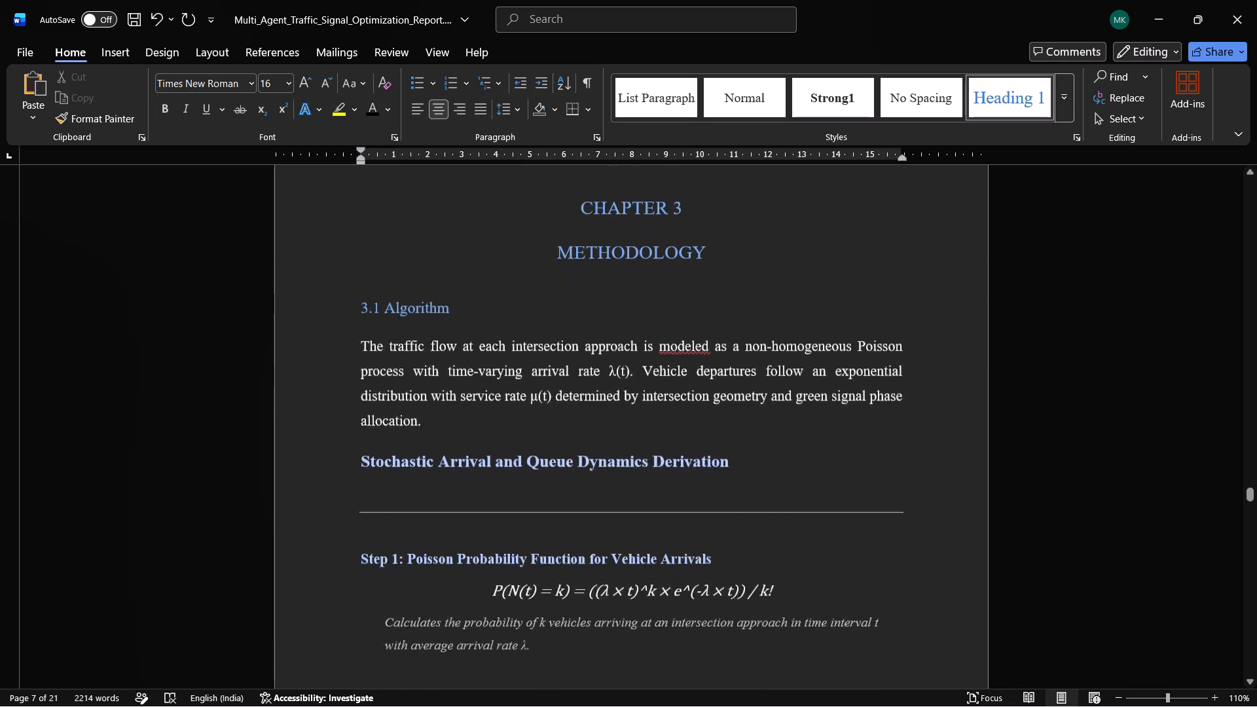
{"action": "scroll", "coordinate": [421, 405], "scroll_direction": "down", "scroll_amount": 16}
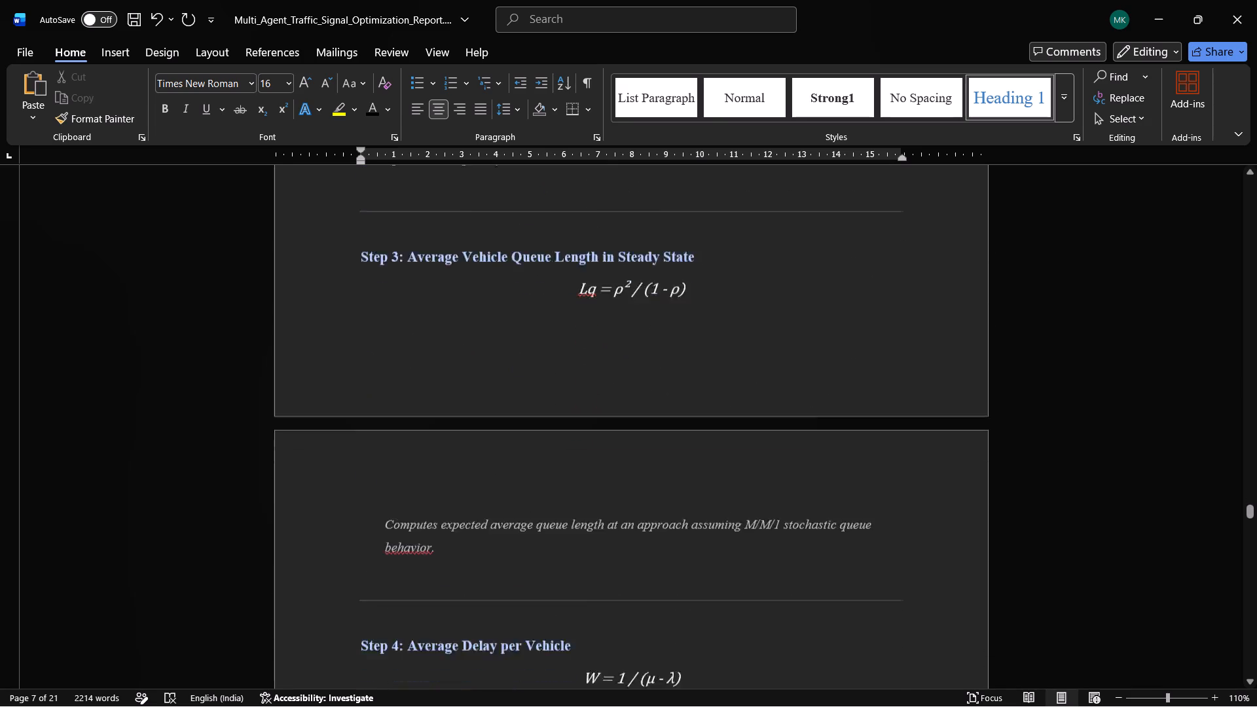
{"action": "scroll", "coordinate": [421, 405], "scroll_direction": "down", "scroll_amount": 19}
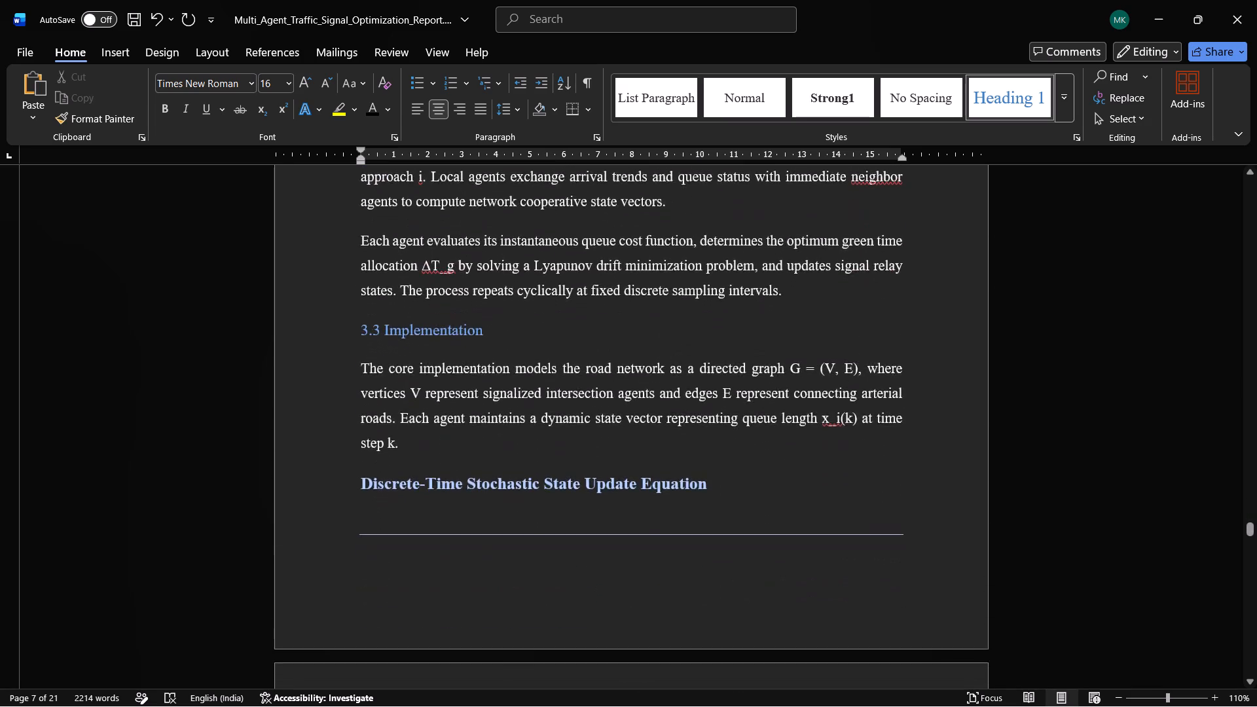
{"action": "scroll", "coordinate": [421, 405], "scroll_direction": "down", "scroll_amount": 18}
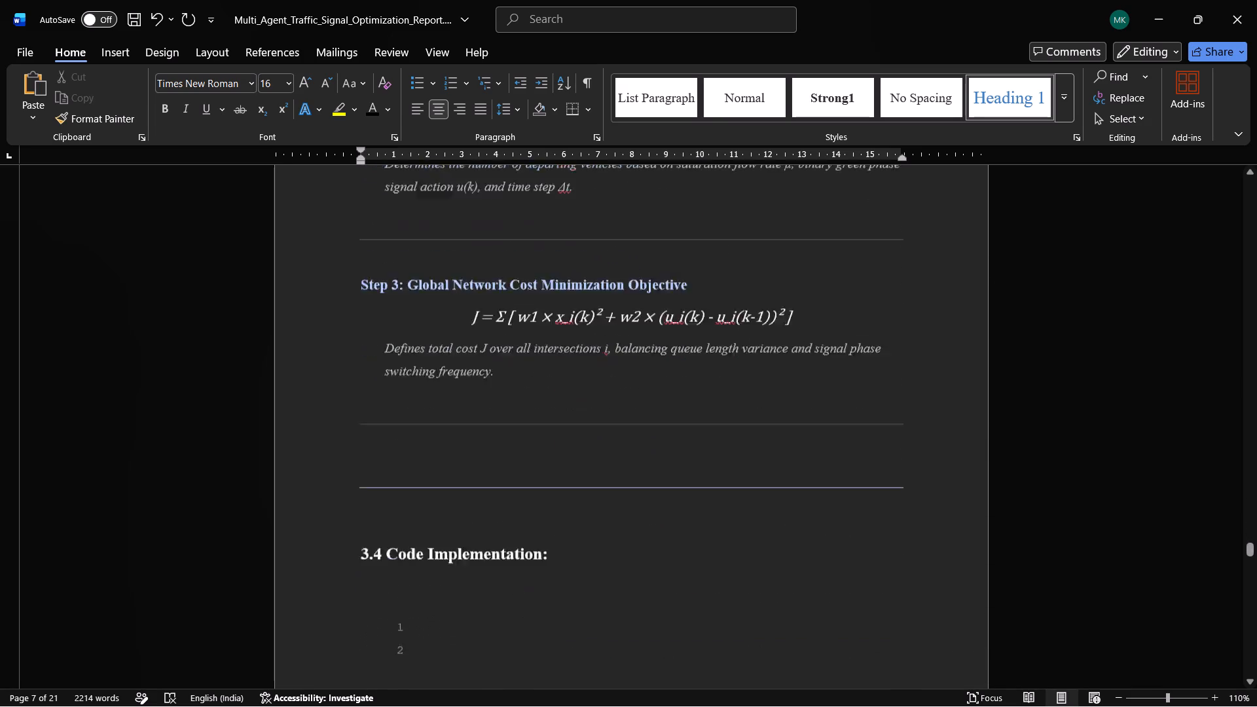
{"action": "scroll", "coordinate": [421, 405], "scroll_direction": "down", "scroll_amount": 12}
Delete the 3.4 Code Implementation heading together with its empty numbered lines 1 and 2.
{"action": "scroll", "coordinate": [421, 405], "scroll_direction": "up", "scroll_amount": 4}
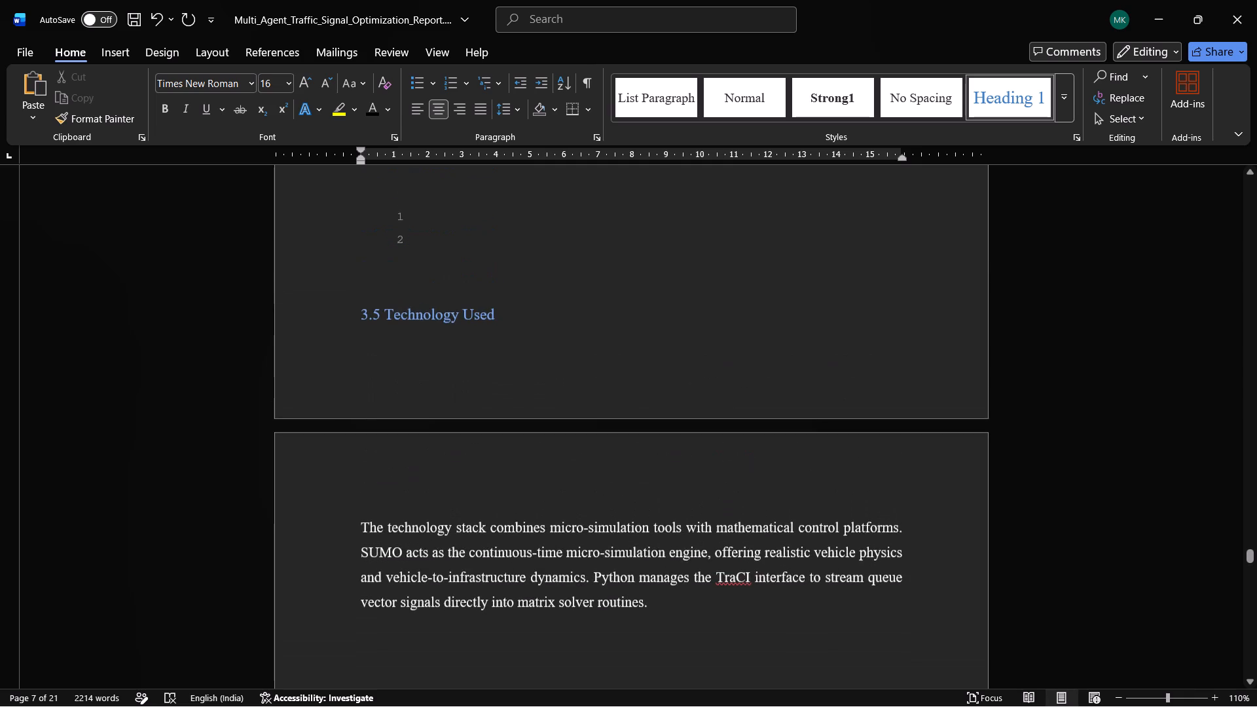
{"action": "scroll", "coordinate": [421, 405], "scroll_direction": "up", "scroll_amount": 7}
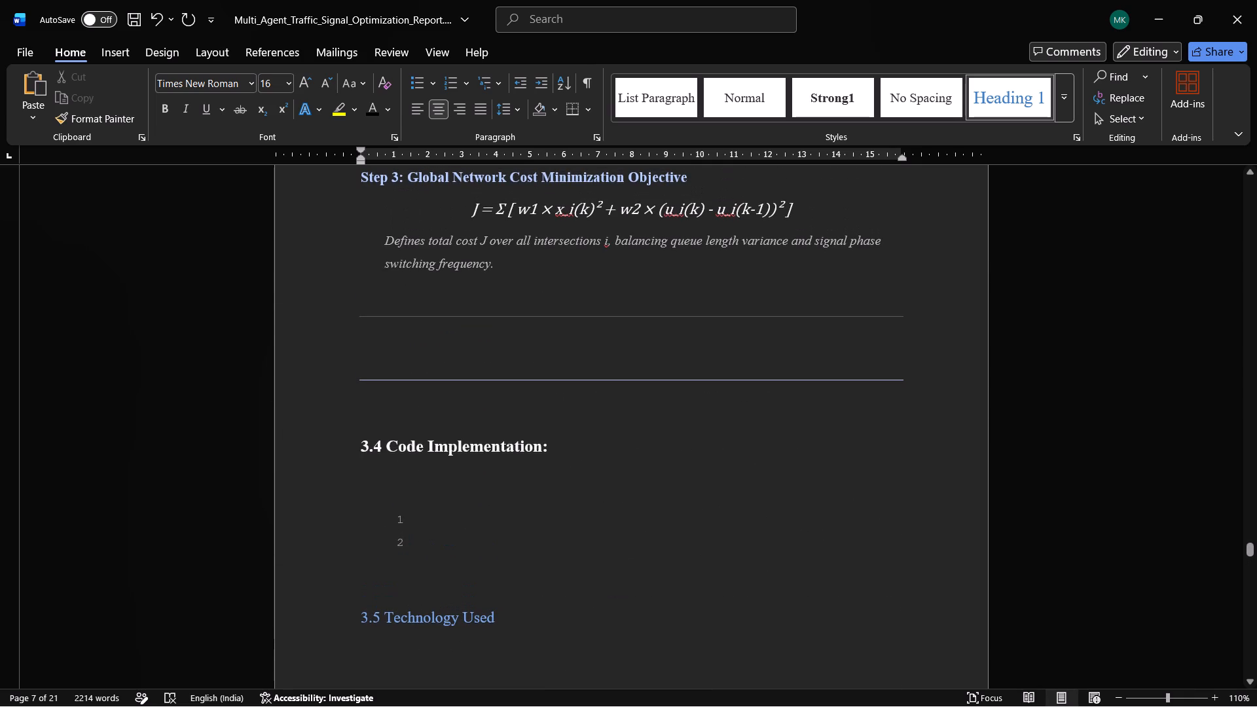
{"action": "left_click", "coordinate": [433, 528]}
{"action": "left_click_drag", "start_coordinate": [466, 558], "coordinate": [343, 452]}
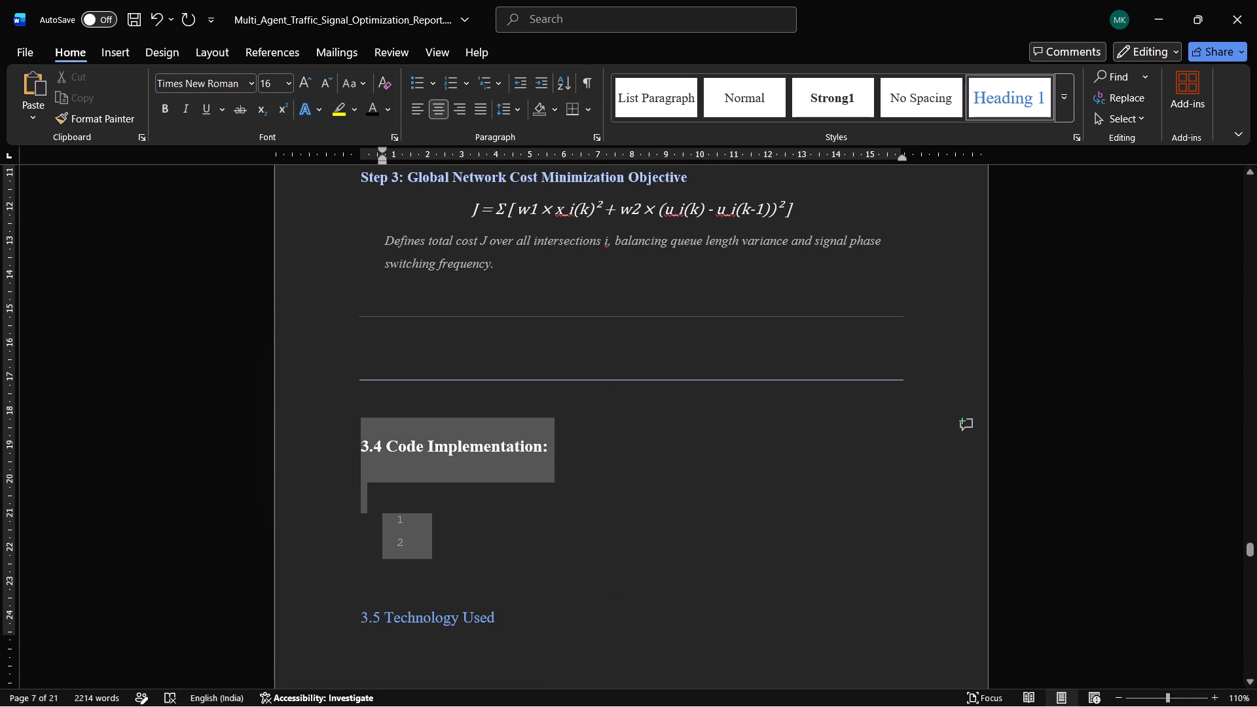
{"action": "left_click_drag", "start_coordinate": [343, 452], "coordinate": [337, 447]}
{"action": "key", "text": "BackSpace"}
{"action": "key", "text": "BackSpace"}
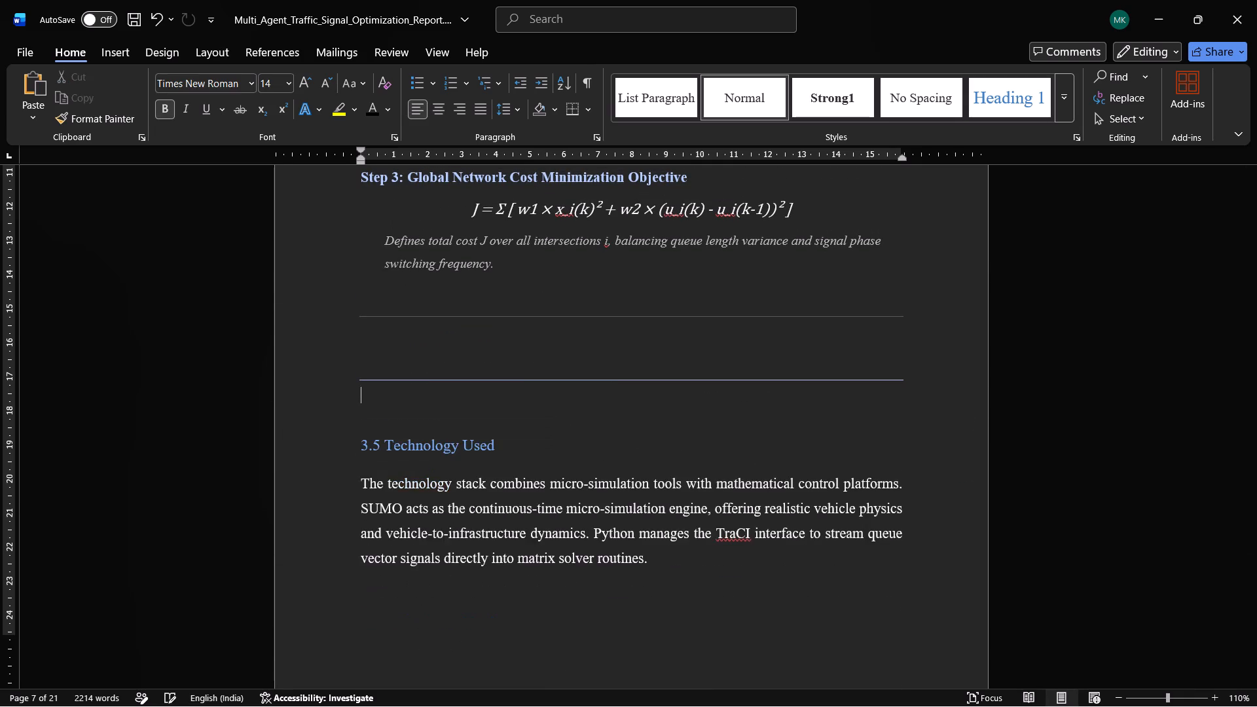
Remove the two horizontal divider lines between the Step 3 cost minimization description and the Technology Used heading.
{"action": "key", "text": "BackSpace"}
{"action": "key", "text": "BackSpace"}
{"action": "key", "text": "BackSpace"}
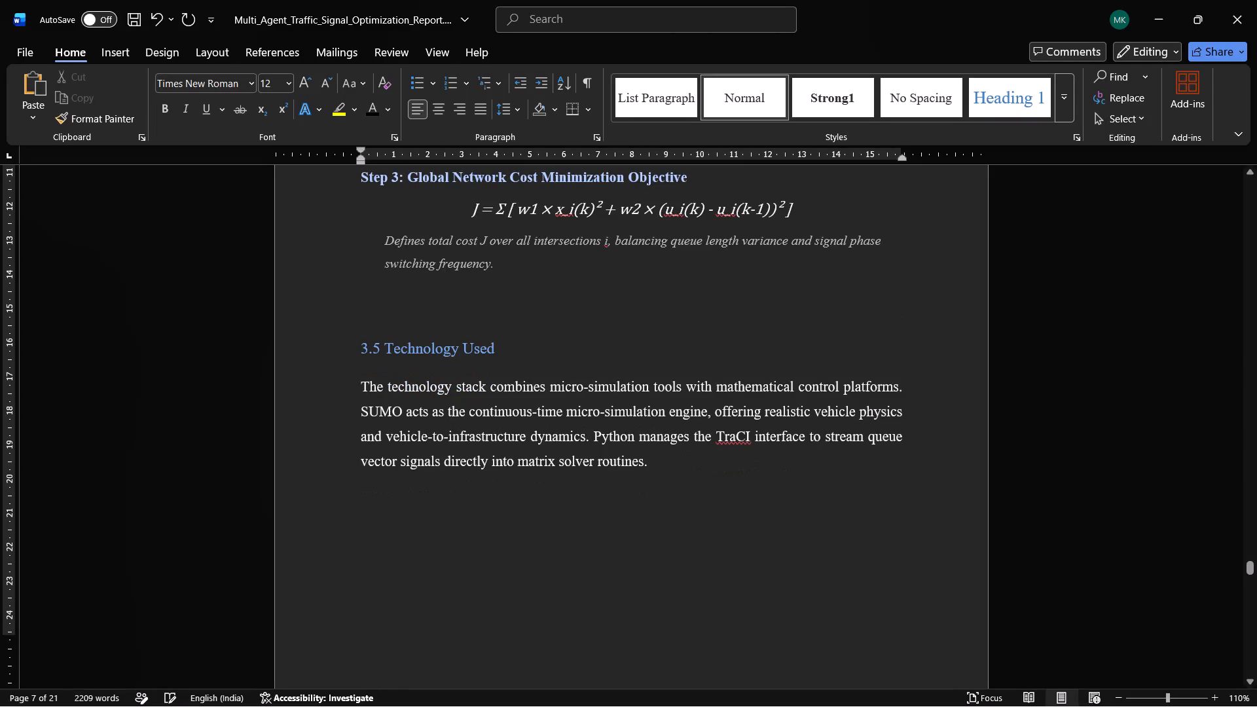
Renumber the Technology Used heading as 3.4.
{"action": "left_click", "coordinate": [380, 345]}
{"action": "key", "text": "BackSpace"}
{"action": "key", "text": "4"}
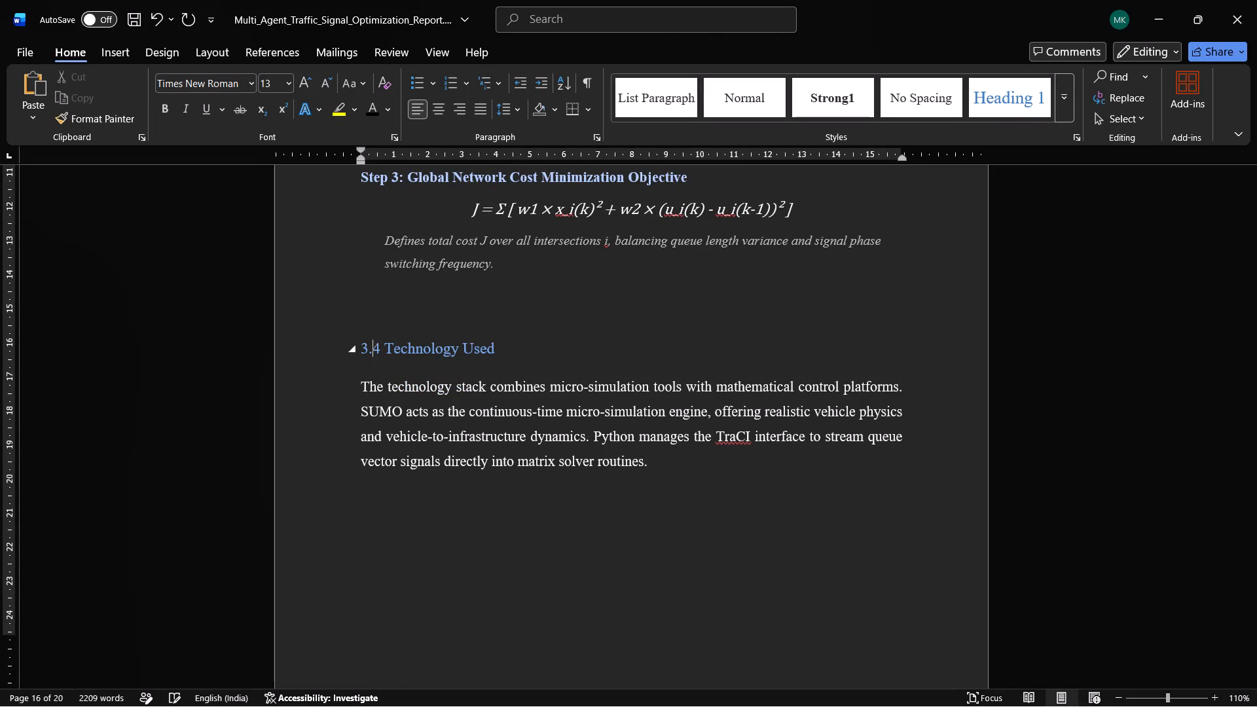
Remove the divider line and blank paragraph between the Step 2 description and the Step 3: Global Network Cost Minimization Objective heading.
{"action": "scroll", "coordinate": [435, 343], "scroll_direction": "up", "scroll_amount": 5}
{"action": "left_click", "coordinate": [461, 346]}
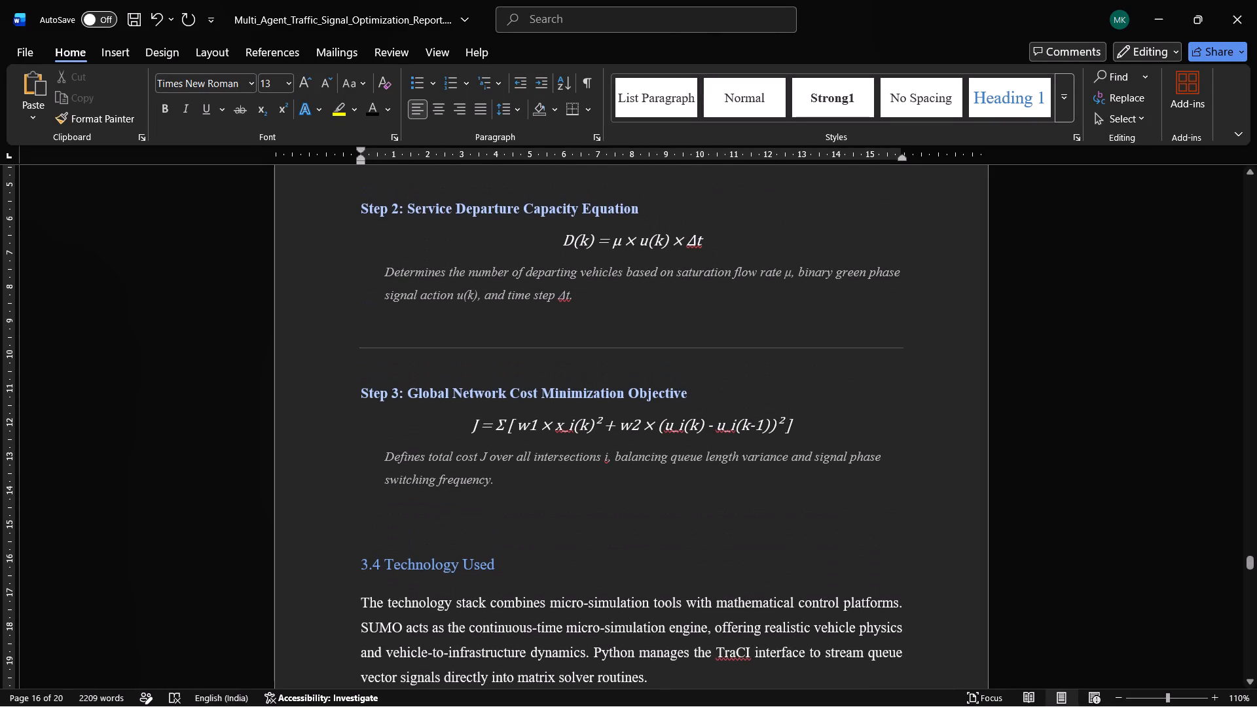
{"action": "left_click", "coordinate": [378, 340]}
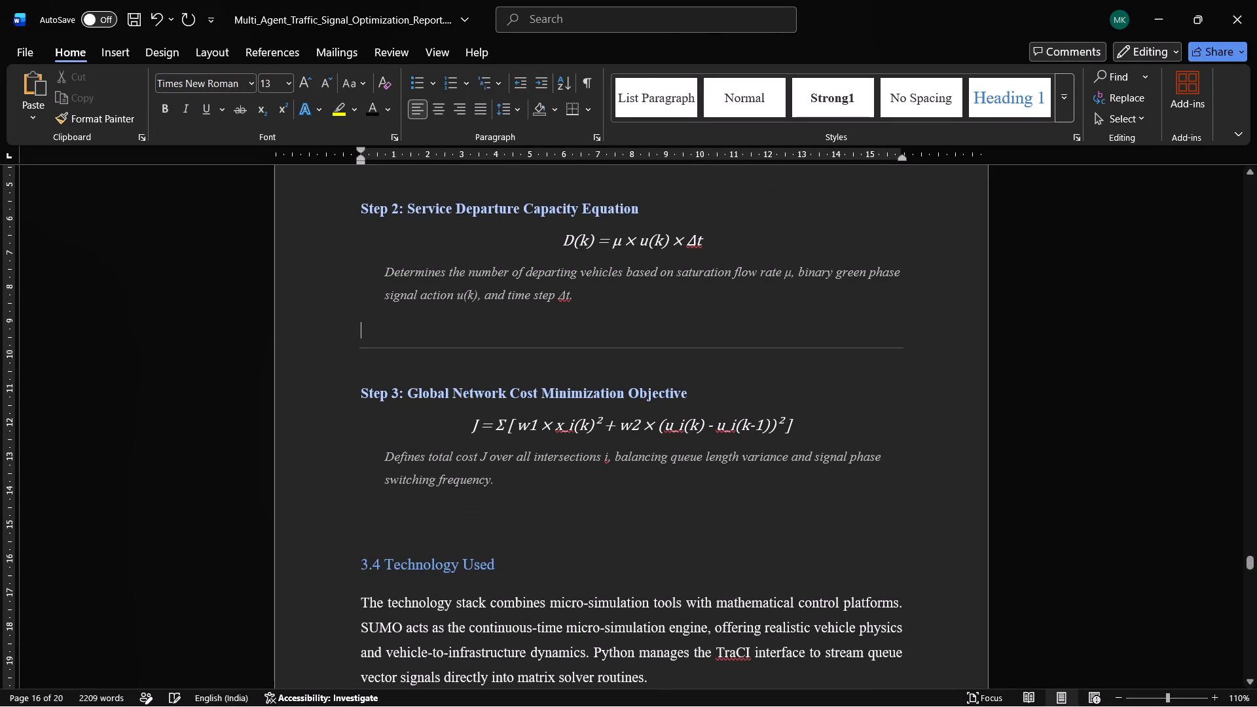
{"action": "left_click", "coordinate": [384, 345]}
{"action": "left_click", "coordinate": [378, 374]}
{"action": "key", "text": "BackSpace"}
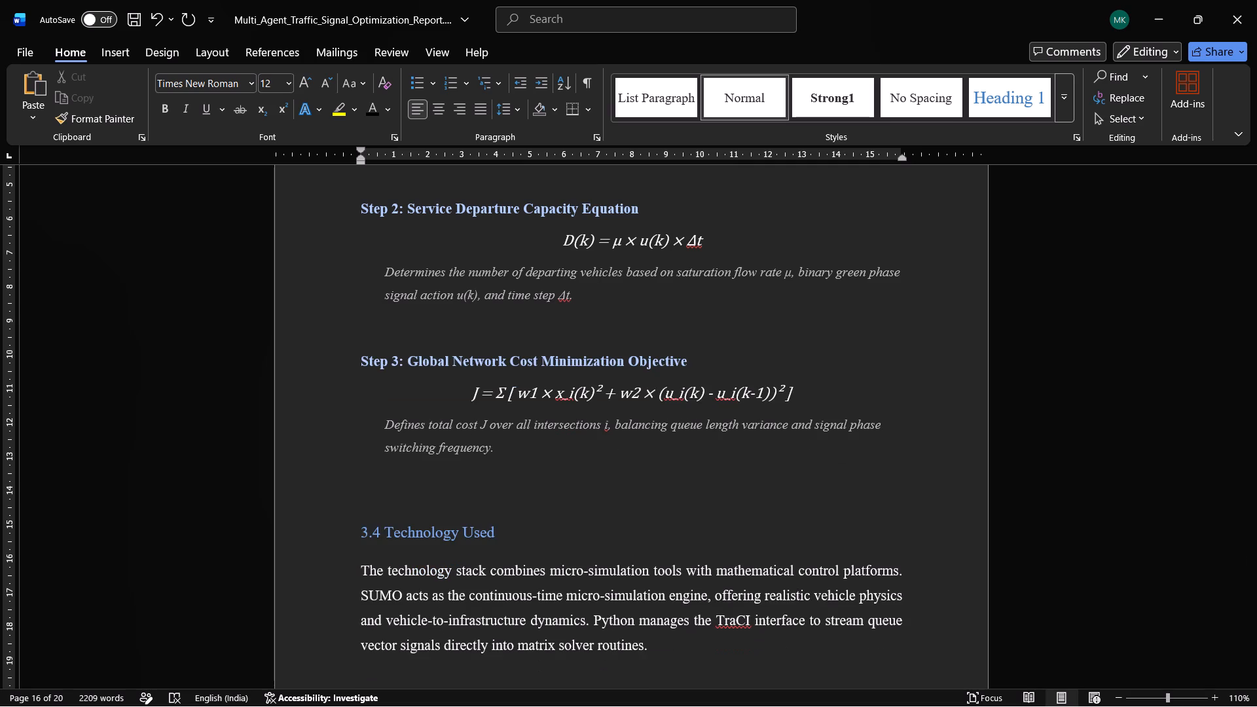
{"action": "key", "text": "BackSpace"}
Remove the horizontal divider line above the Step 2: Service Departure Capacity Equation heading.
{"action": "scroll", "coordinate": [397, 370], "scroll_direction": "up", "scroll_amount": 3}
{"action": "scroll", "coordinate": [397, 370], "scroll_direction": "down", "scroll_amount": 1}
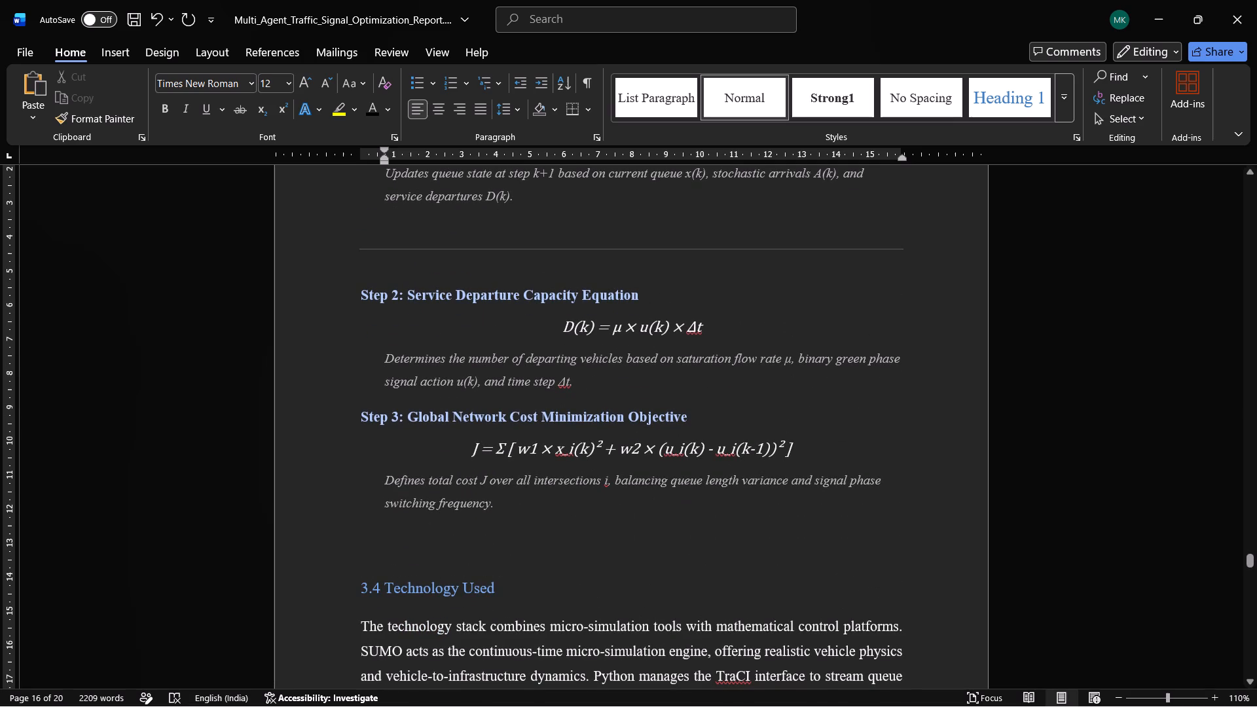
{"action": "left_click", "coordinate": [398, 274]}
{"action": "key", "text": "BackSpace"}
Remove the divider line and blank space between the Discrete-Time Stochastic State Update Equation heading and Step 1: Discrete Queue Mass Balance.
{"action": "scroll", "coordinate": [398, 274], "scroll_direction": "up", "scroll_amount": 1}
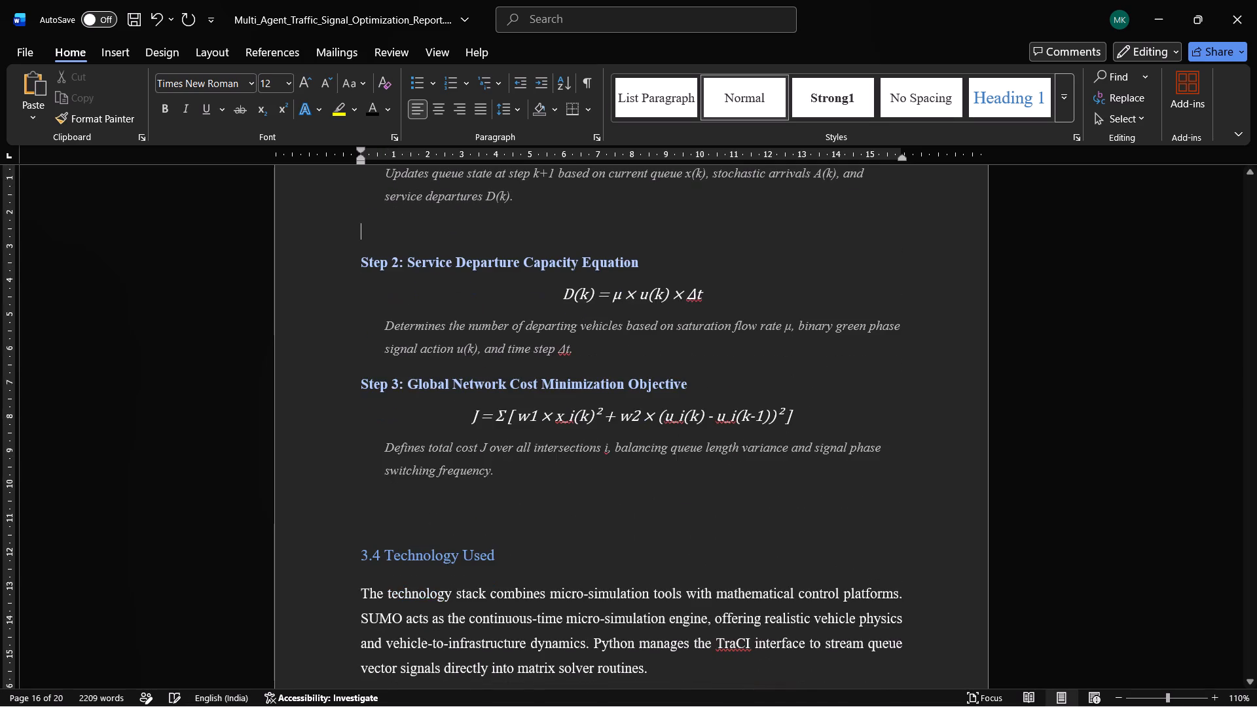
{"action": "scroll", "coordinate": [398, 274], "scroll_direction": "up", "scroll_amount": 10}
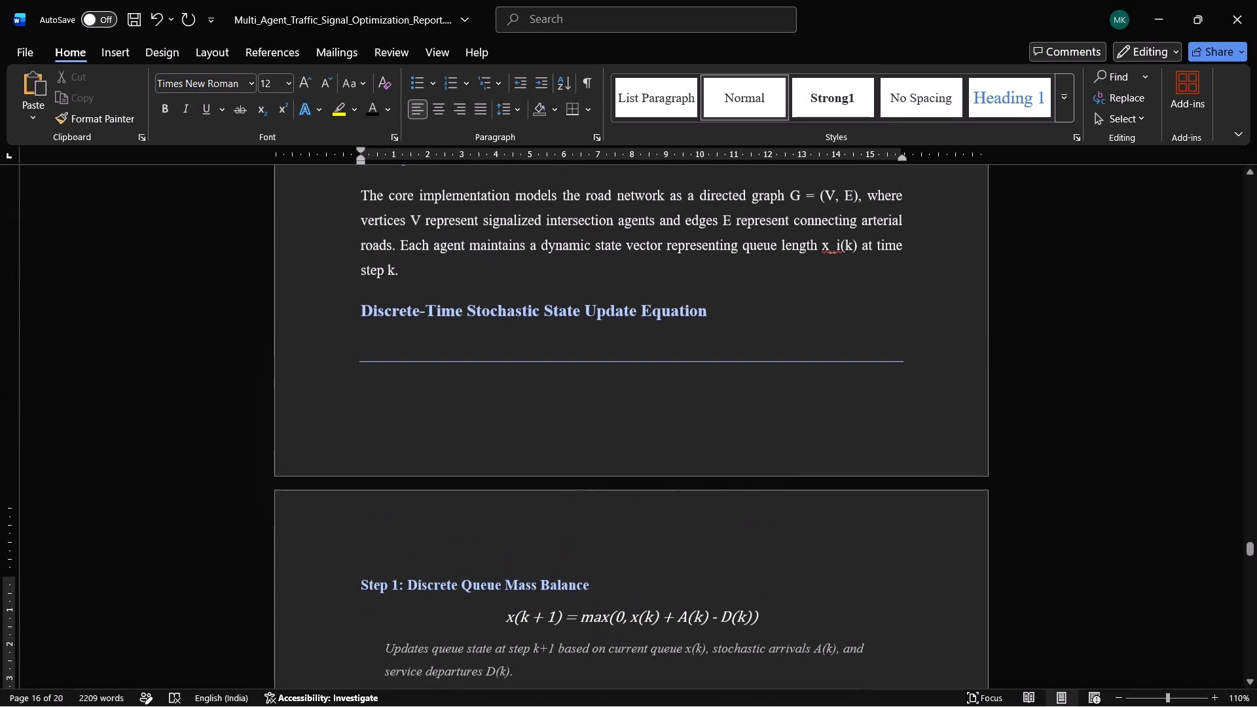
{"action": "left_click", "coordinate": [398, 380]}
{"action": "key", "text": "BackSpace"}
{"action": "key", "text": "BackSpace"}
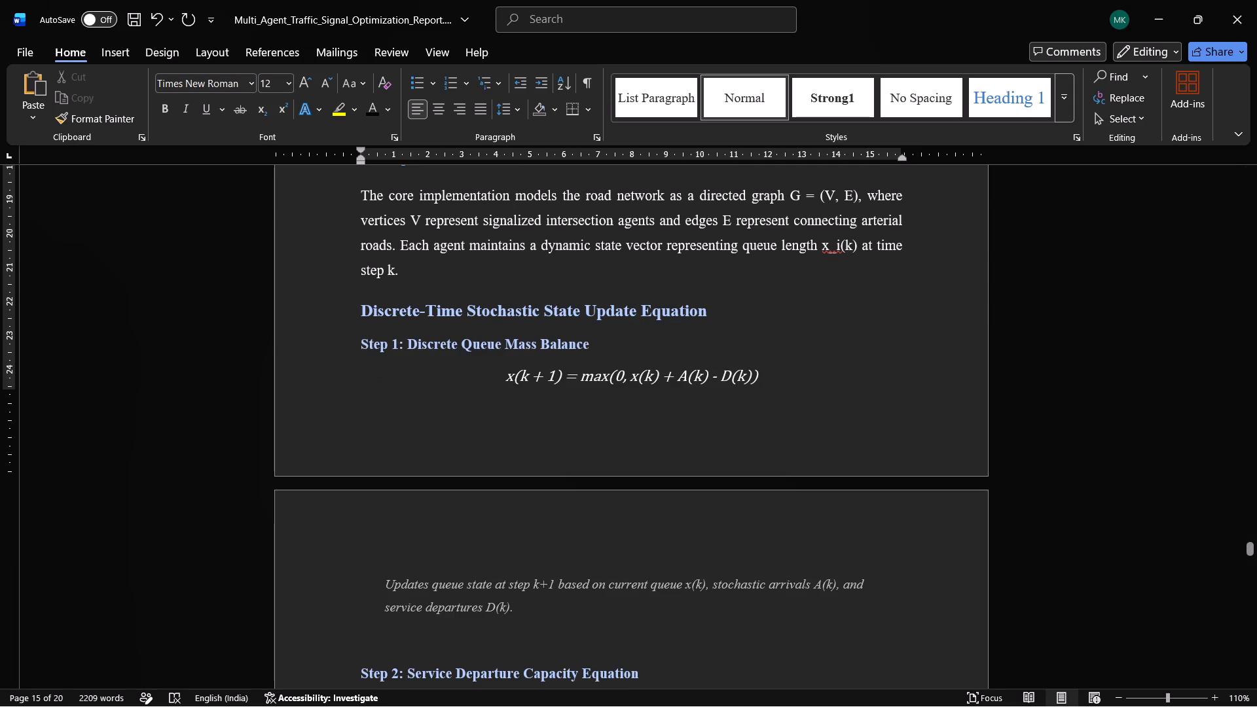
Insert blank lines after the 3.3 Implementation paragraph, keeping its final period, to move the Discrete-Time Stochastic State Update Equation heading onto the next page.
{"action": "scroll", "coordinate": [400, 371], "scroll_direction": "down", "scroll_amount": 3}
{"action": "scroll", "coordinate": [400, 371], "scroll_direction": "up", "scroll_amount": 3}
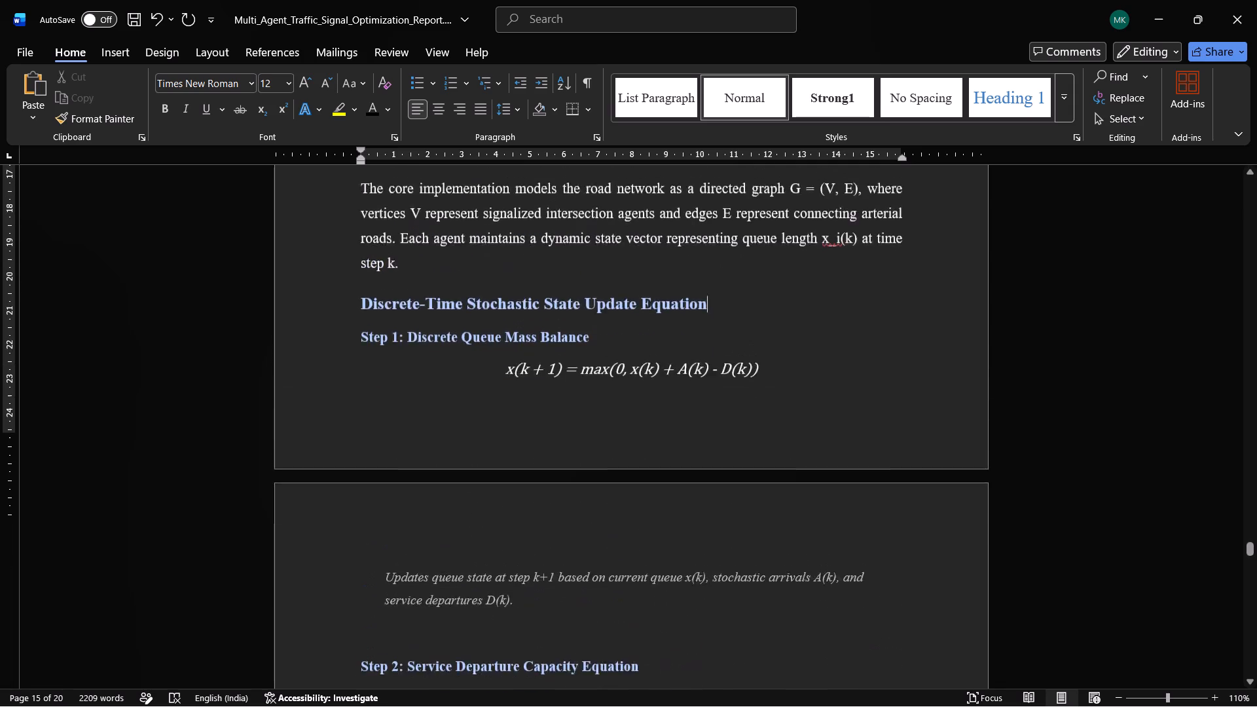
{"action": "scroll", "coordinate": [400, 371], "scroll_direction": "up", "scroll_amount": 1}
{"action": "left_click", "coordinate": [403, 320]}
{"action": "key", "text": "BackSpace"}
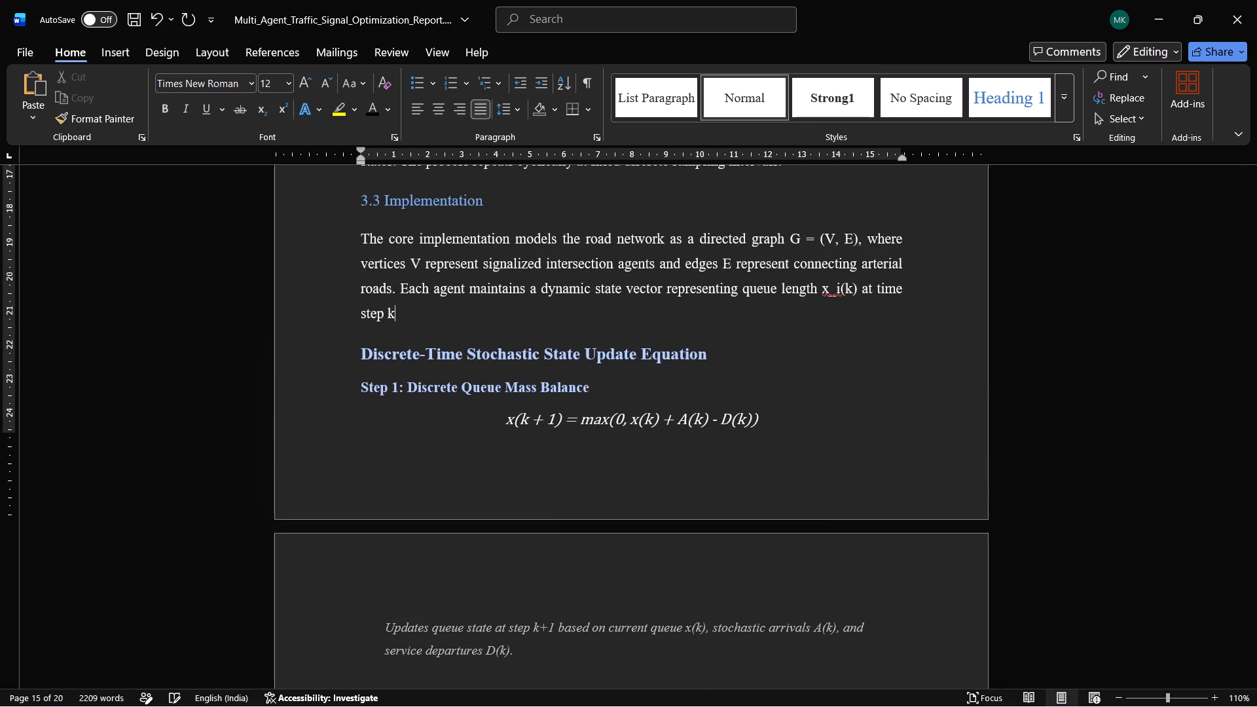
{"action": "key", "text": "Return"}
{"action": "left_click", "coordinate": [426, 310]}
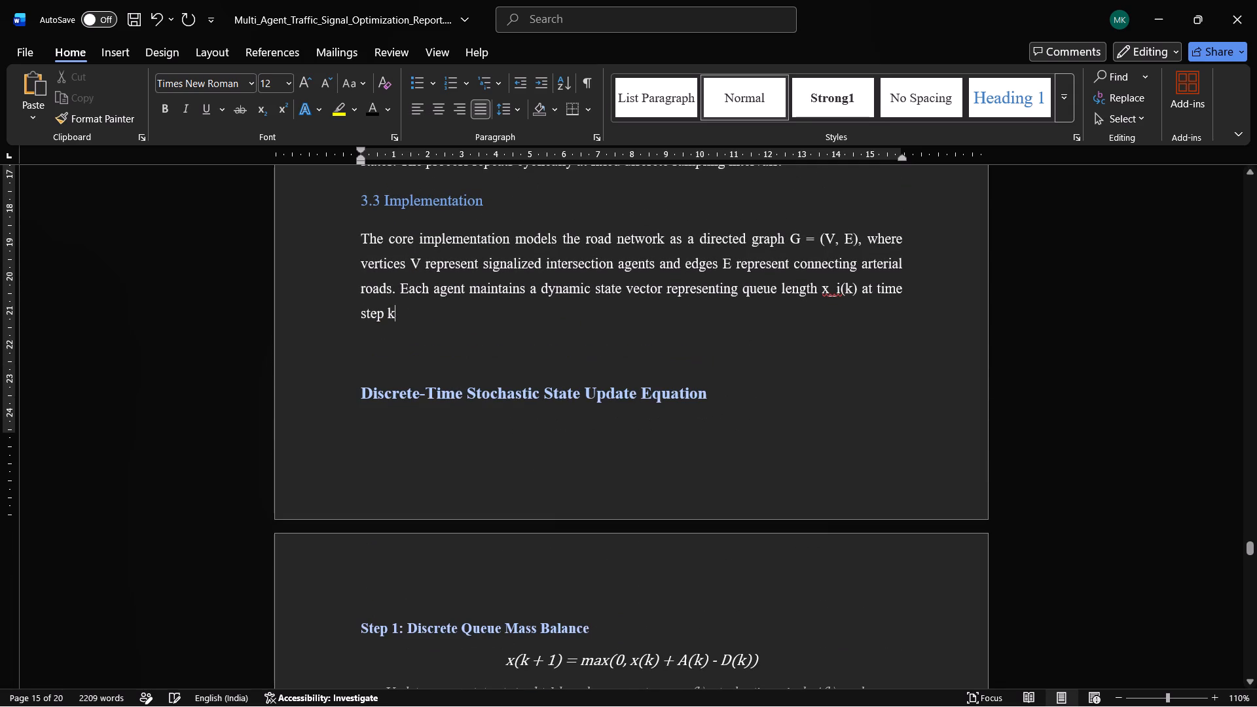
{"action": "key", "text": "period"}
{"action": "key", "text": "Down"}
{"action": "key", "text": "Up"}
{"action": "key", "text": "Down"}
{"action": "key", "text": "Return"}
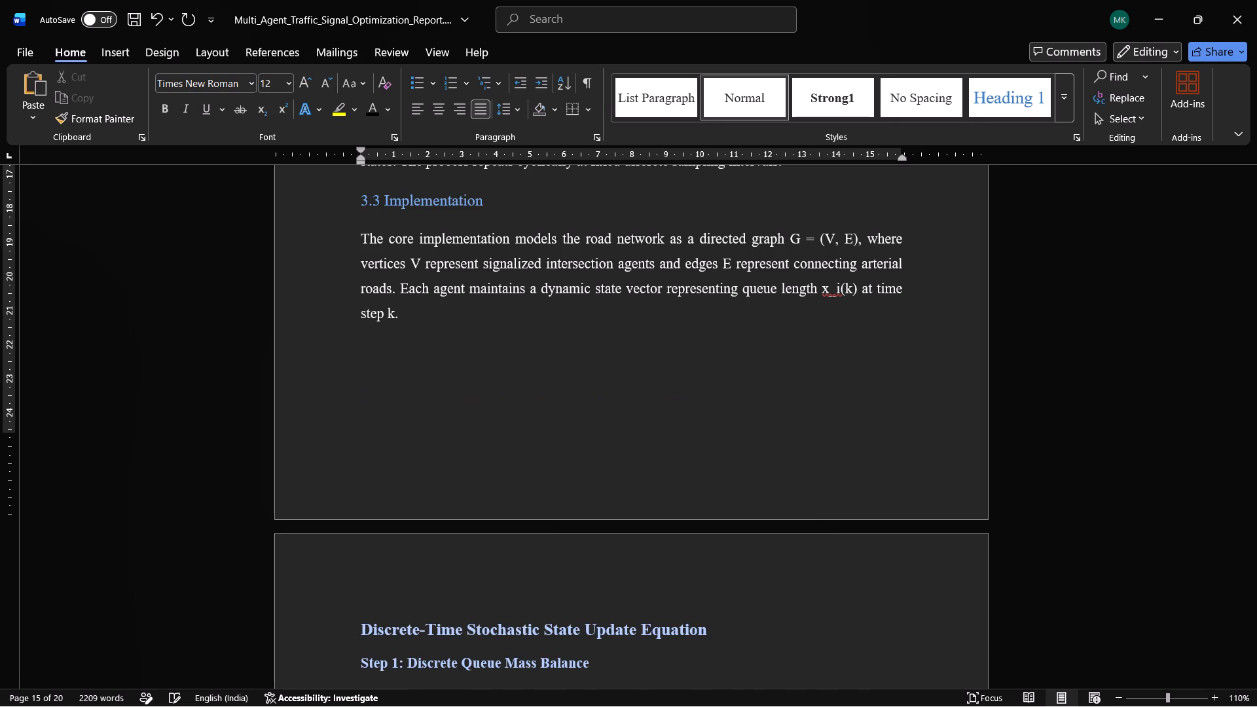
Check the layout and spacing of Steps 1 to 3 from the state update equation heading down to 3.4 Technology Used.
{"action": "scroll", "coordinate": [426, 310], "scroll_direction": "down", "scroll_amount": 2}
{"action": "scroll", "coordinate": [447, 357], "scroll_direction": "down", "scroll_amount": 4}
{"action": "scroll", "coordinate": [447, 357], "scroll_direction": "up", "scroll_amount": 4}
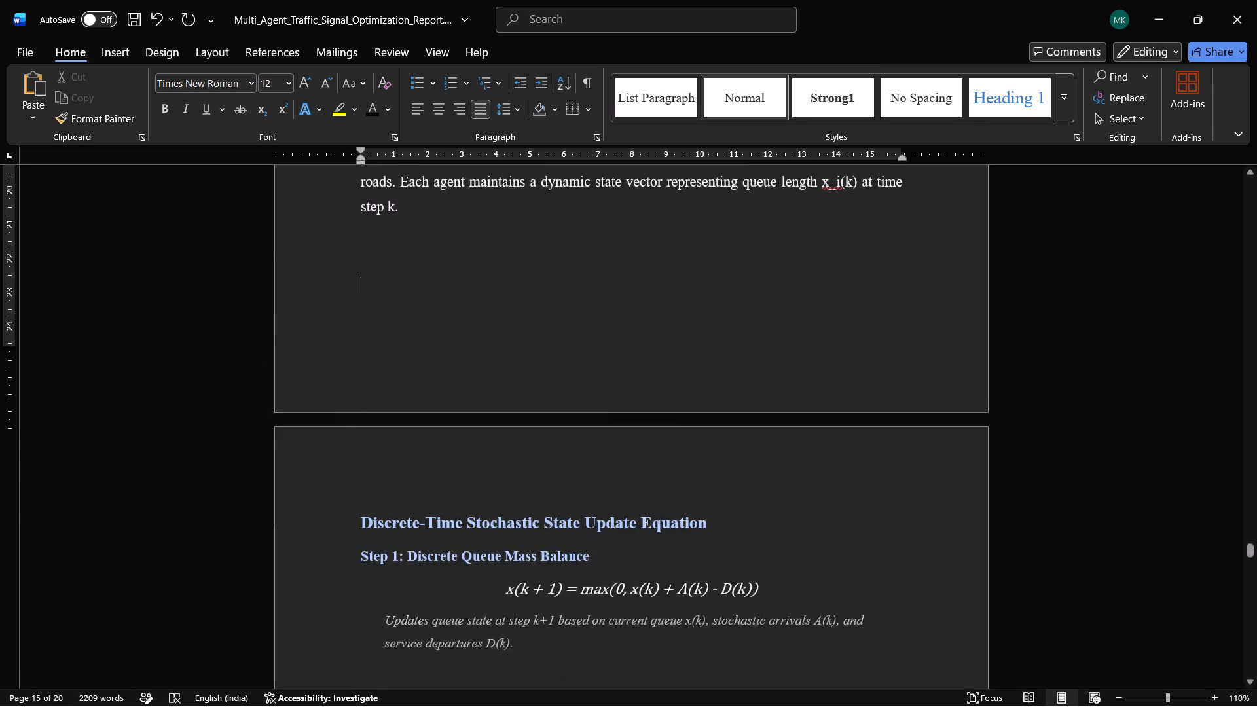
{"action": "scroll", "coordinate": [447, 357], "scroll_direction": "down", "scroll_amount": 9}
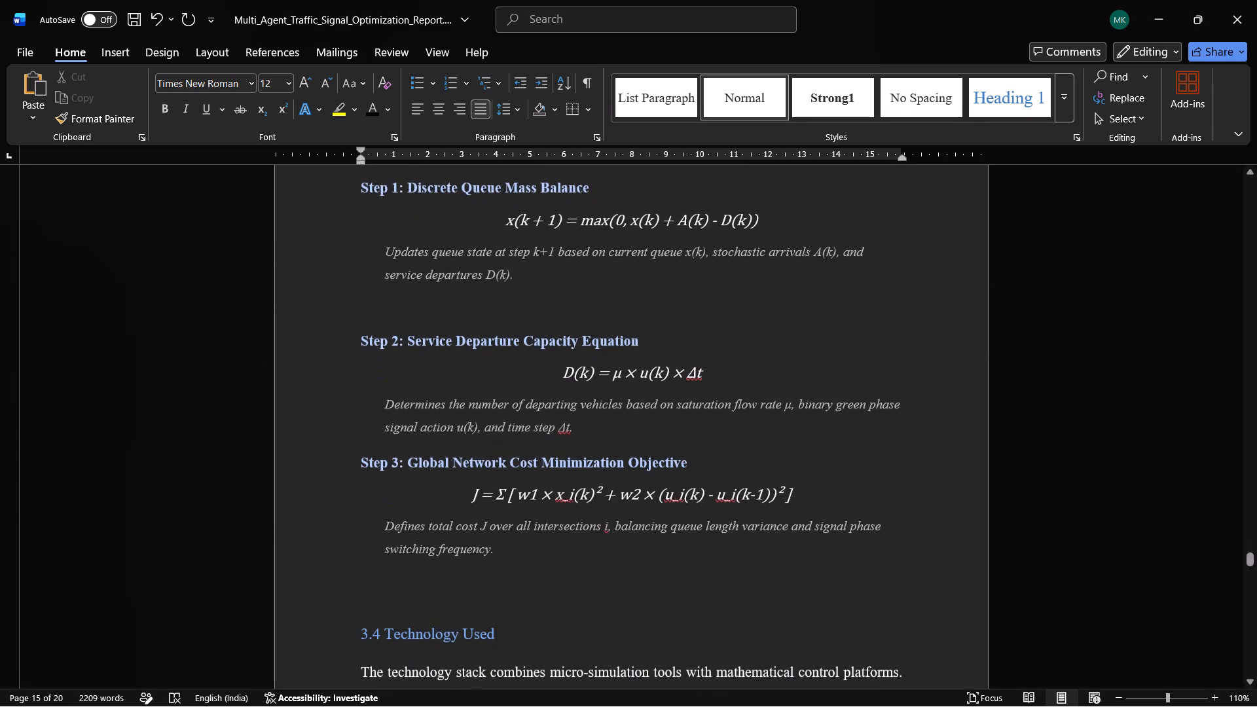
{"action": "scroll", "coordinate": [447, 357], "scroll_direction": "up", "scroll_amount": 2}
{"action": "scroll", "coordinate": [447, 357], "scroll_direction": "down", "scroll_amount": 4}
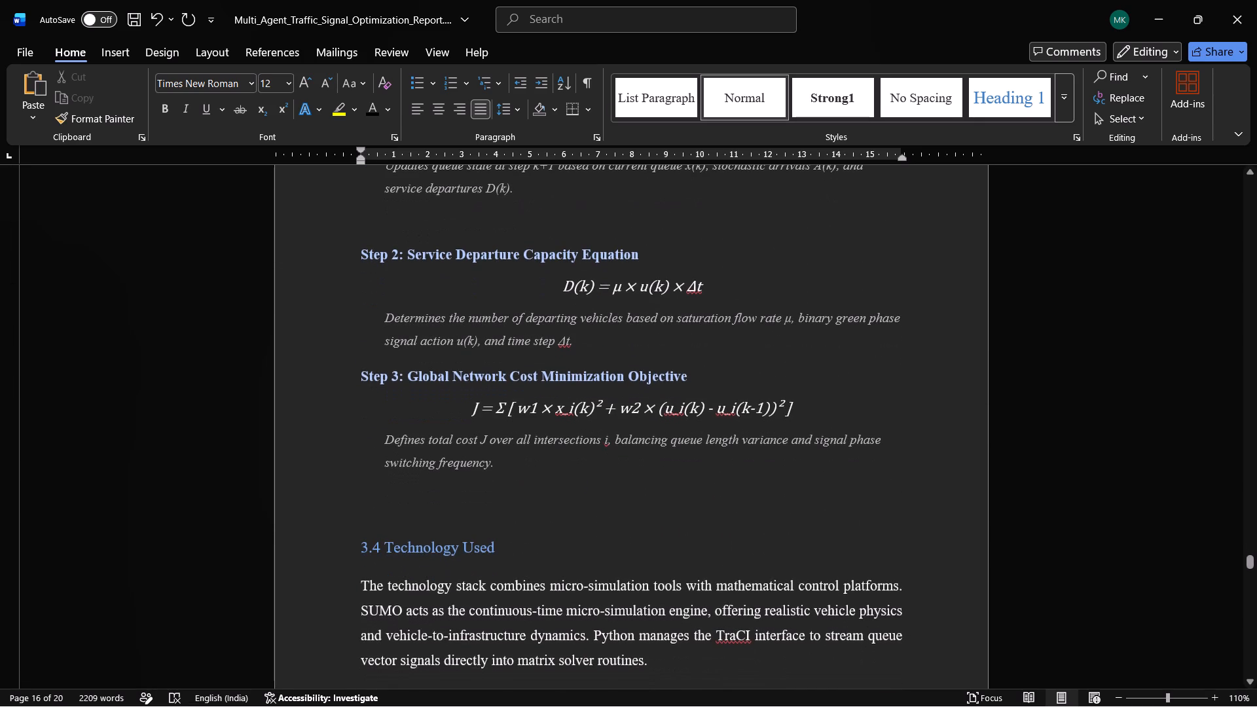
Remove italic formatting from all text and equations in the entire document.
{"action": "key", "text": "ctrl+a"}
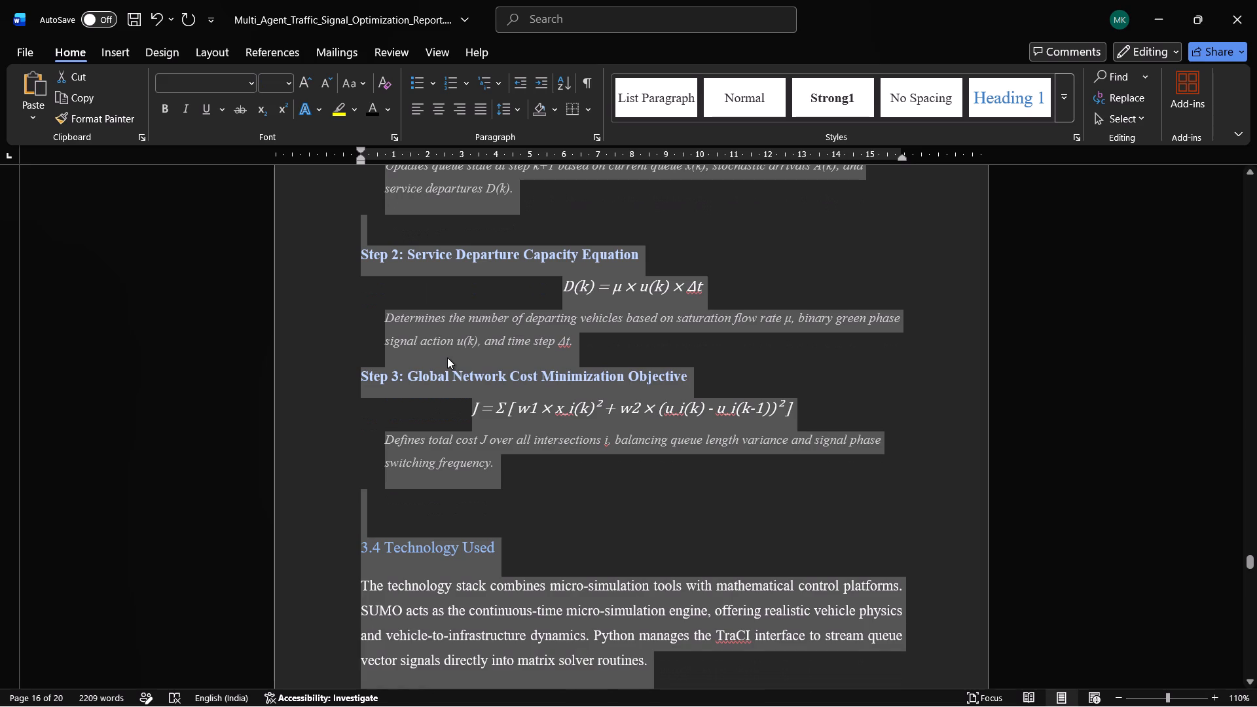
{"action": "key", "text": "ctrl+i"}
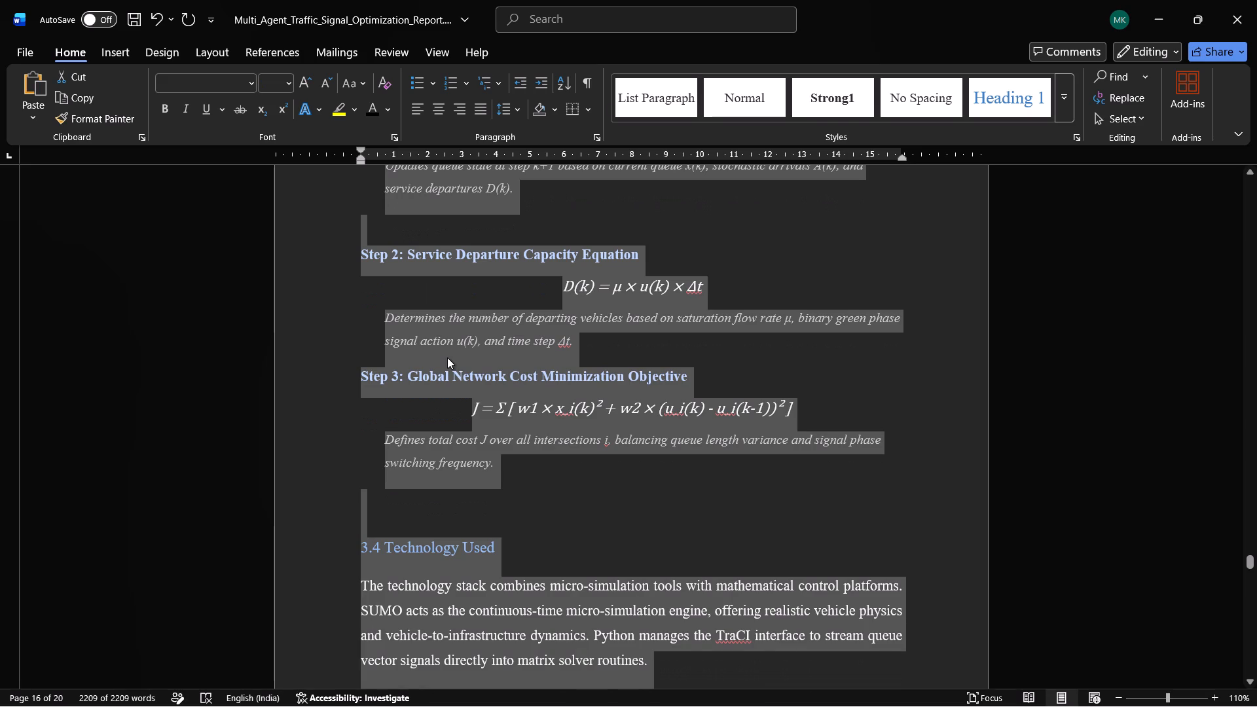
{"action": "key", "text": "ctrl+i"}
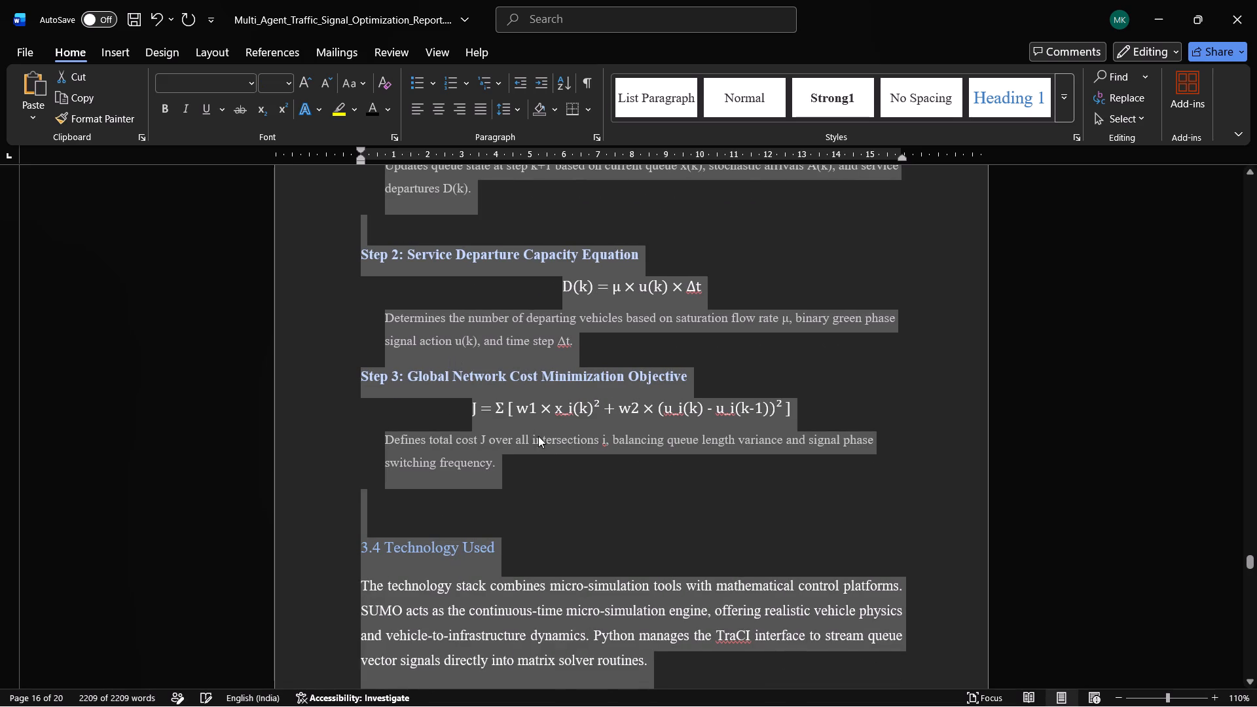
Delete the blank line between the Step 3 cost function description and the 3.4 Technology Used heading.
{"action": "left_click", "coordinate": [592, 525]}
{"action": "scroll", "coordinate": [606, 521], "scroll_direction": "down", "scroll_amount": 1}
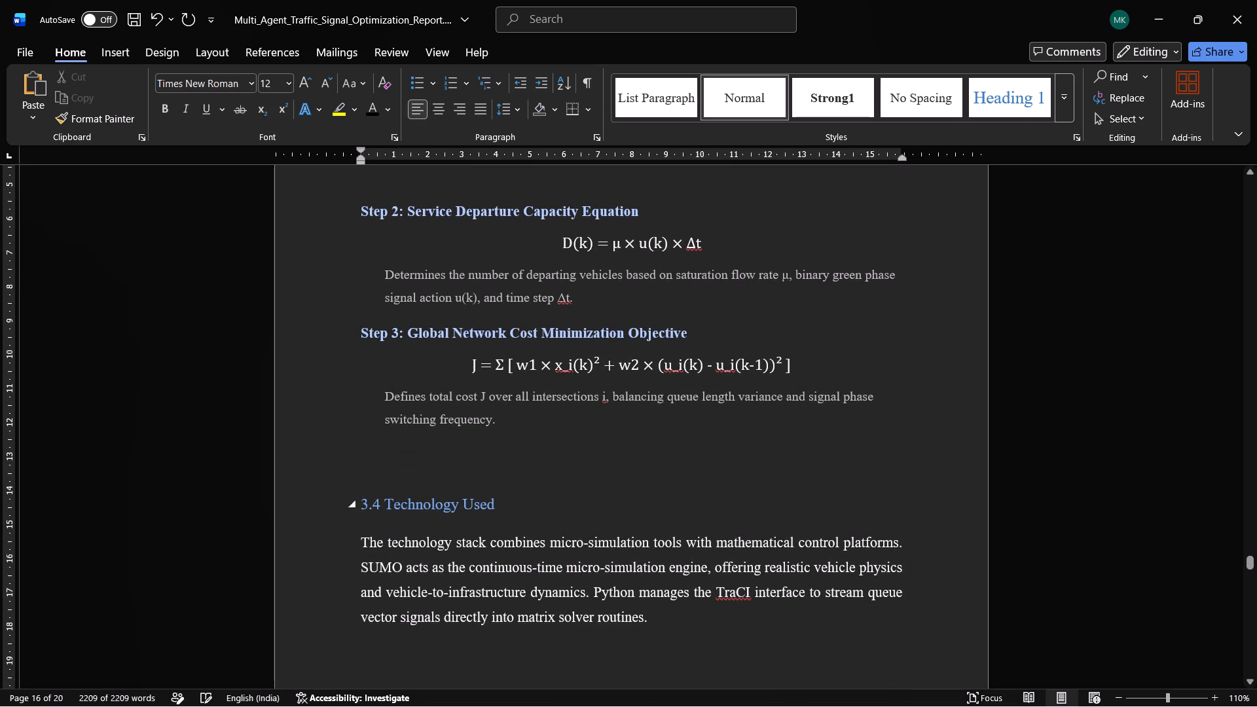
{"action": "key", "text": "BackSpace"}
{"action": "scroll", "coordinate": [558, 414], "scroll_direction": "up", "scroll_amount": 3}
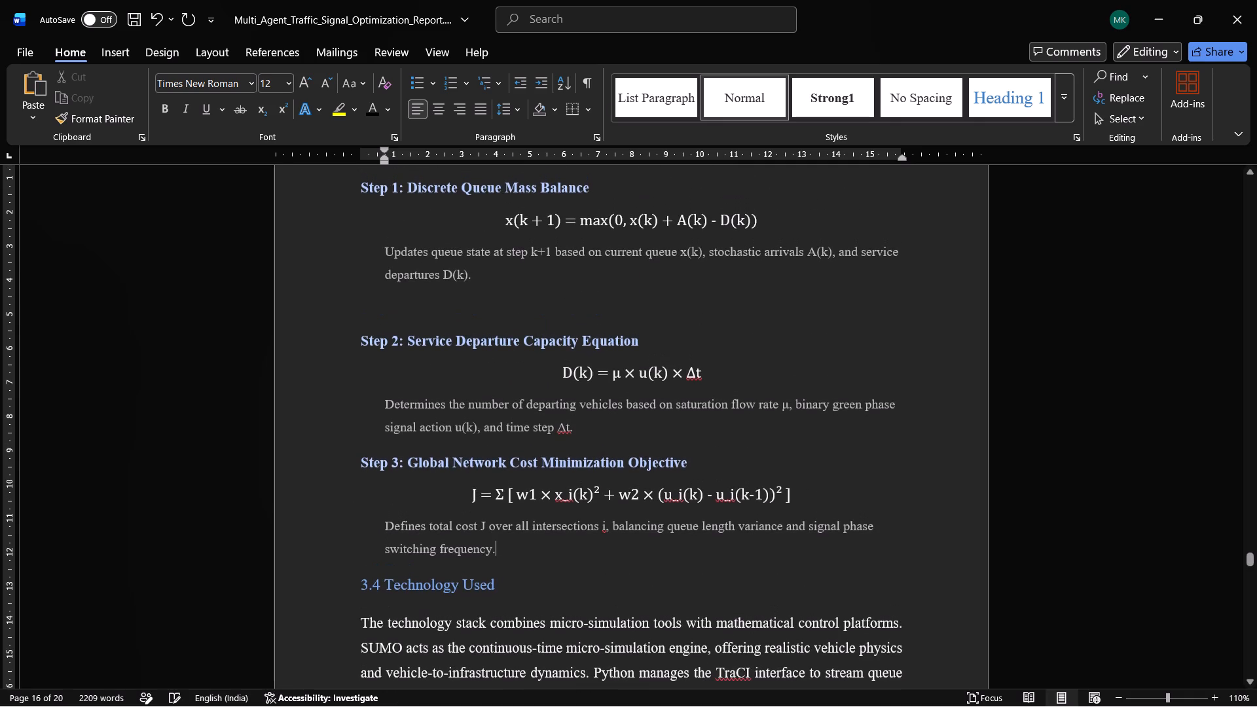
{"action": "scroll", "coordinate": [558, 414], "scroll_direction": "up", "scroll_amount": 4}
{"action": "scroll", "coordinate": [556, 415], "scroll_direction": "down", "scroll_amount": 4}
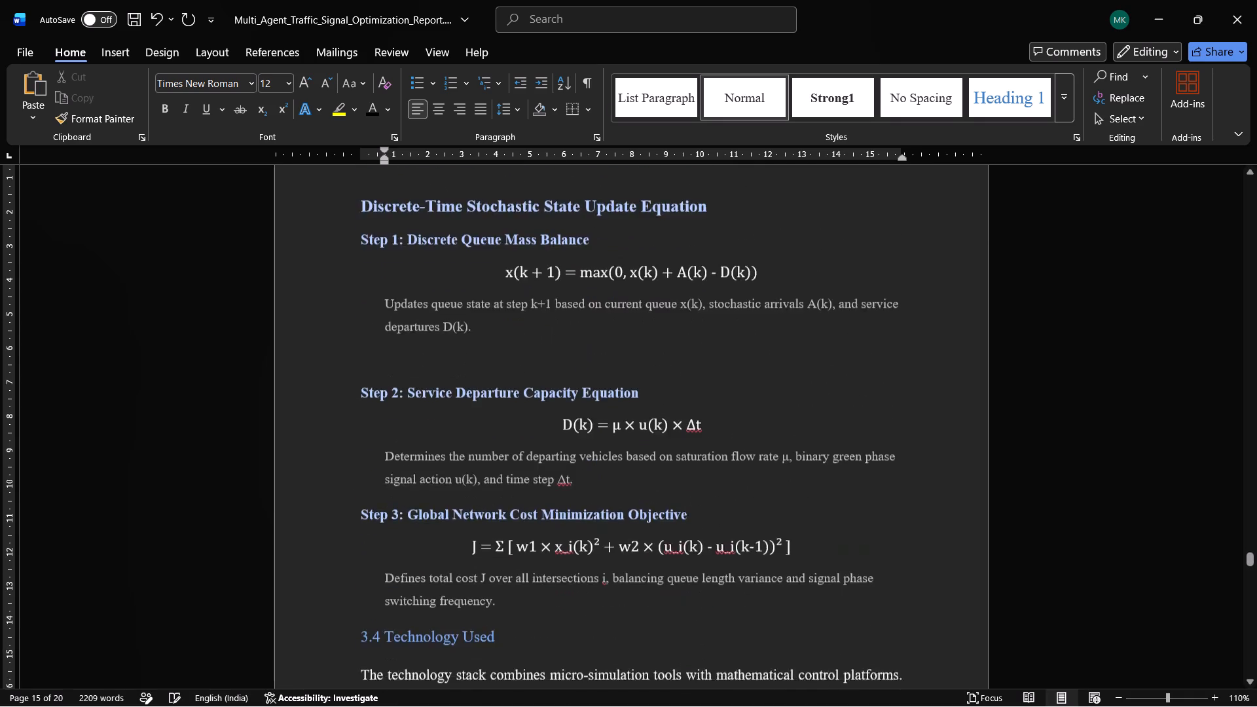
Review the pages from Chapter 4 through Chapter 5, References and the Plagiarism Scan Report to the end of the document.
{"action": "scroll", "coordinate": [556, 415], "scroll_direction": "down", "scroll_amount": 18}
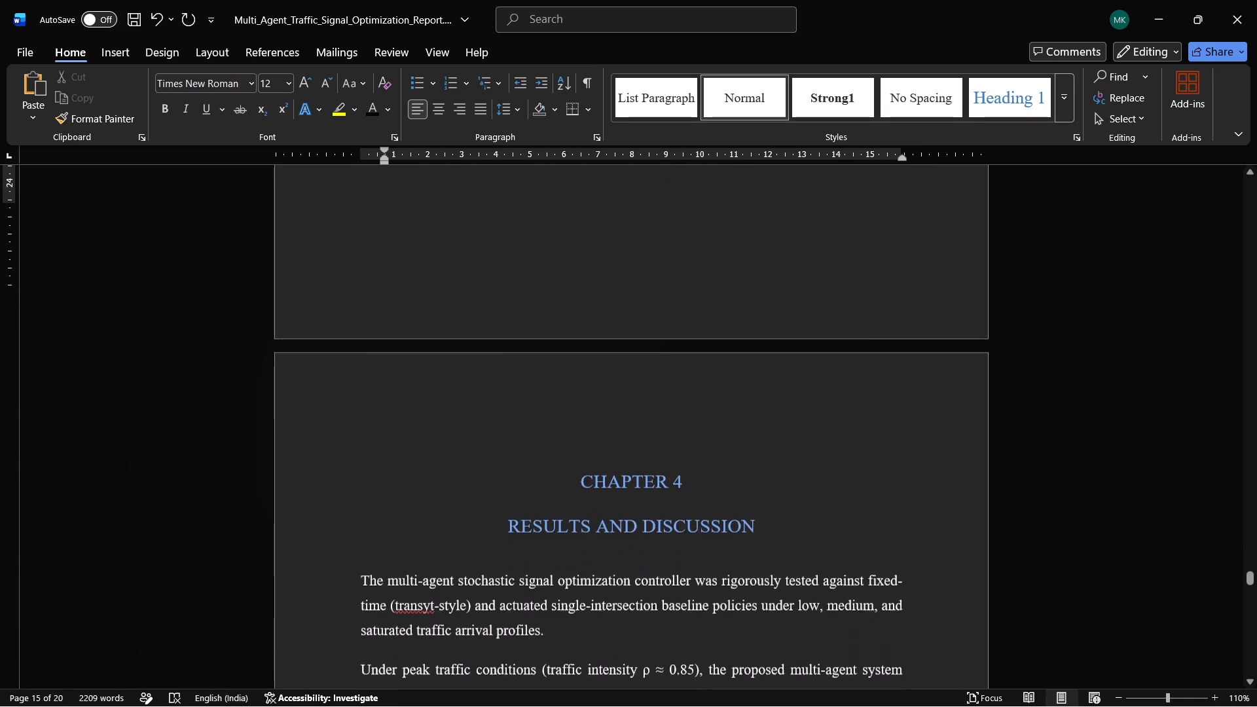
{"action": "scroll", "coordinate": [572, 427], "scroll_direction": "down", "scroll_amount": 15}
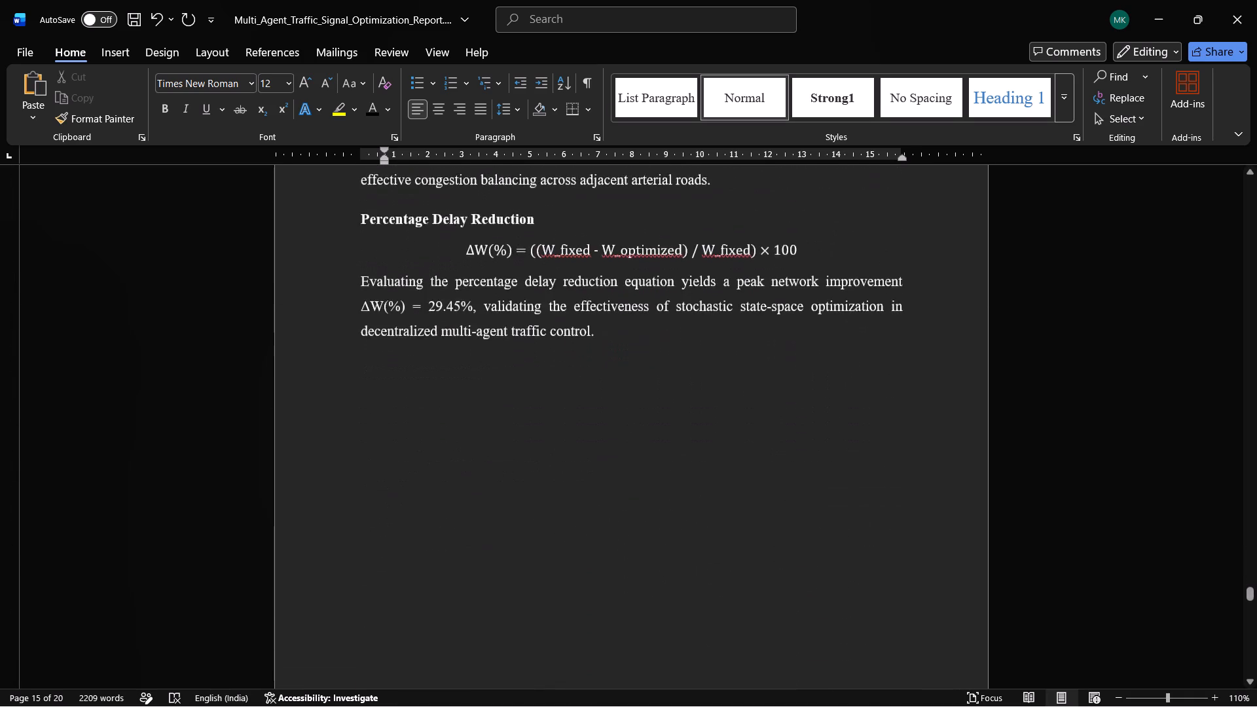
{"action": "scroll", "coordinate": [568, 437], "scroll_direction": "down", "scroll_amount": 17}
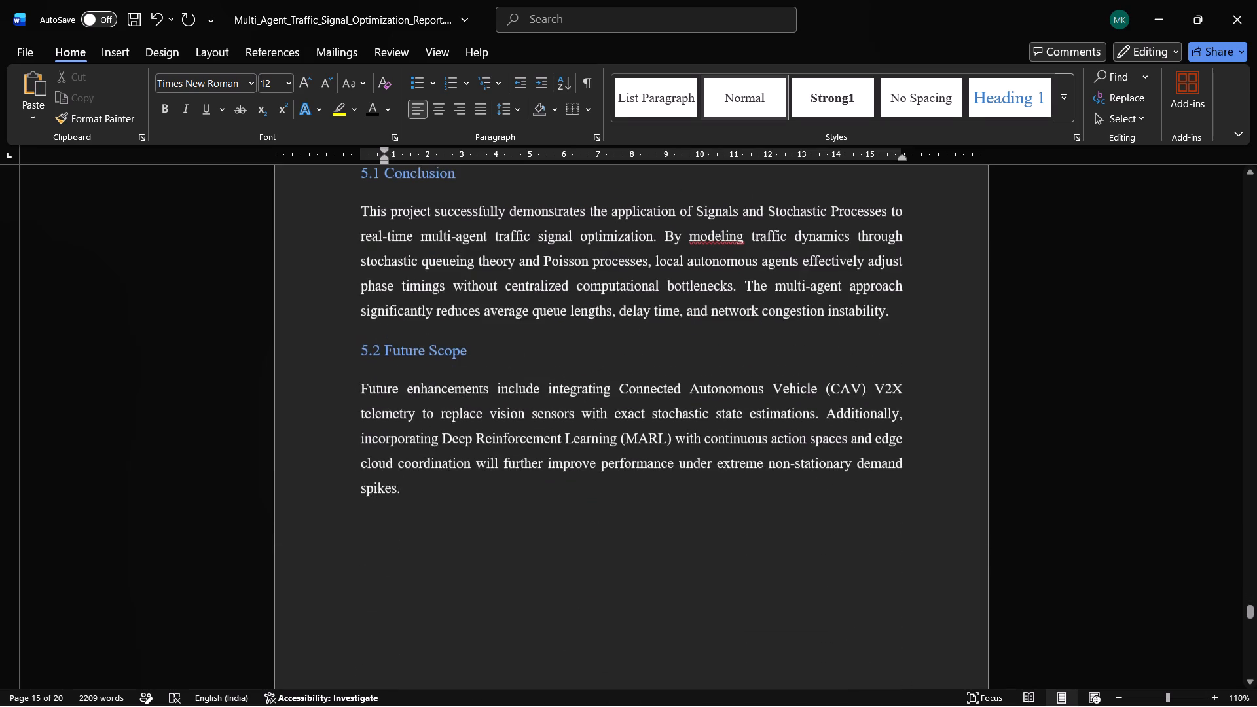
{"action": "scroll", "coordinate": [547, 438], "scroll_direction": "up", "scroll_amount": 4}
{"action": "scroll", "coordinate": [547, 438], "scroll_direction": "down", "scroll_amount": 15}
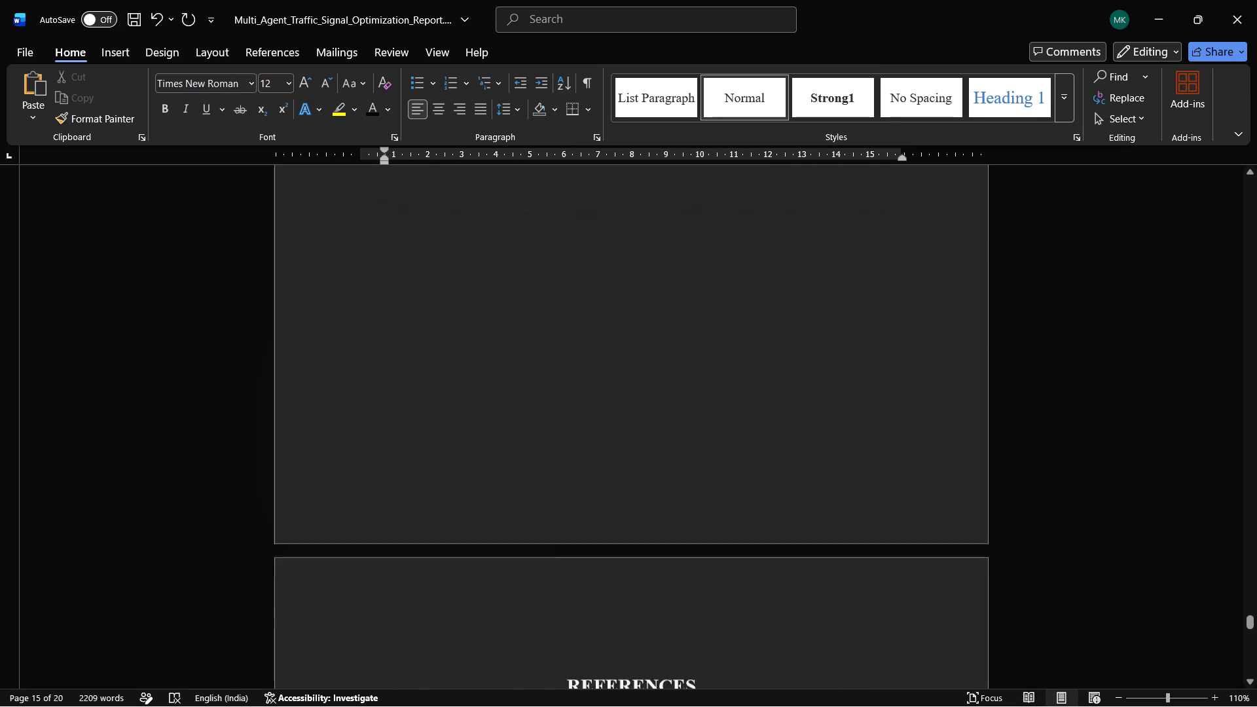
{"action": "scroll", "coordinate": [532, 434], "scroll_direction": "down", "scroll_amount": 7}
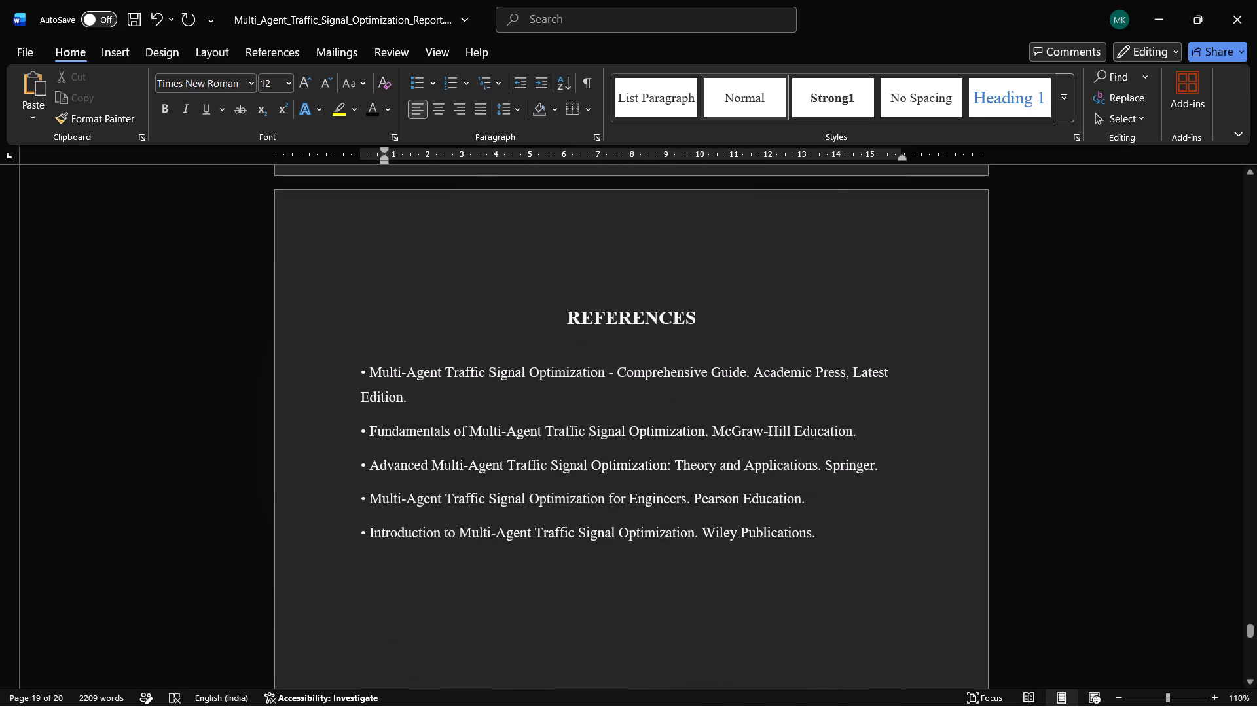
{"action": "scroll", "coordinate": [528, 424], "scroll_direction": "down", "scroll_amount": 16}
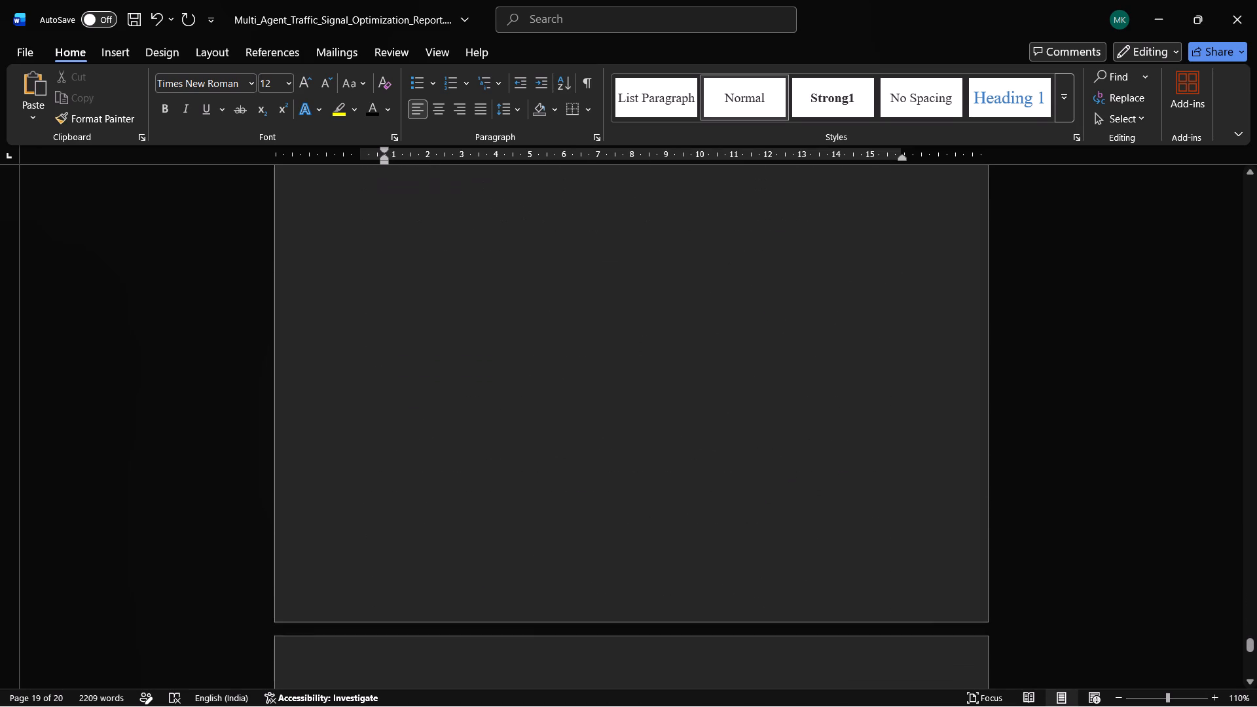
{"action": "scroll", "coordinate": [534, 436], "scroll_direction": "down", "scroll_amount": 13}
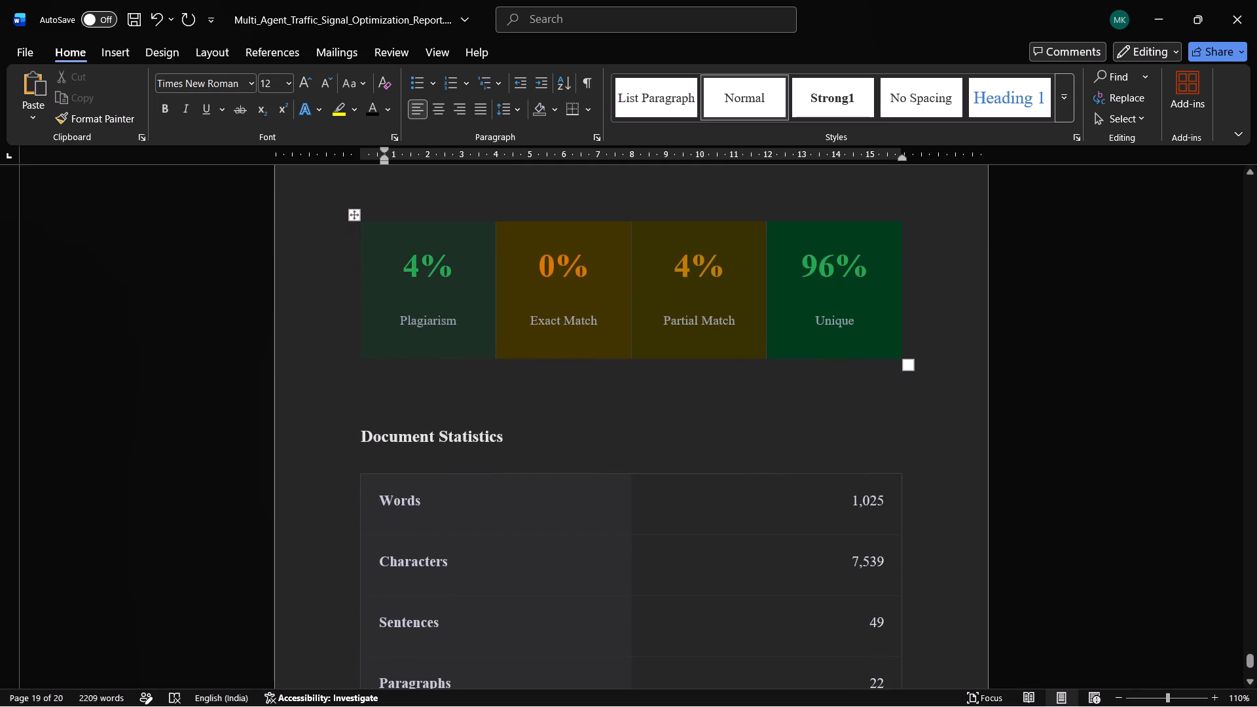
{"action": "scroll", "coordinate": [540, 448], "scroll_direction": "up", "scroll_amount": 2}
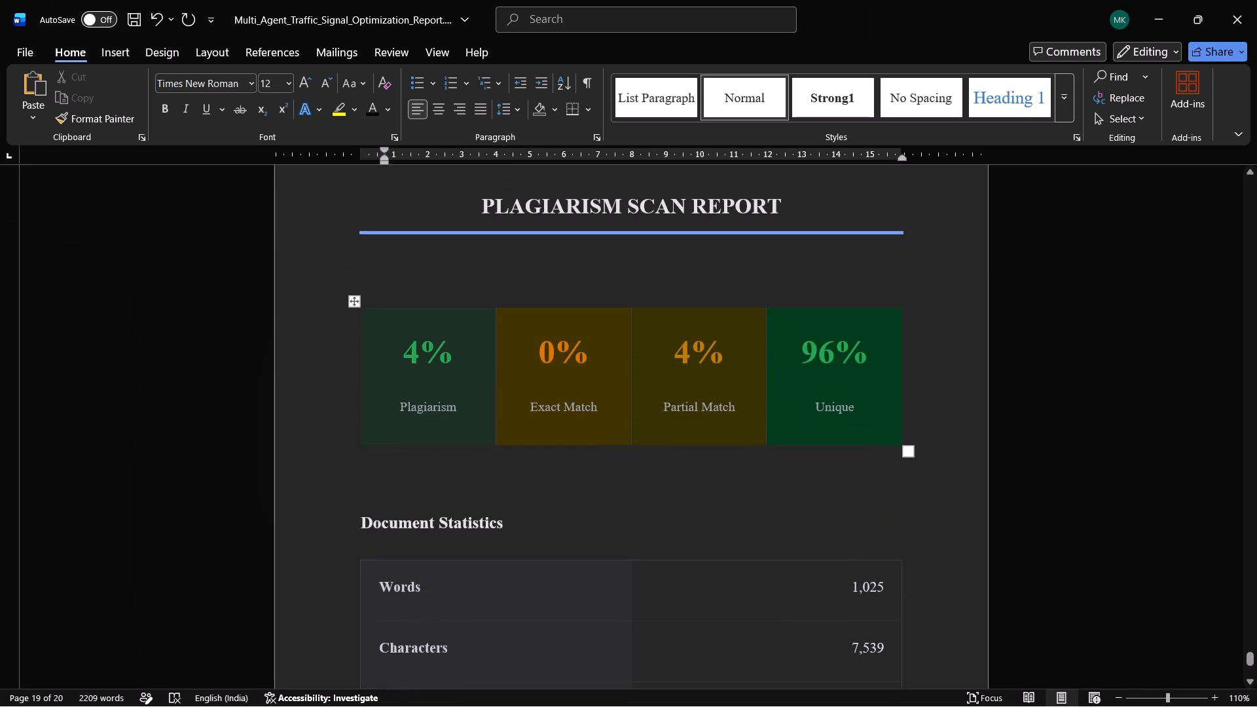
{"action": "scroll", "coordinate": [777, 361], "scroll_direction": "down", "scroll_amount": 9}
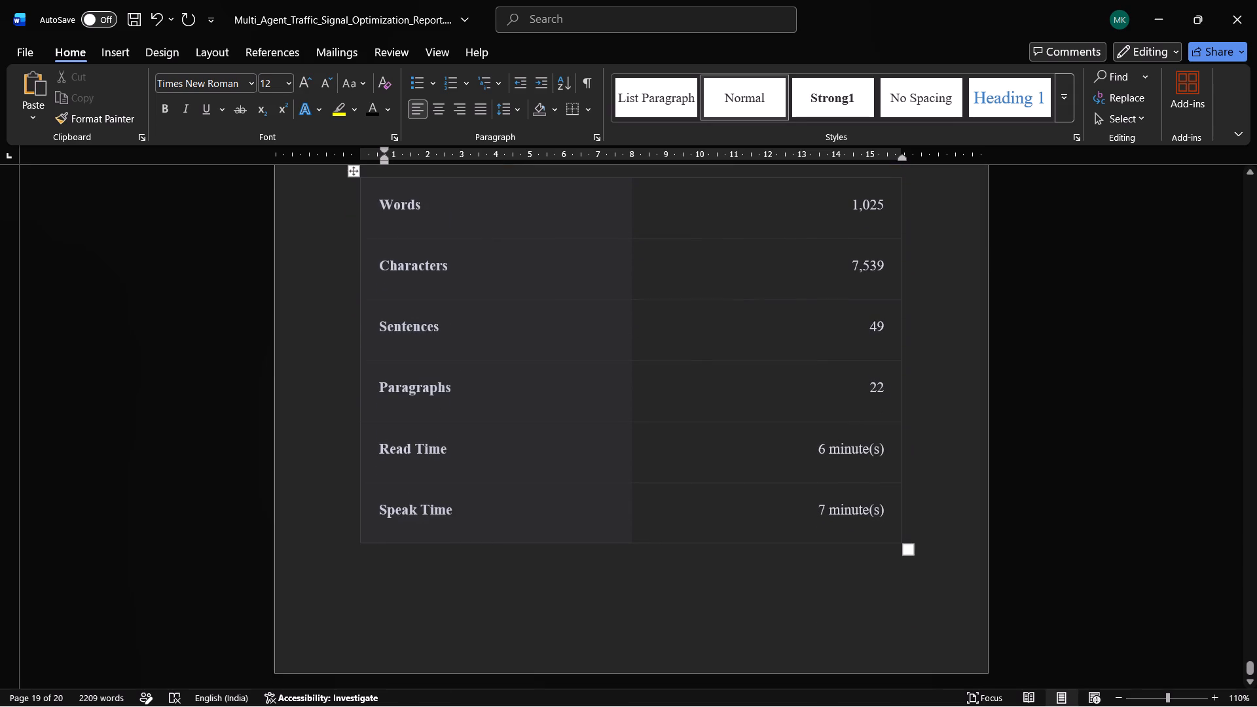
Recheck the layout from the Plagiarism Scan Report back through Chapter 5 to the Chapter 4 results text.
{"action": "scroll", "coordinate": [762, 361], "scroll_direction": "up", "scroll_amount": 17}
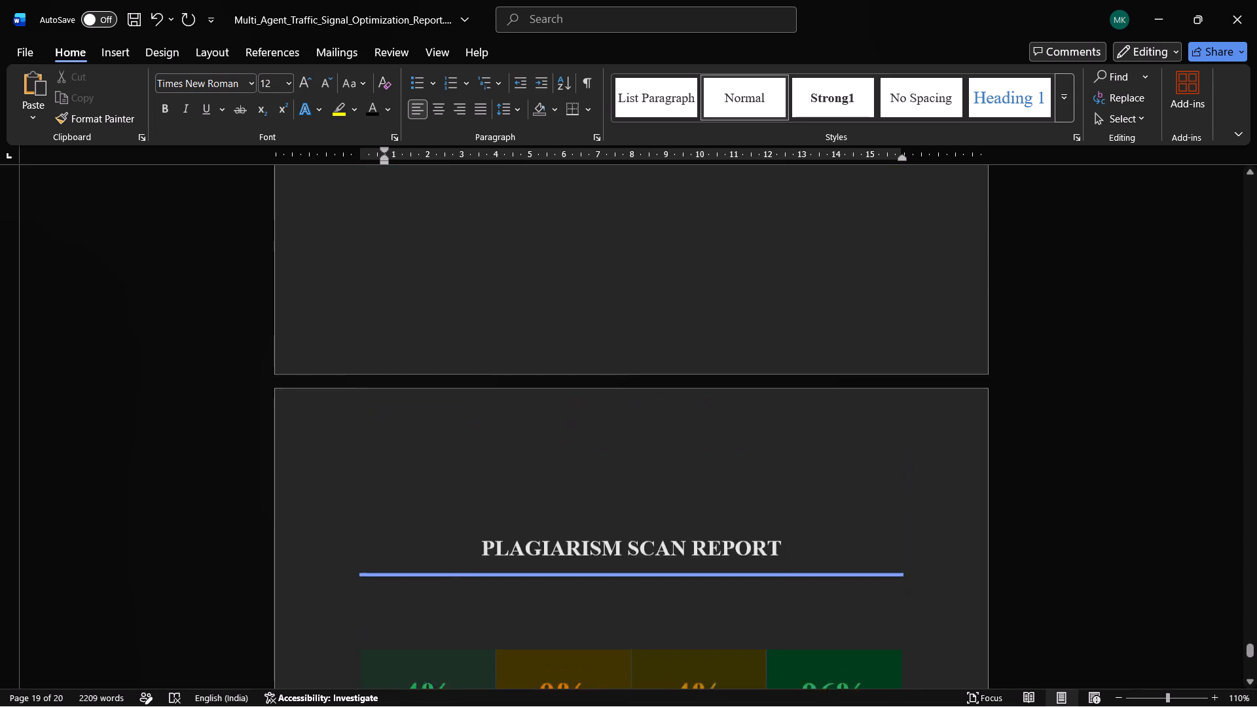
{"action": "scroll", "coordinate": [763, 359], "scroll_direction": "up", "scroll_amount": 17}
{"action": "scroll", "coordinate": [763, 358], "scroll_direction": "up", "scroll_amount": 11}
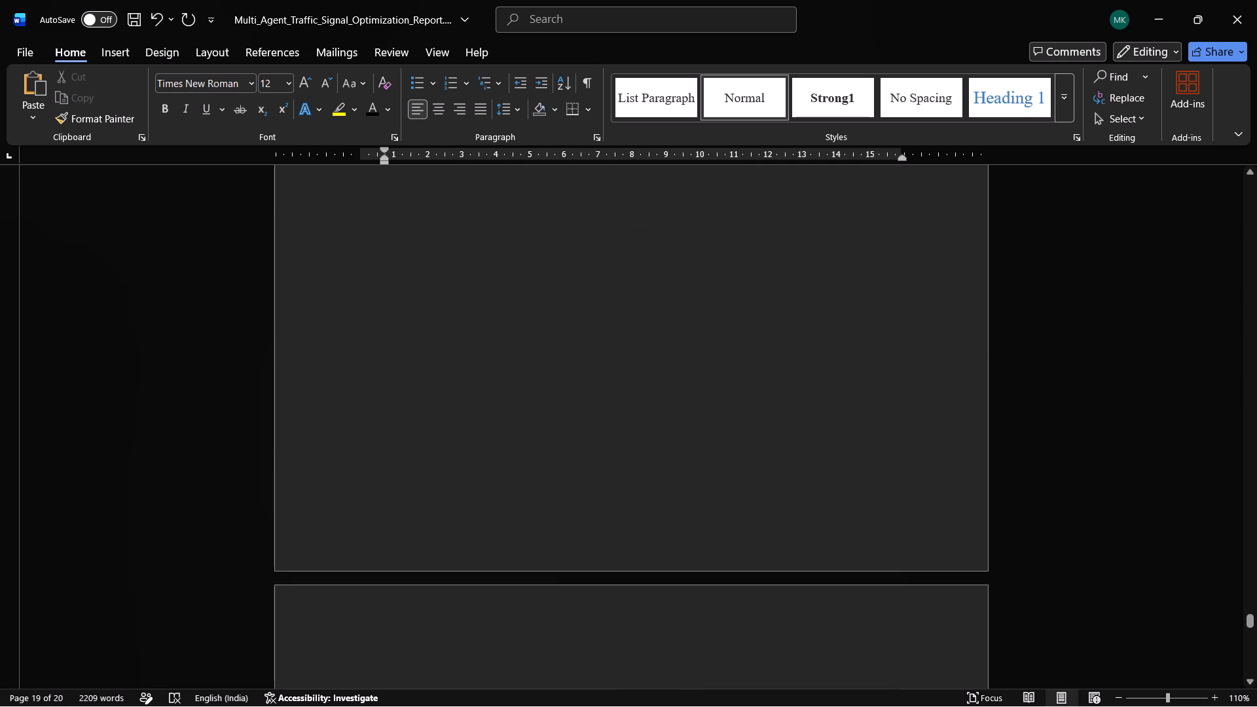
{"action": "scroll", "coordinate": [763, 358], "scroll_direction": "up", "scroll_amount": 16}
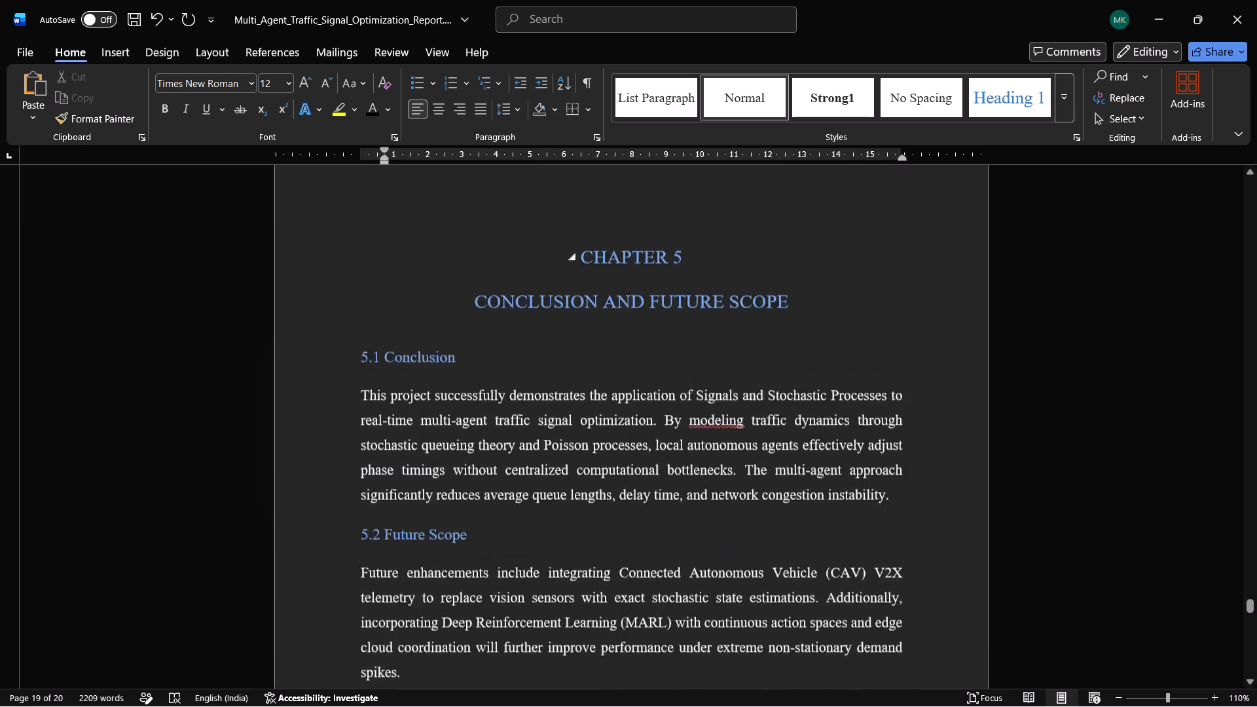
{"action": "scroll", "coordinate": [756, 348], "scroll_direction": "up", "scroll_amount": 15}
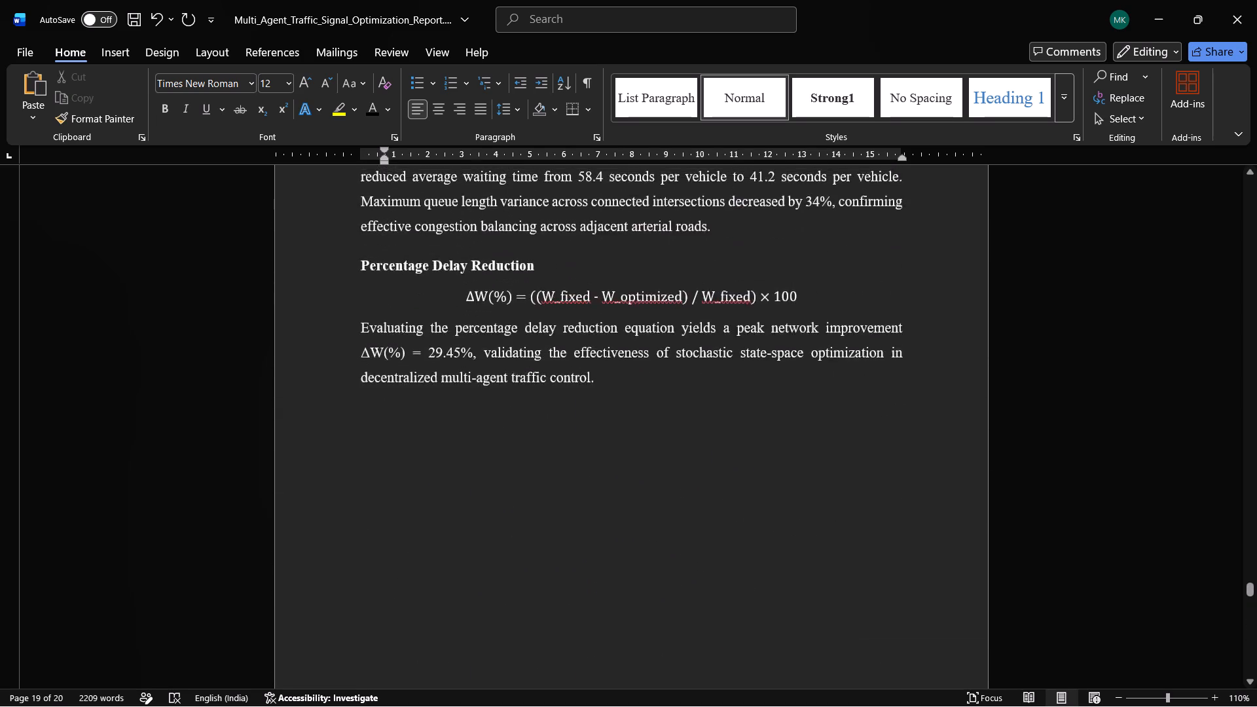
{"action": "scroll", "coordinate": [756, 348], "scroll_direction": "up", "scroll_amount": 2}
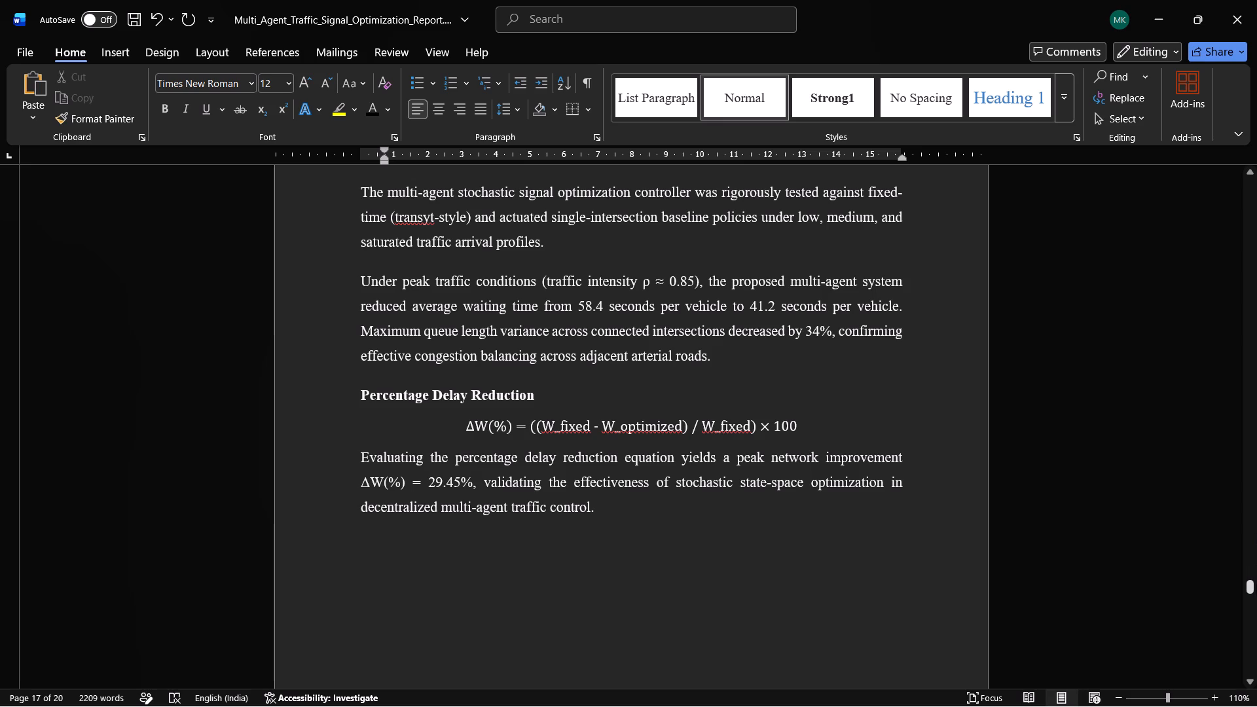
Hyphenate "Problem-Solving" in the Self-Assessment Form title on the first page, using the suggested grammar correction.
{"action": "left_click_drag", "start_coordinate": [1256, 580], "coordinate": [1244, 517]}
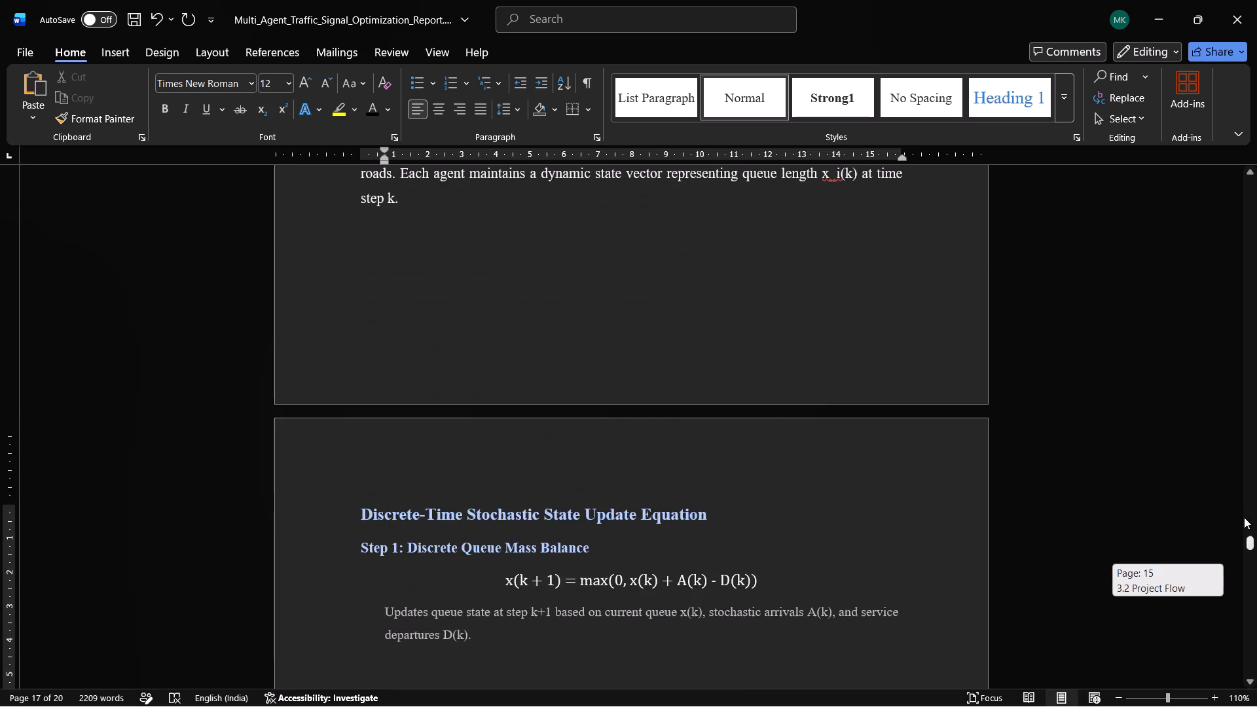
{"action": "left_click_drag", "start_coordinate": [1244, 517], "coordinate": [1223, 352]}
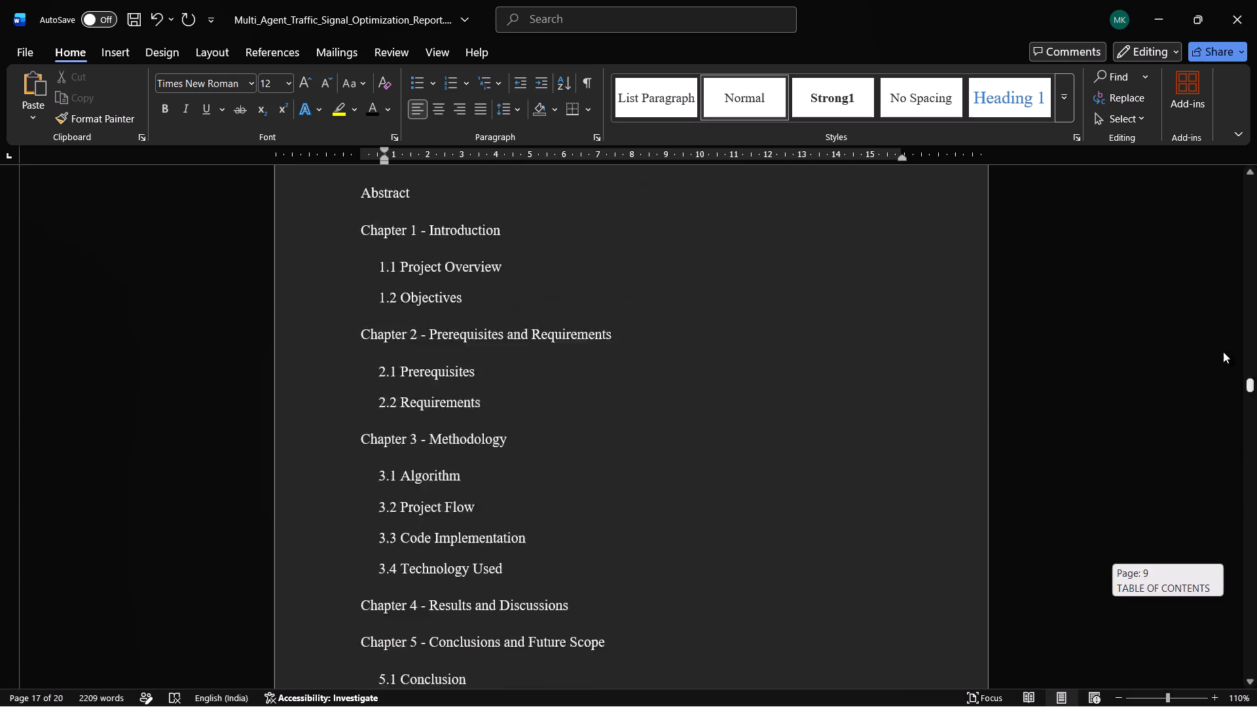
{"action": "left_click_drag", "start_coordinate": [1223, 352], "coordinate": [1144, 189]}
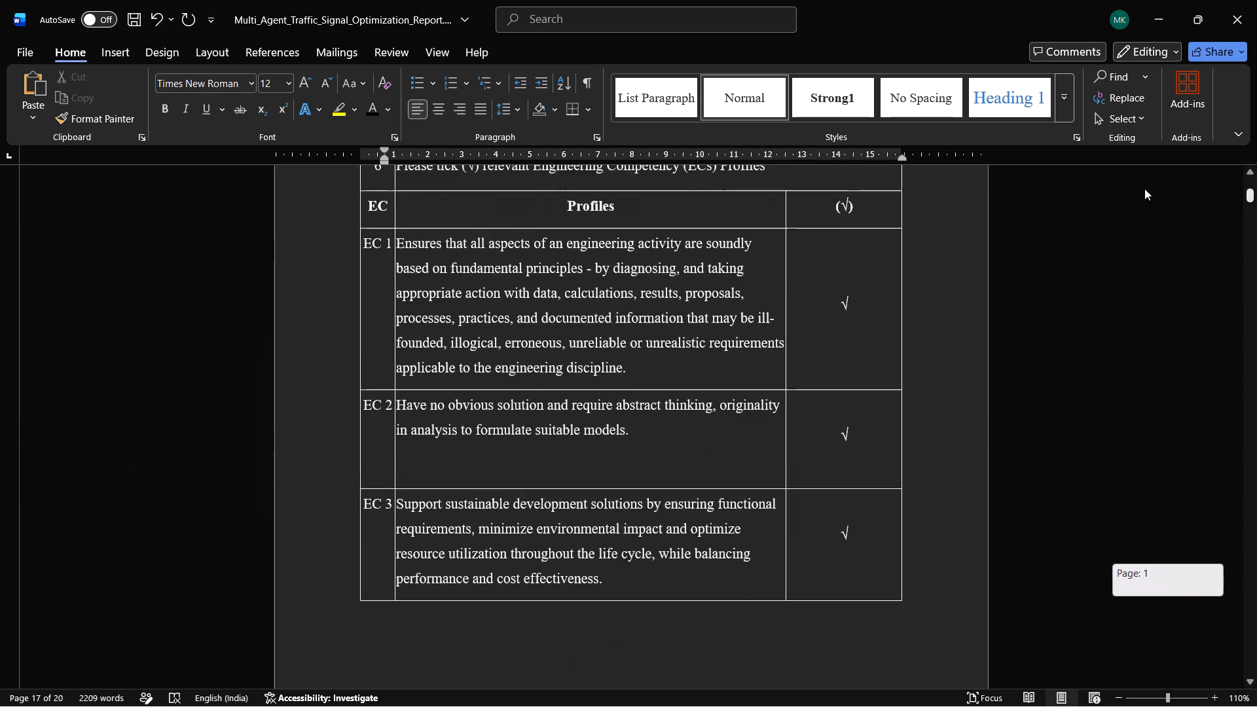
{"action": "left_click_drag", "start_coordinate": [1144, 189], "coordinate": [1143, 183]}
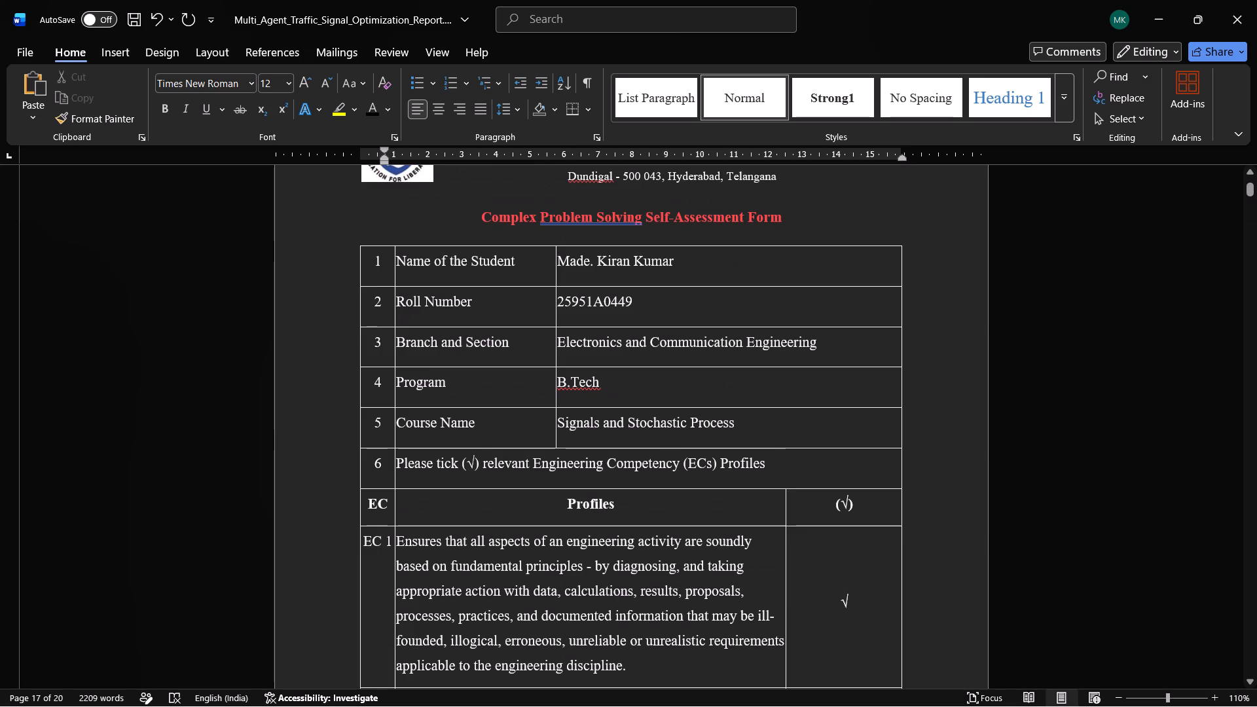
{"action": "scroll", "coordinate": [867, 371], "scroll_direction": "up", "scroll_amount": 4}
{"action": "scroll", "coordinate": [776, 373], "scroll_direction": "up", "scroll_amount": 2}
{"action": "left_click", "coordinate": [618, 384]}
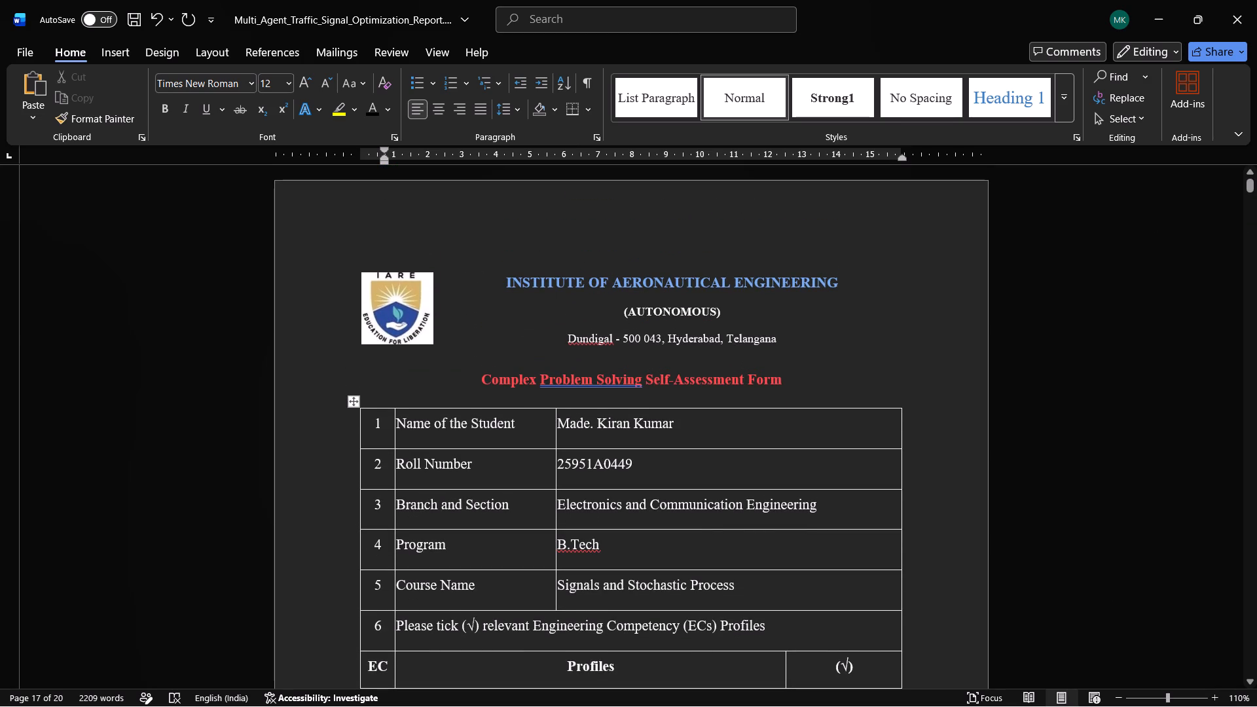
{"action": "right_click", "coordinate": [618, 384]}
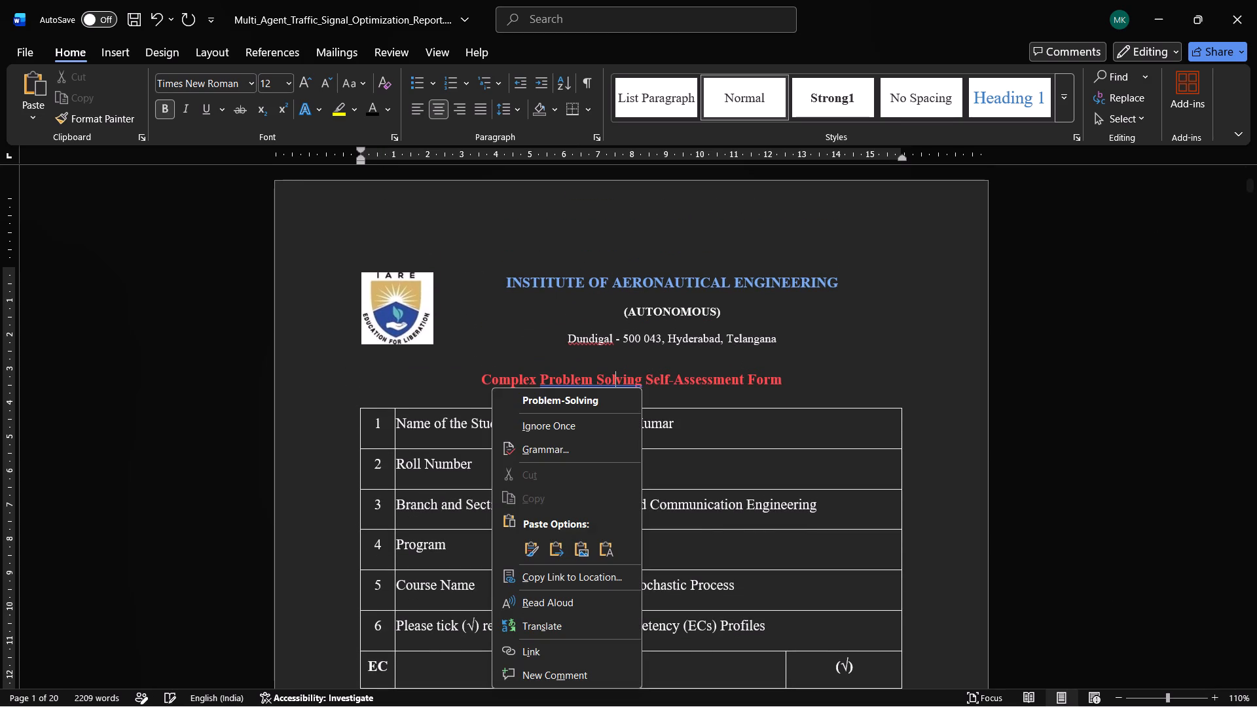
{"action": "left_click", "coordinate": [614, 399]}
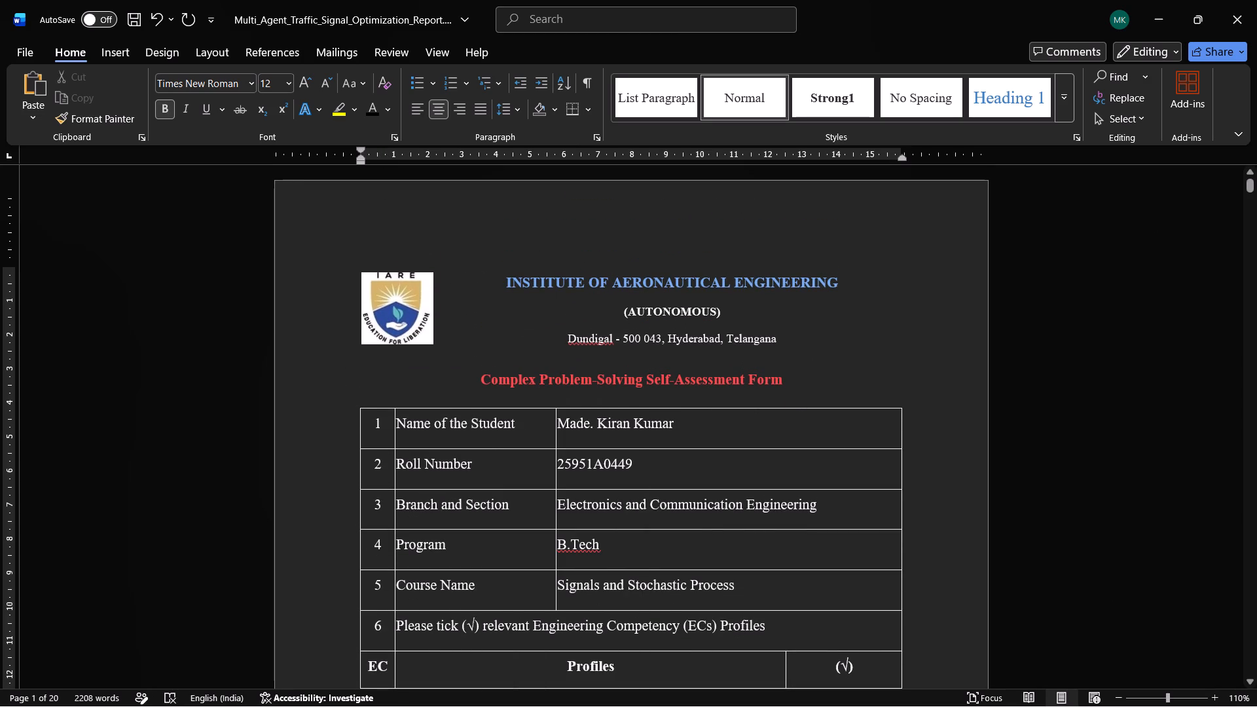
Check the spelling suggestions for B.Tech and review the Engineering Competency profile rows through EC 11.
{"action": "scroll", "coordinate": [791, 390], "scroll_direction": "down", "scroll_amount": 6}
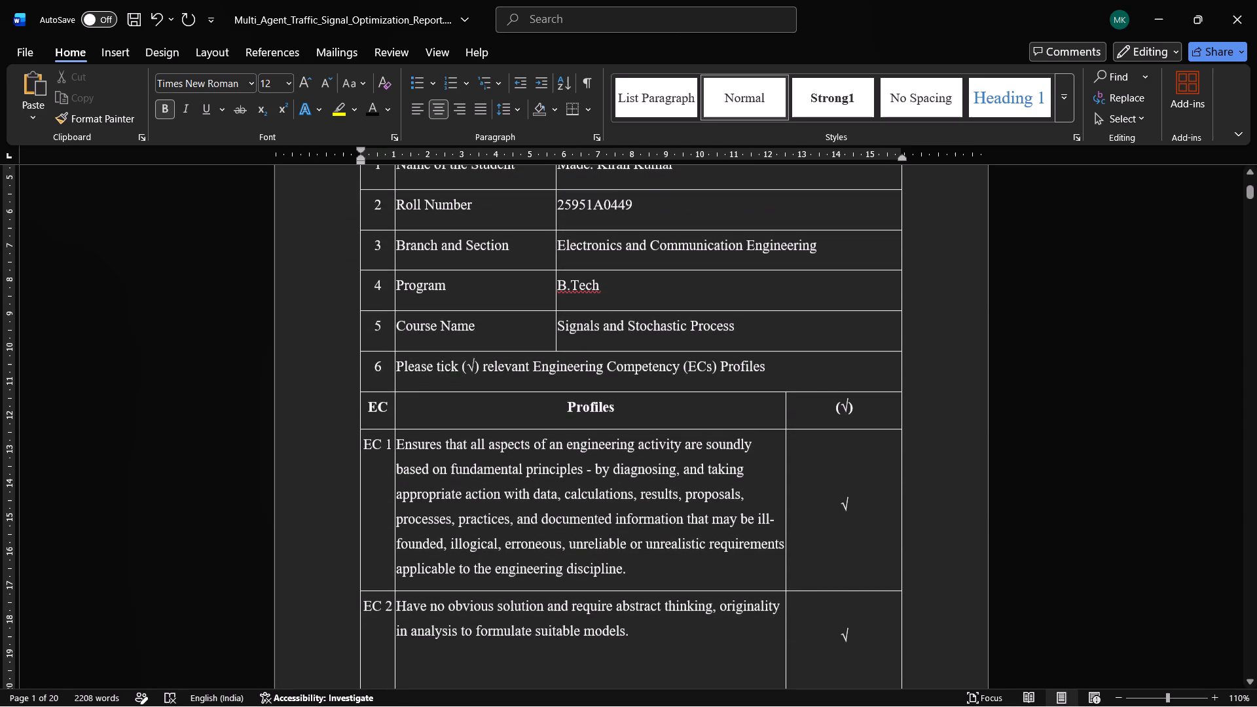
{"action": "right_click", "coordinate": [593, 286]}
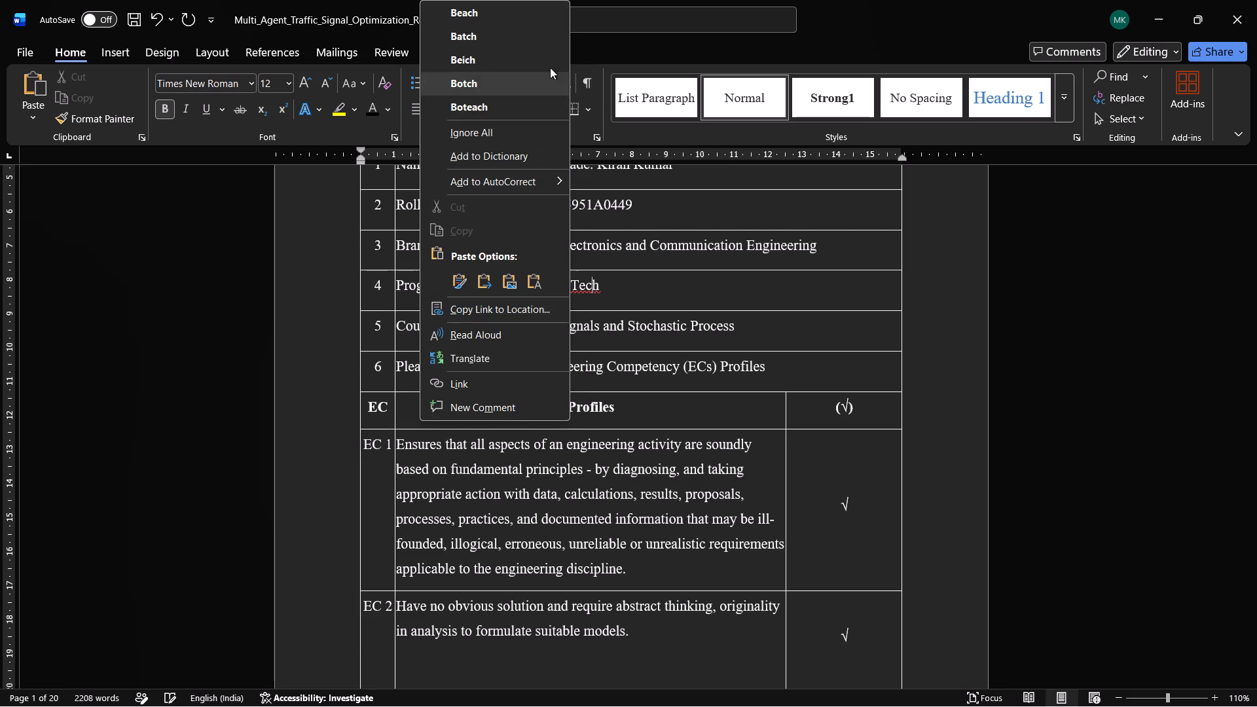
{"action": "left_click", "coordinate": [1061, 353]}
{"action": "scroll", "coordinate": [1061, 353], "scroll_direction": "down", "scroll_amount": 4}
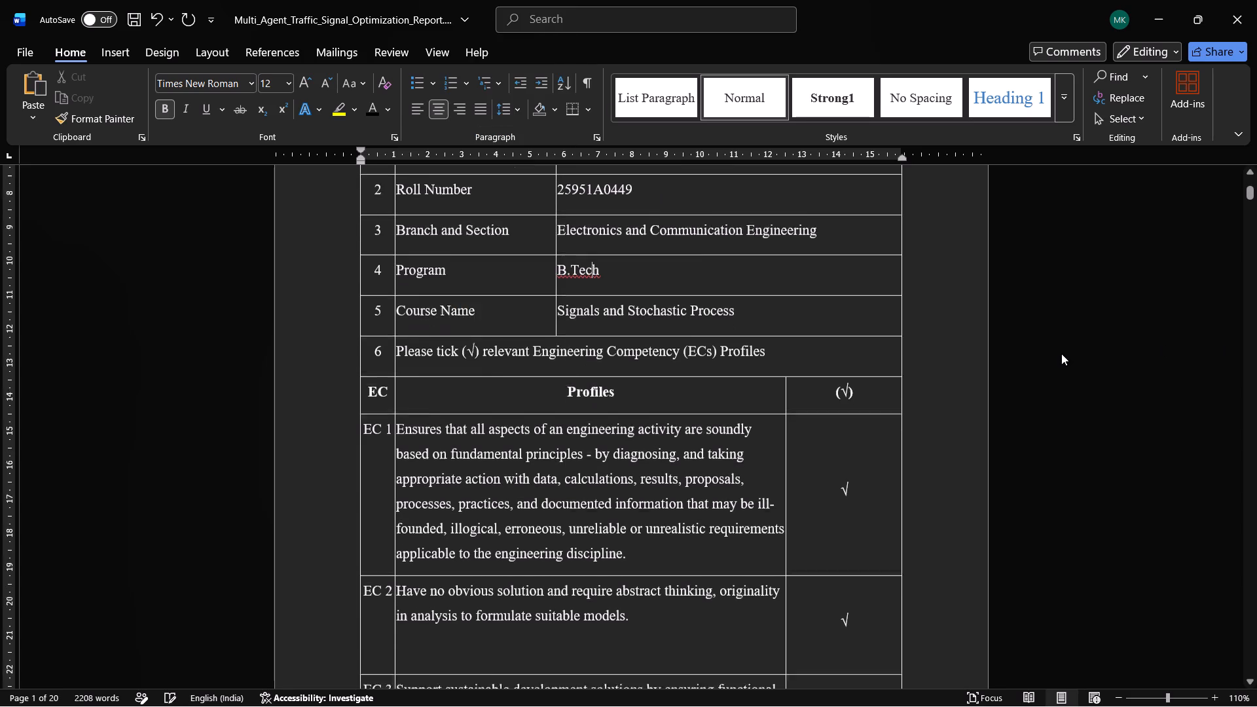
{"action": "scroll", "coordinate": [1061, 353], "scroll_direction": "down", "scroll_amount": 13}
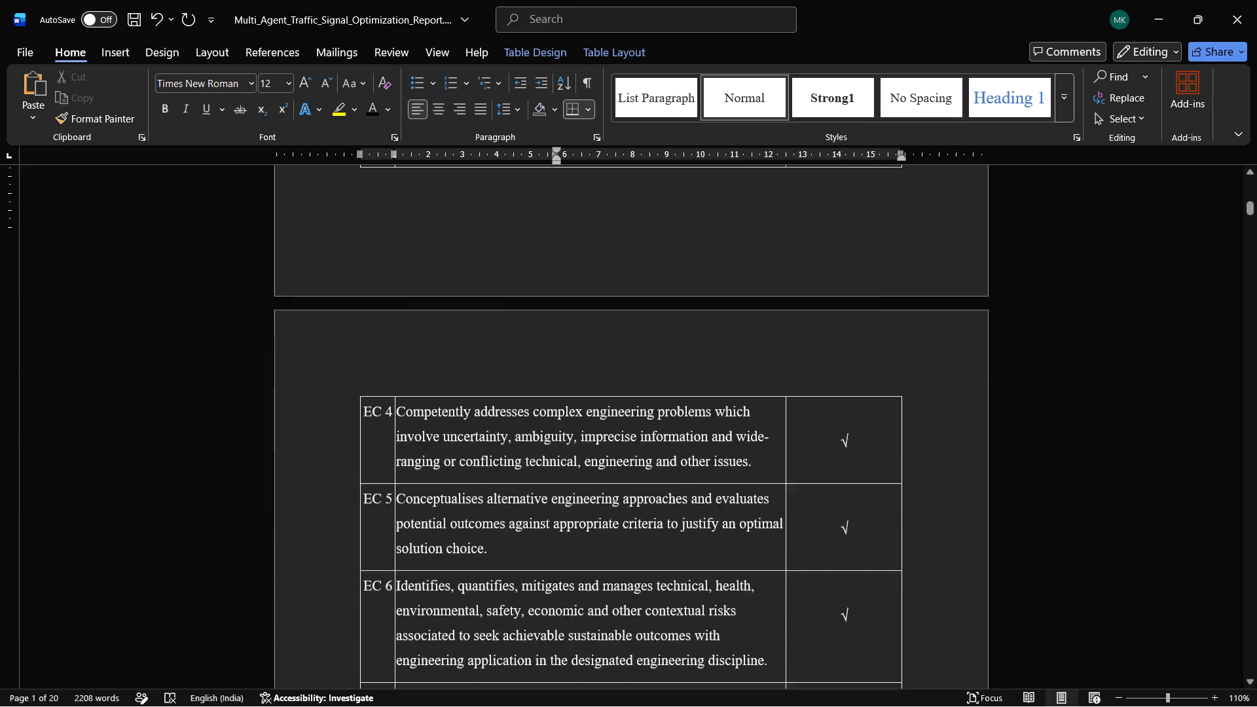
{"action": "scroll", "coordinate": [1061, 353], "scroll_direction": "down", "scroll_amount": 17}
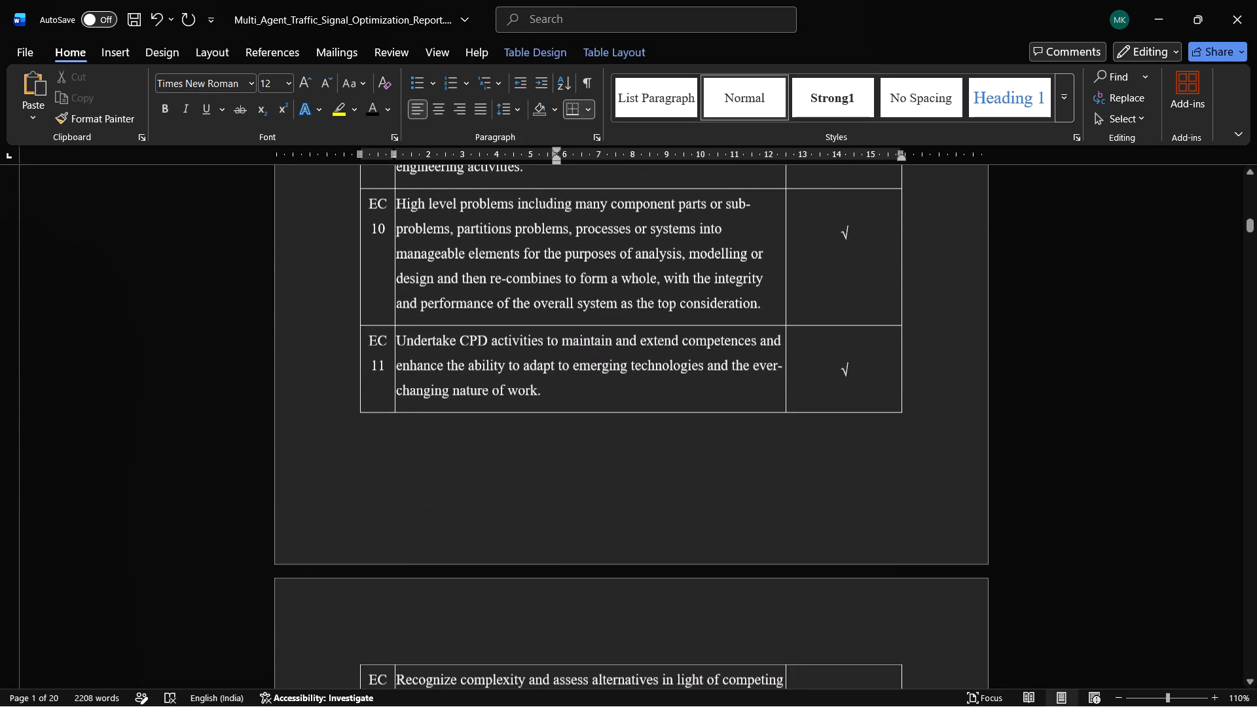
Save the report document.
{"action": "key", "text": "ctrl+s"}
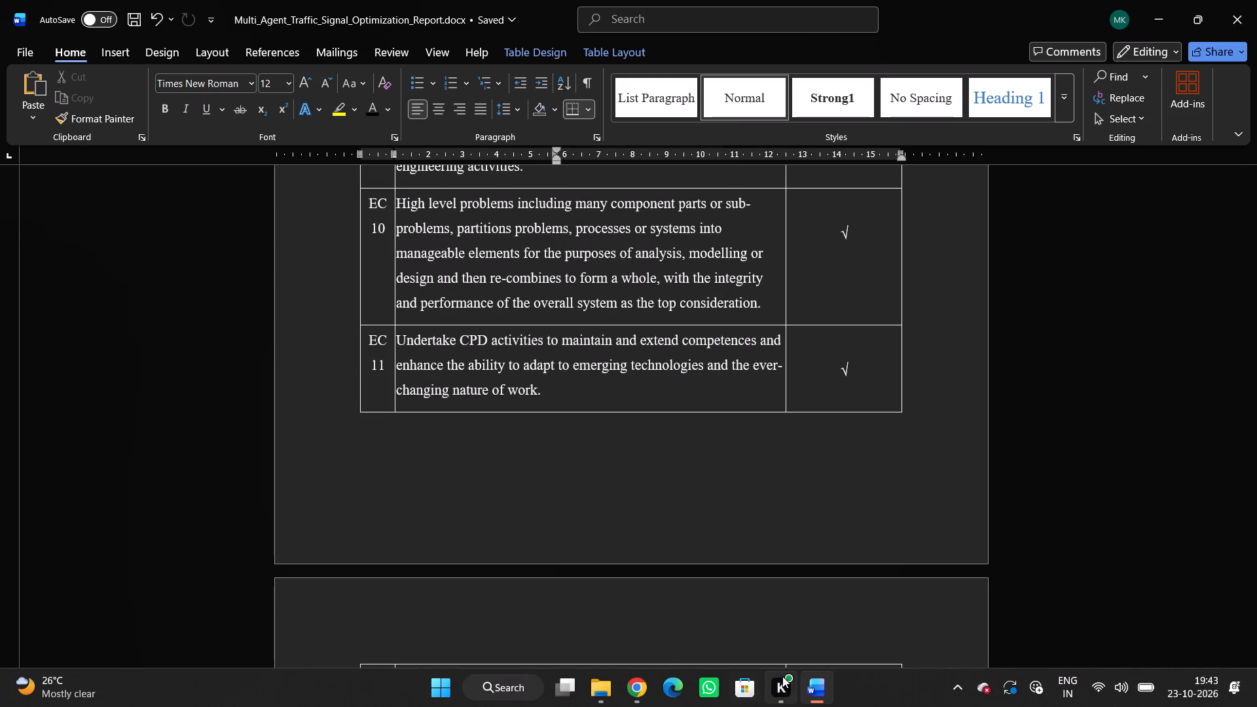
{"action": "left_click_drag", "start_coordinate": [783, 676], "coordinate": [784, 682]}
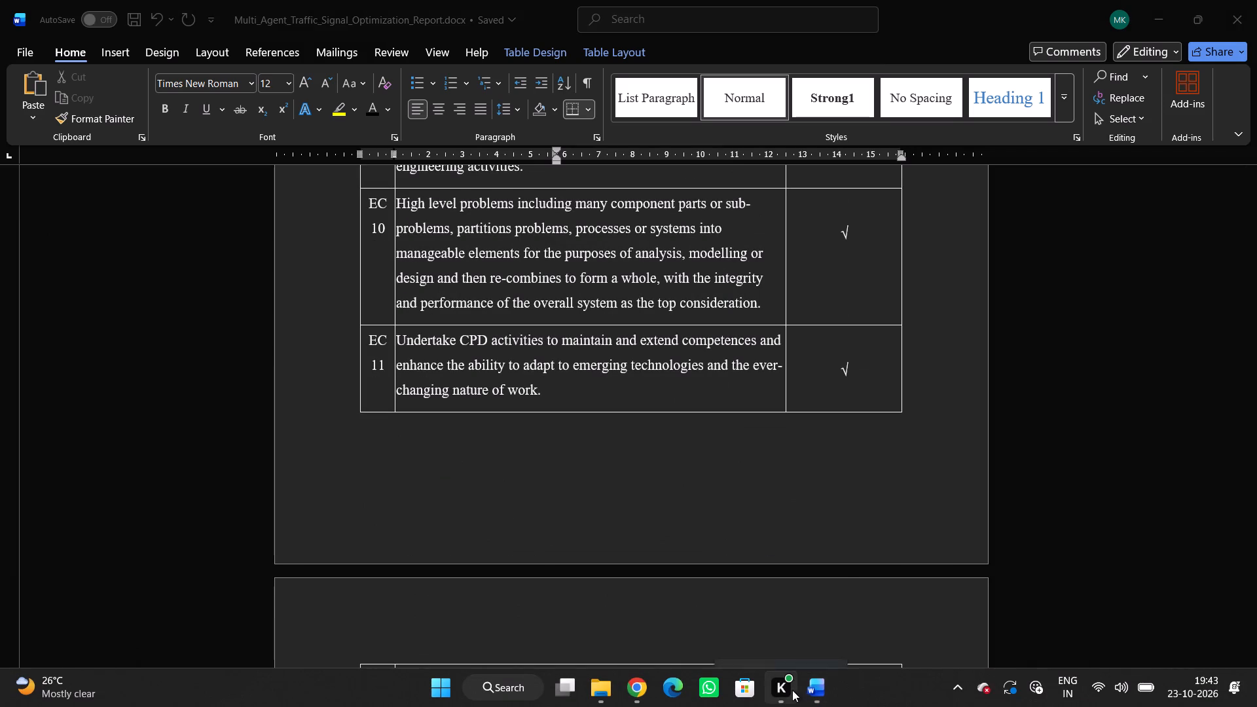